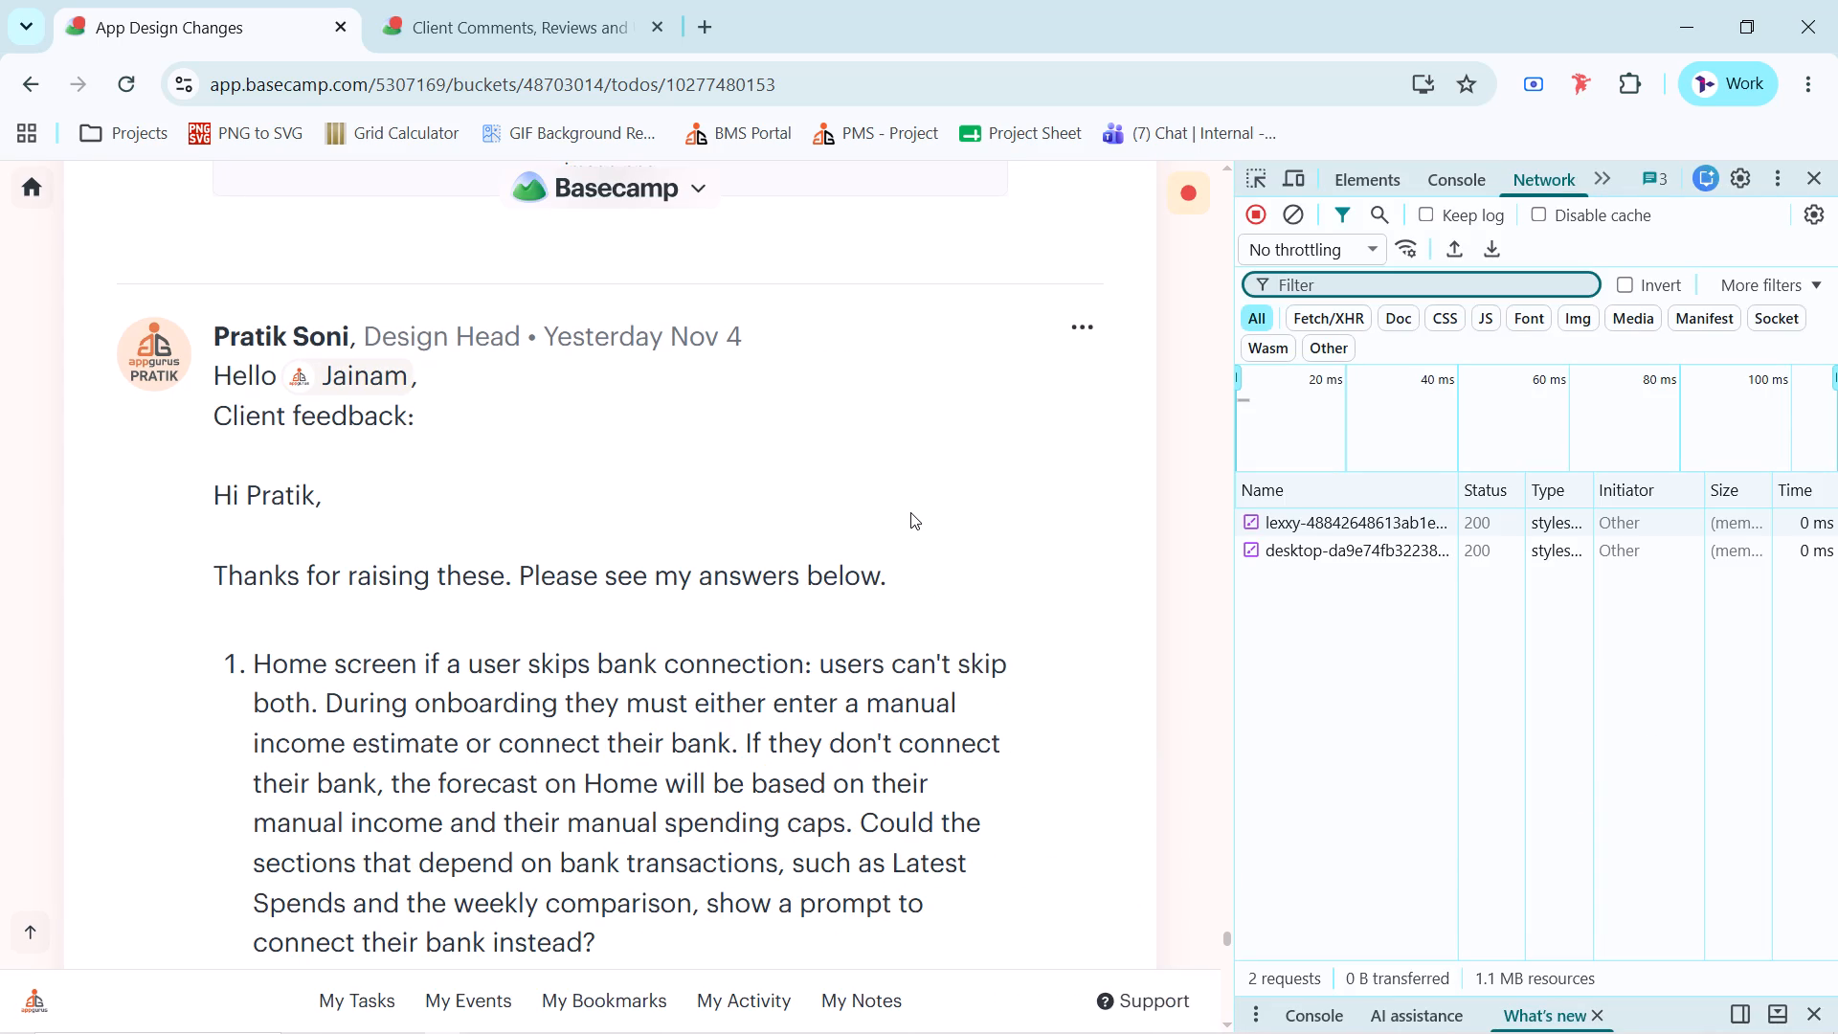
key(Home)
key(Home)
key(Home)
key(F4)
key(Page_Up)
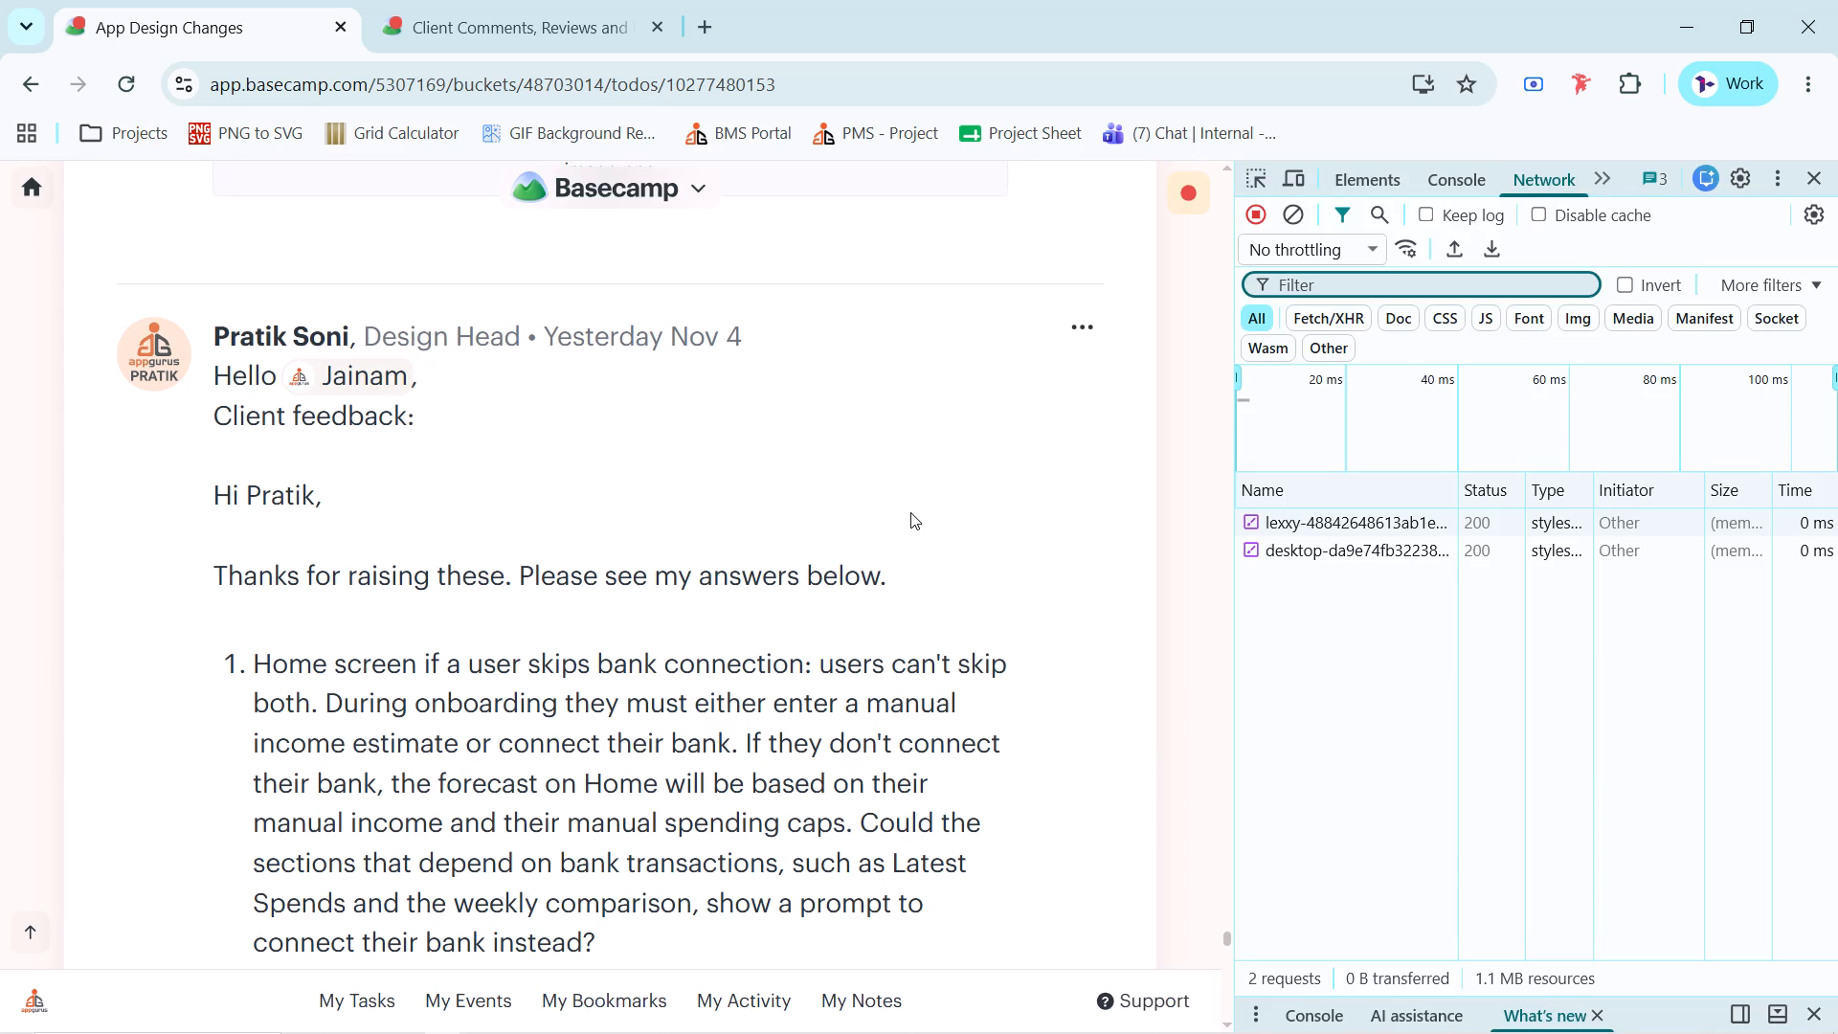
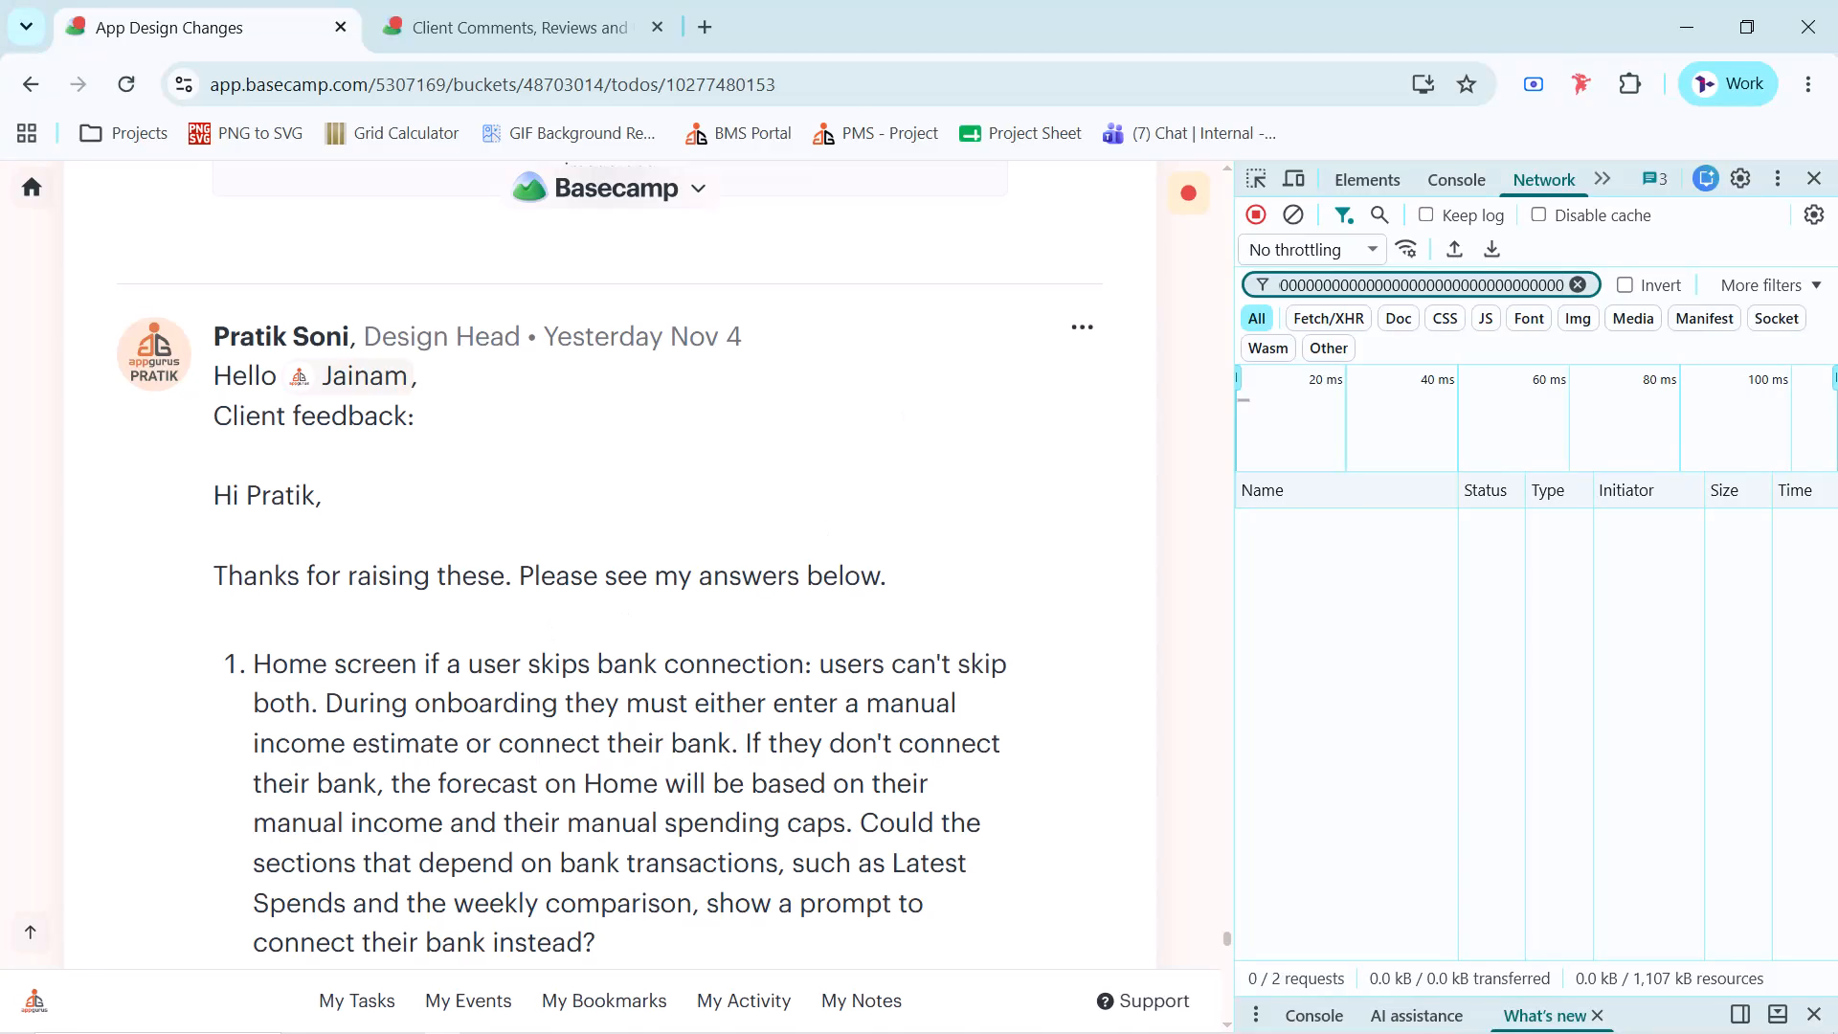
Read the client's answers on skipping bank connection and the request for a single place to edit spending caps.
scroll(605, 730, down, 4)
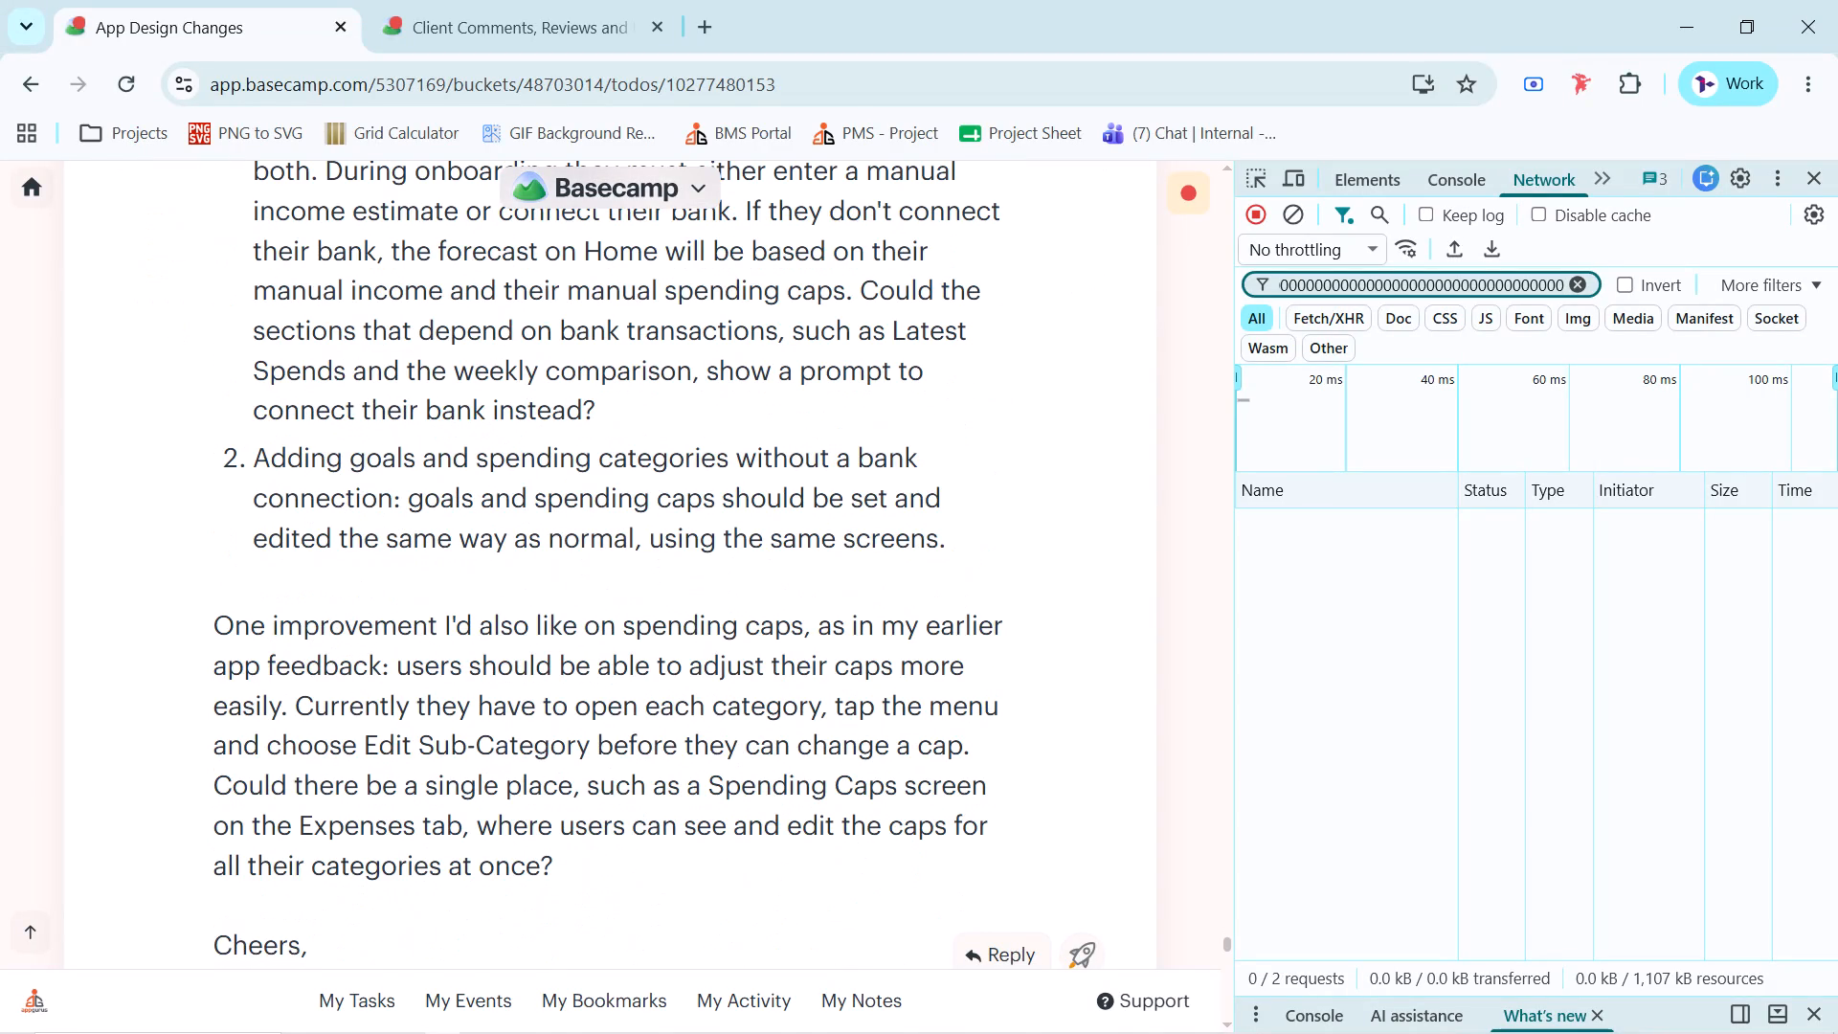
drag(494, 744, 703, 743)
click(400, 753)
click(477, 752)
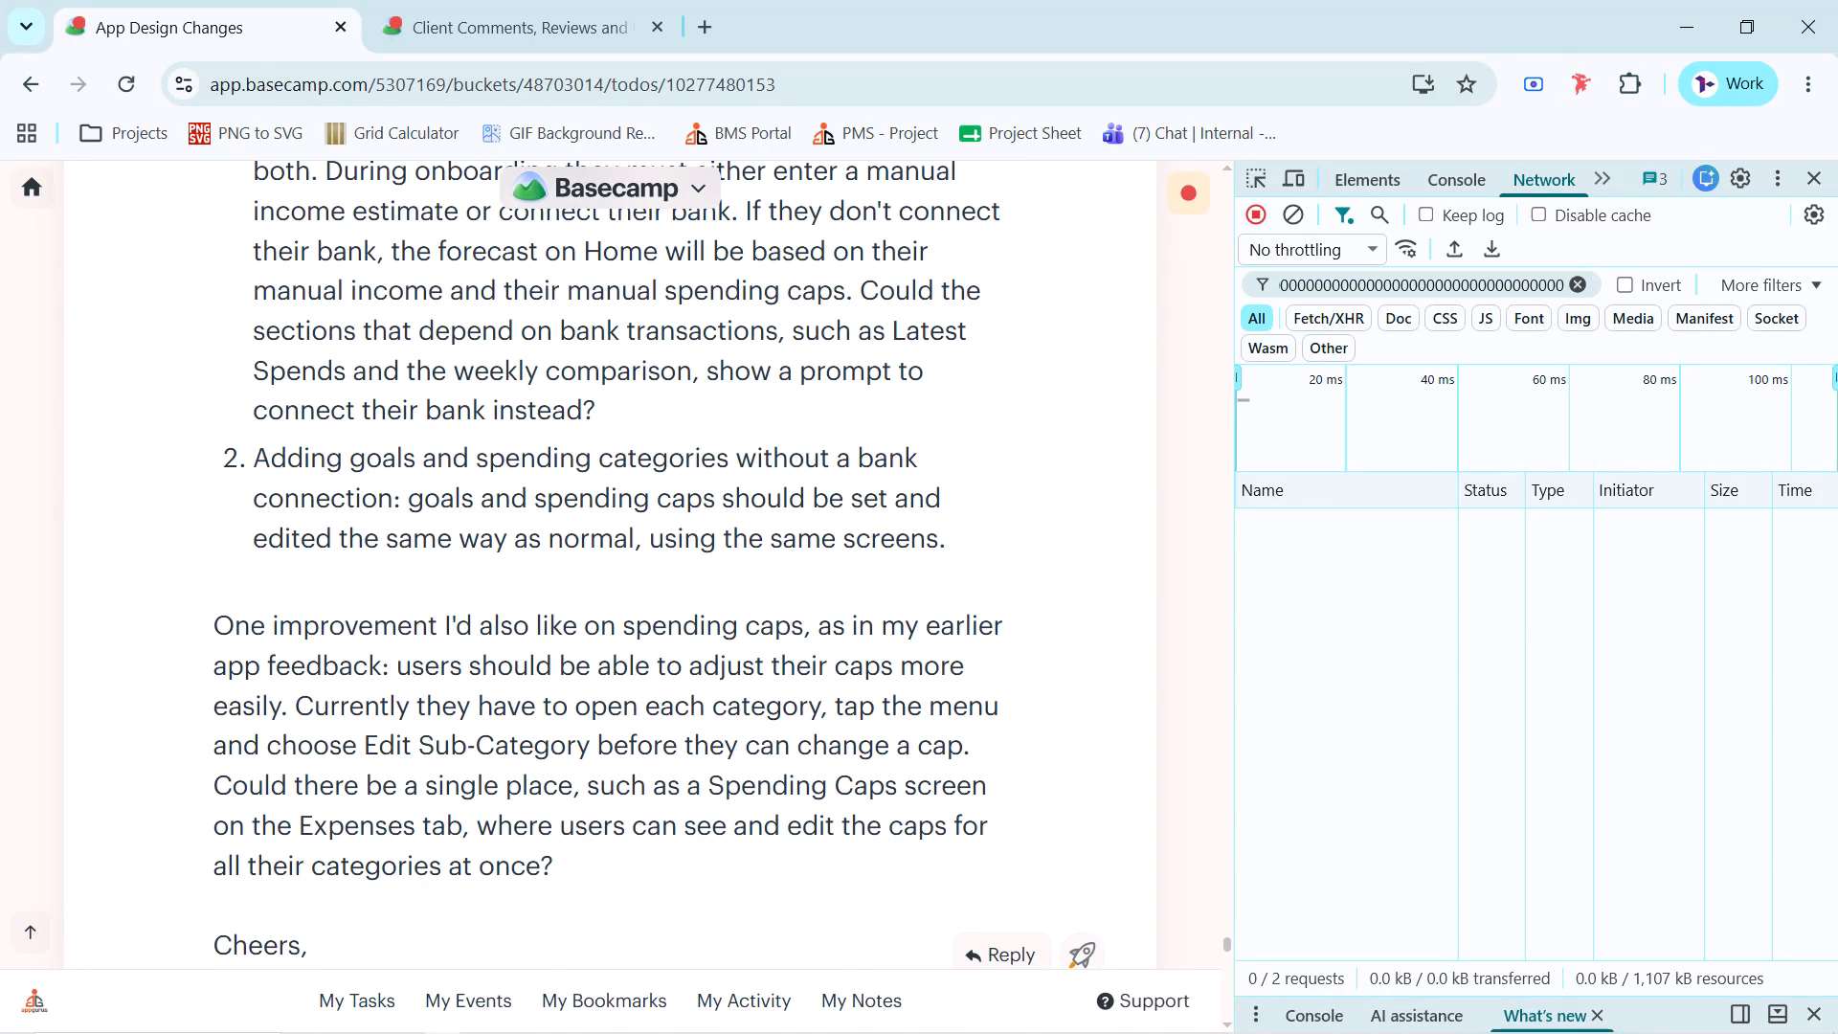
scroll(566, 742, down, 3)
Go back to the earlier 'Thanks for the review screens' feedback and examine its Goal Progress chart points, including the days ahead or behind request.
scroll(548, 718, up, 13)
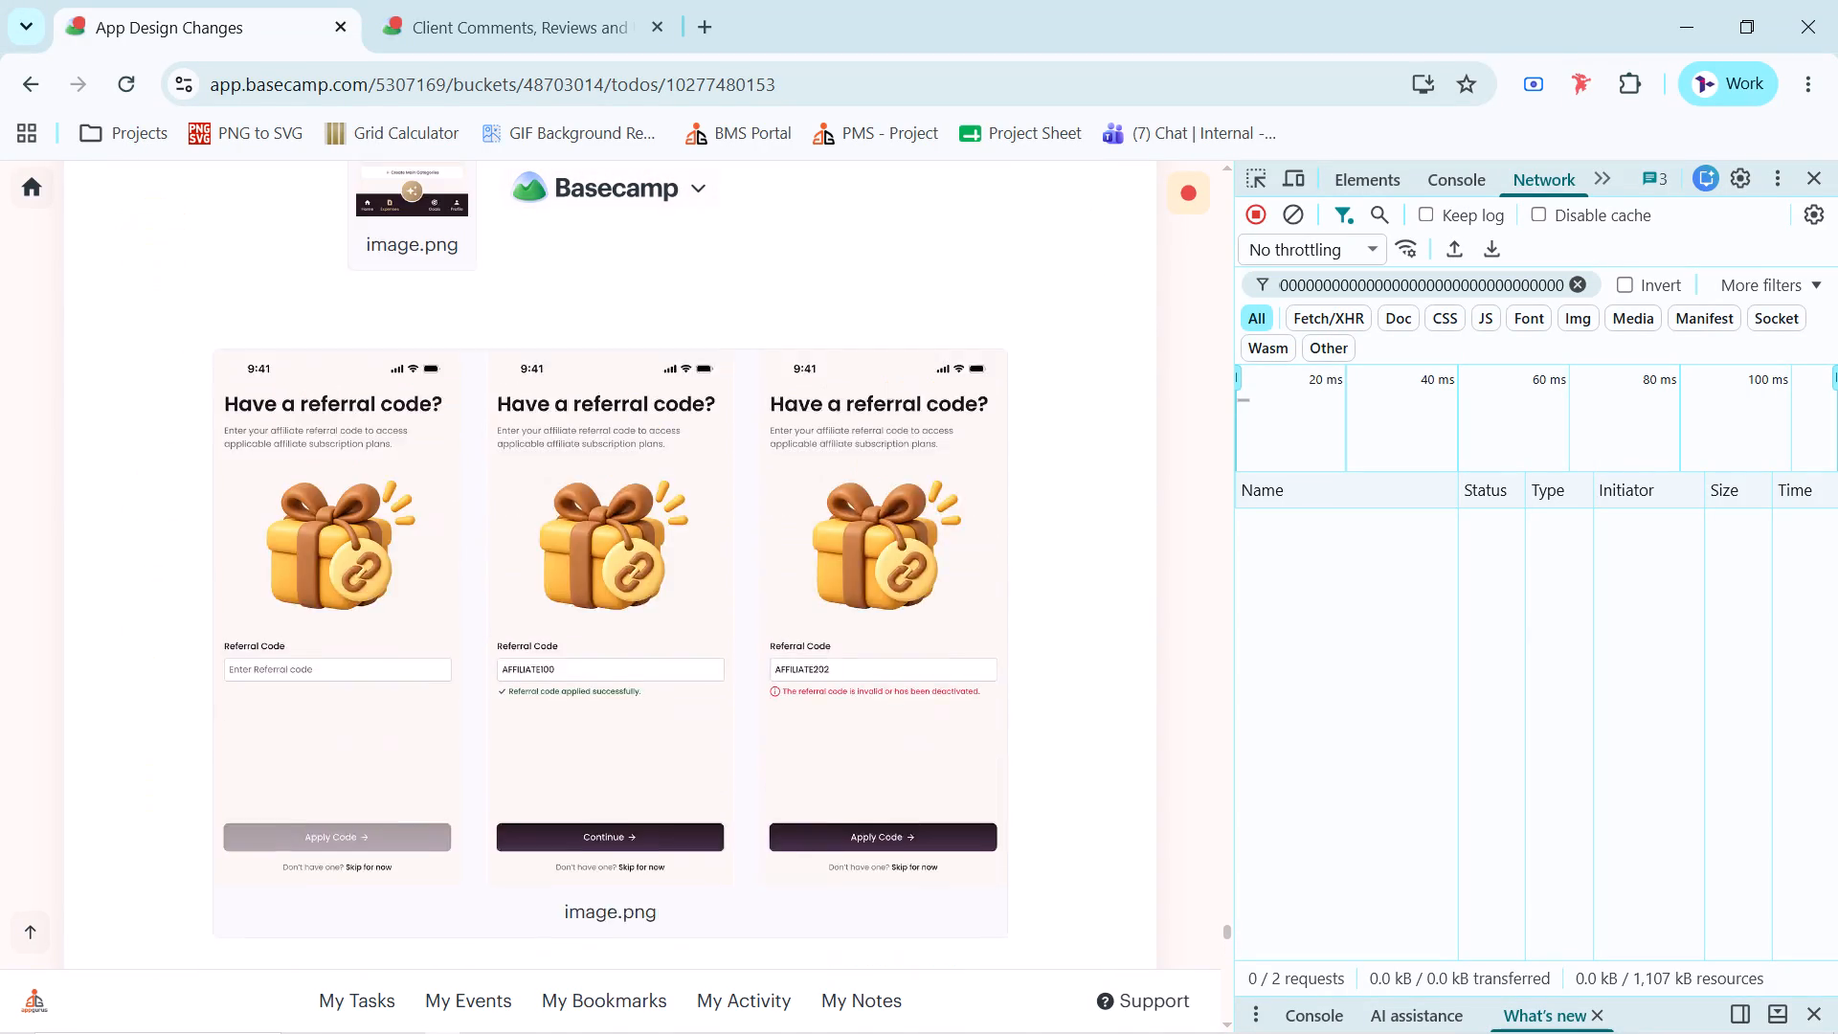
scroll(528, 707, up, 11)
scroll(527, 706, down, 1)
scroll(527, 706, up, 20)
scroll(527, 706, up, 1)
scroll(529, 705, down, 1)
scroll(529, 705, up, 4)
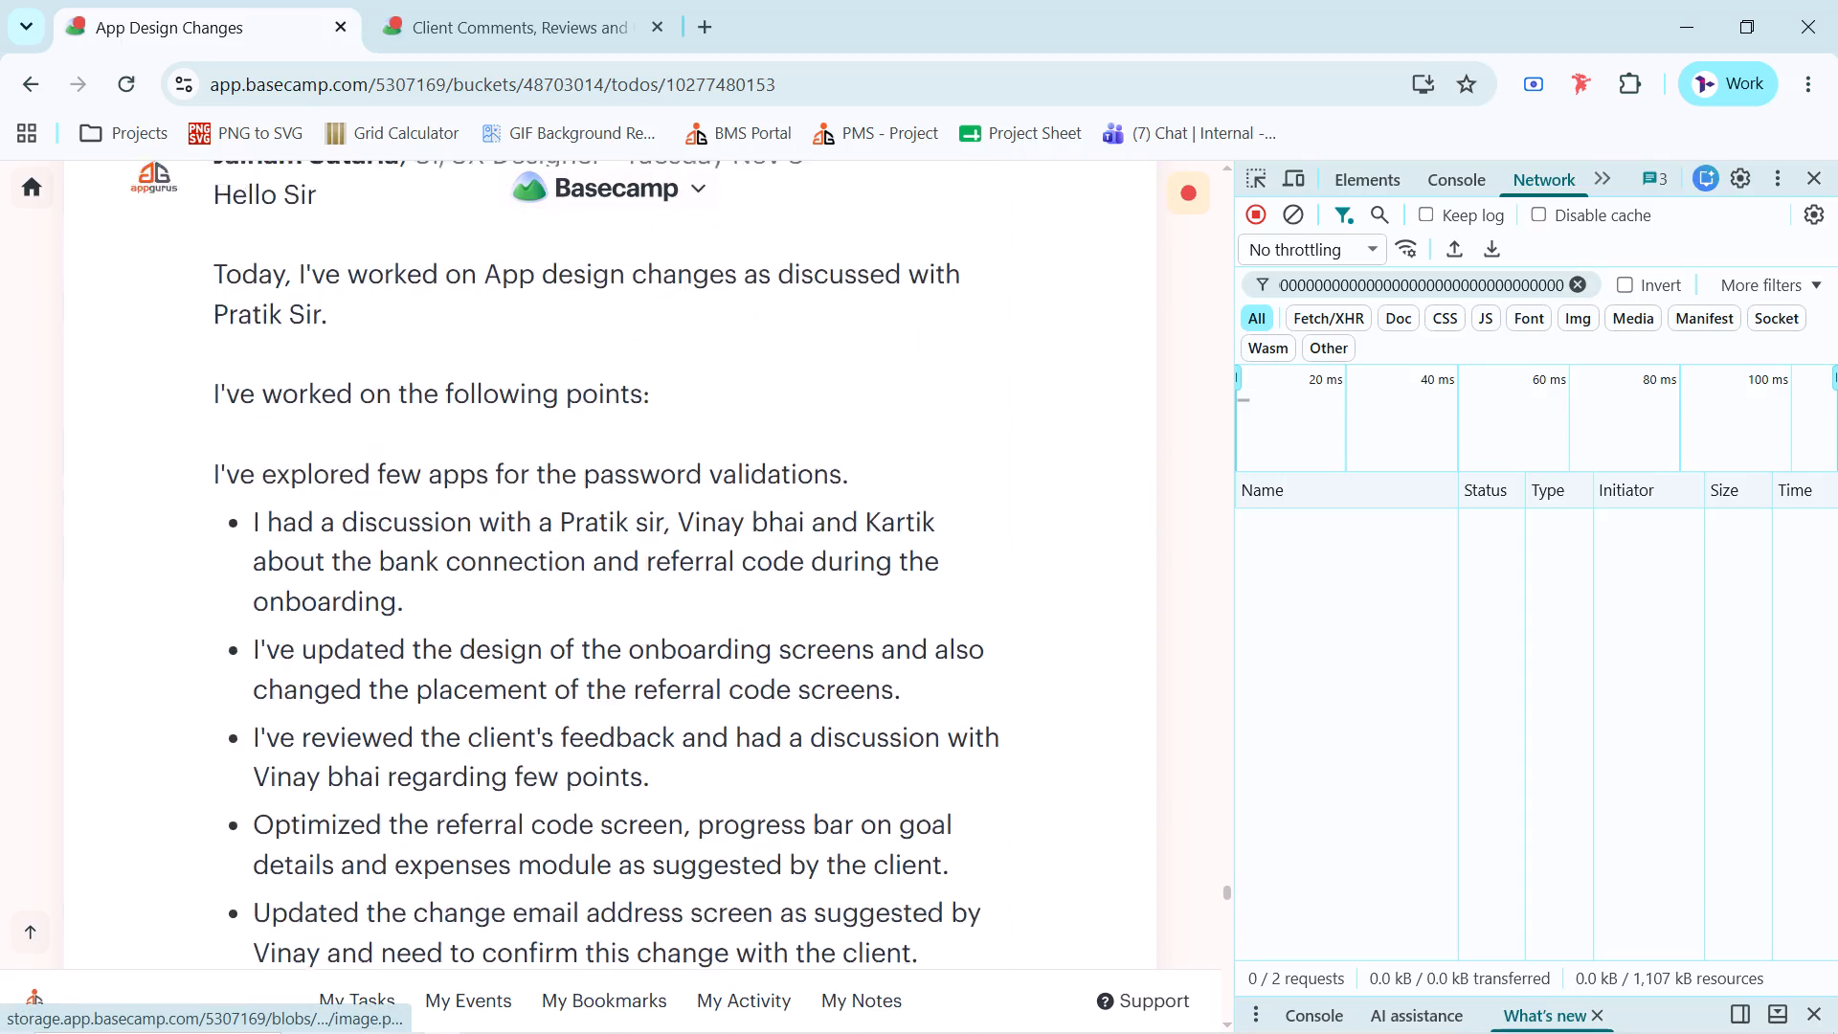
scroll(529, 705, up, 15)
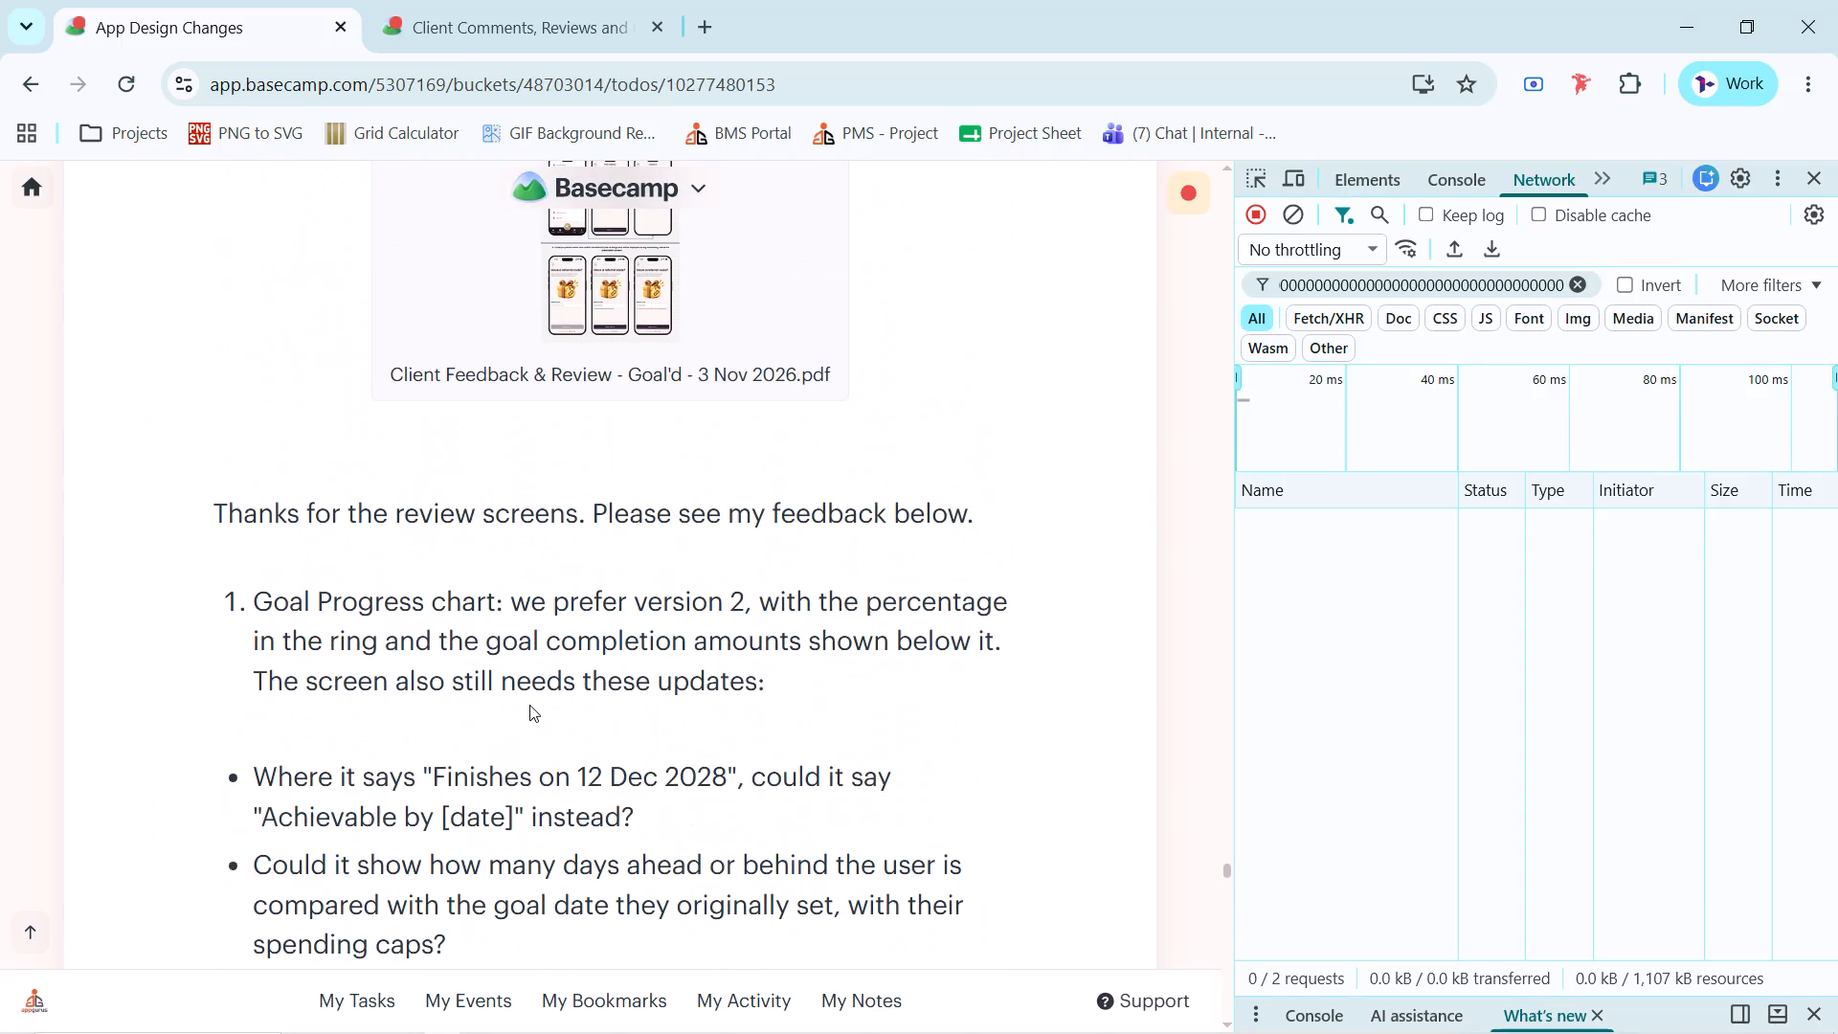
scroll(529, 705, down, 1)
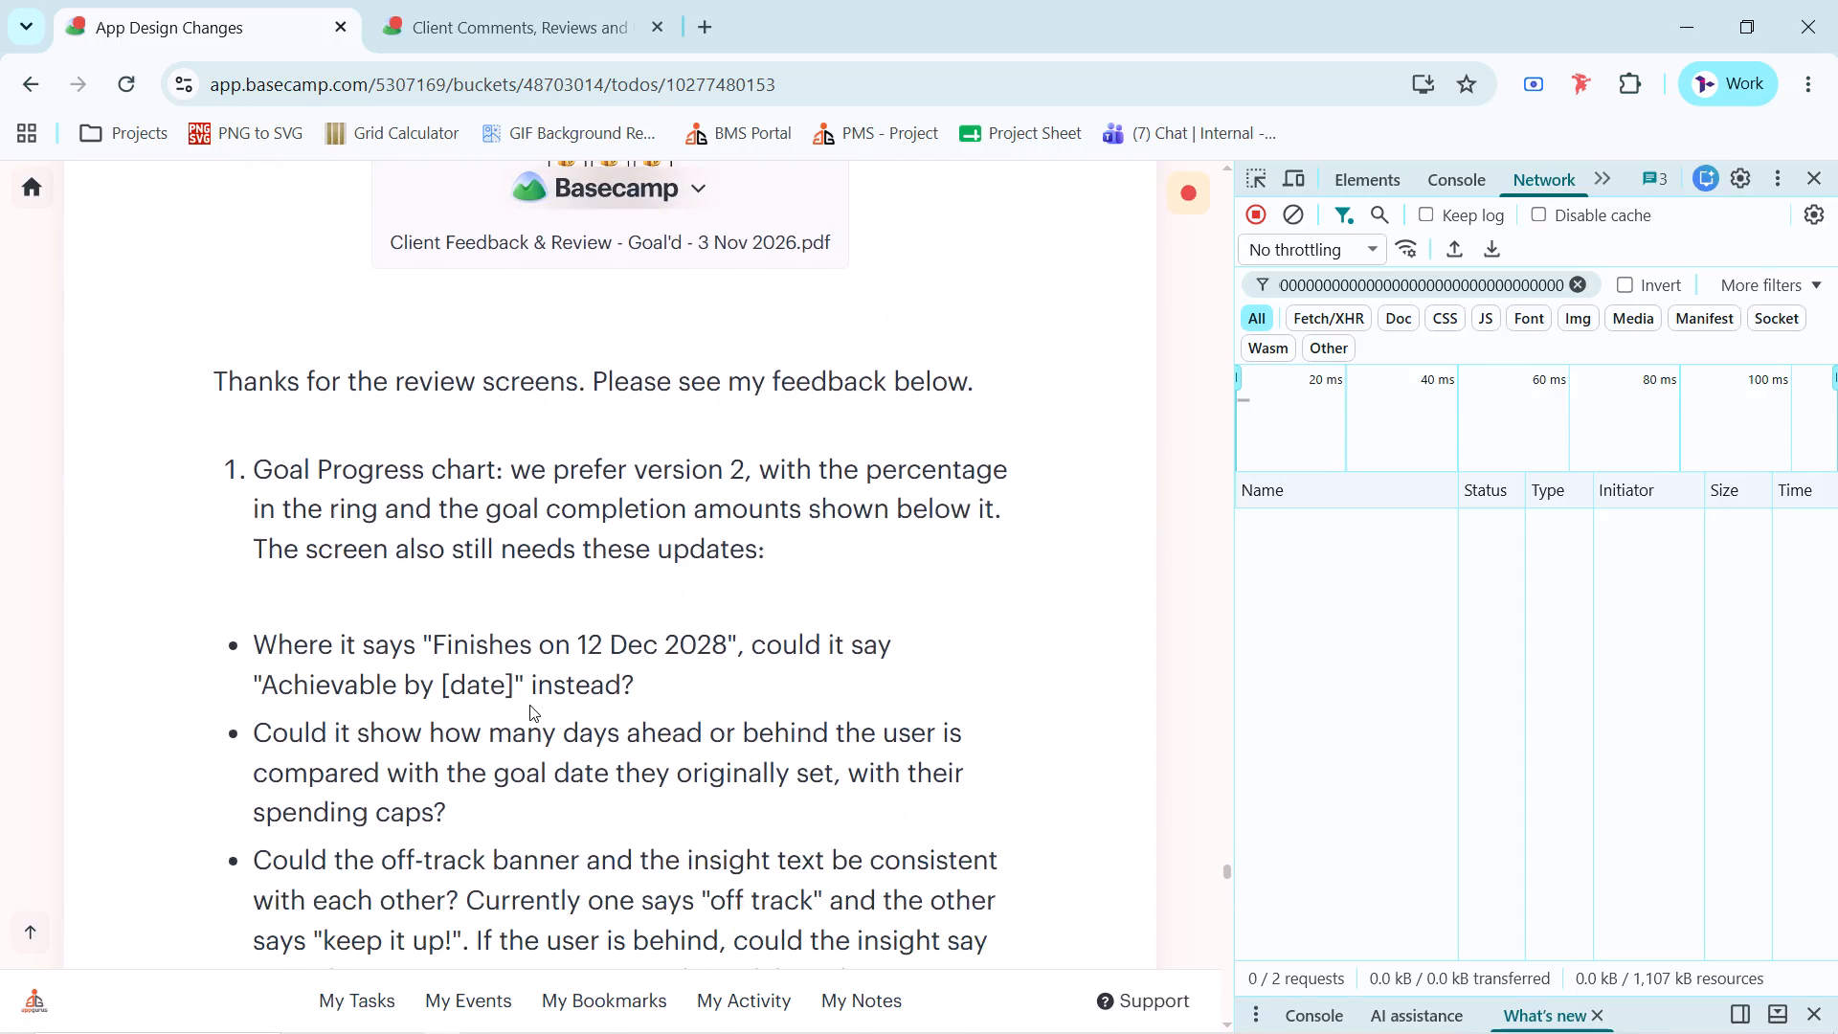
scroll(529, 705, down, 1)
drag(463, 679, 258, 603)
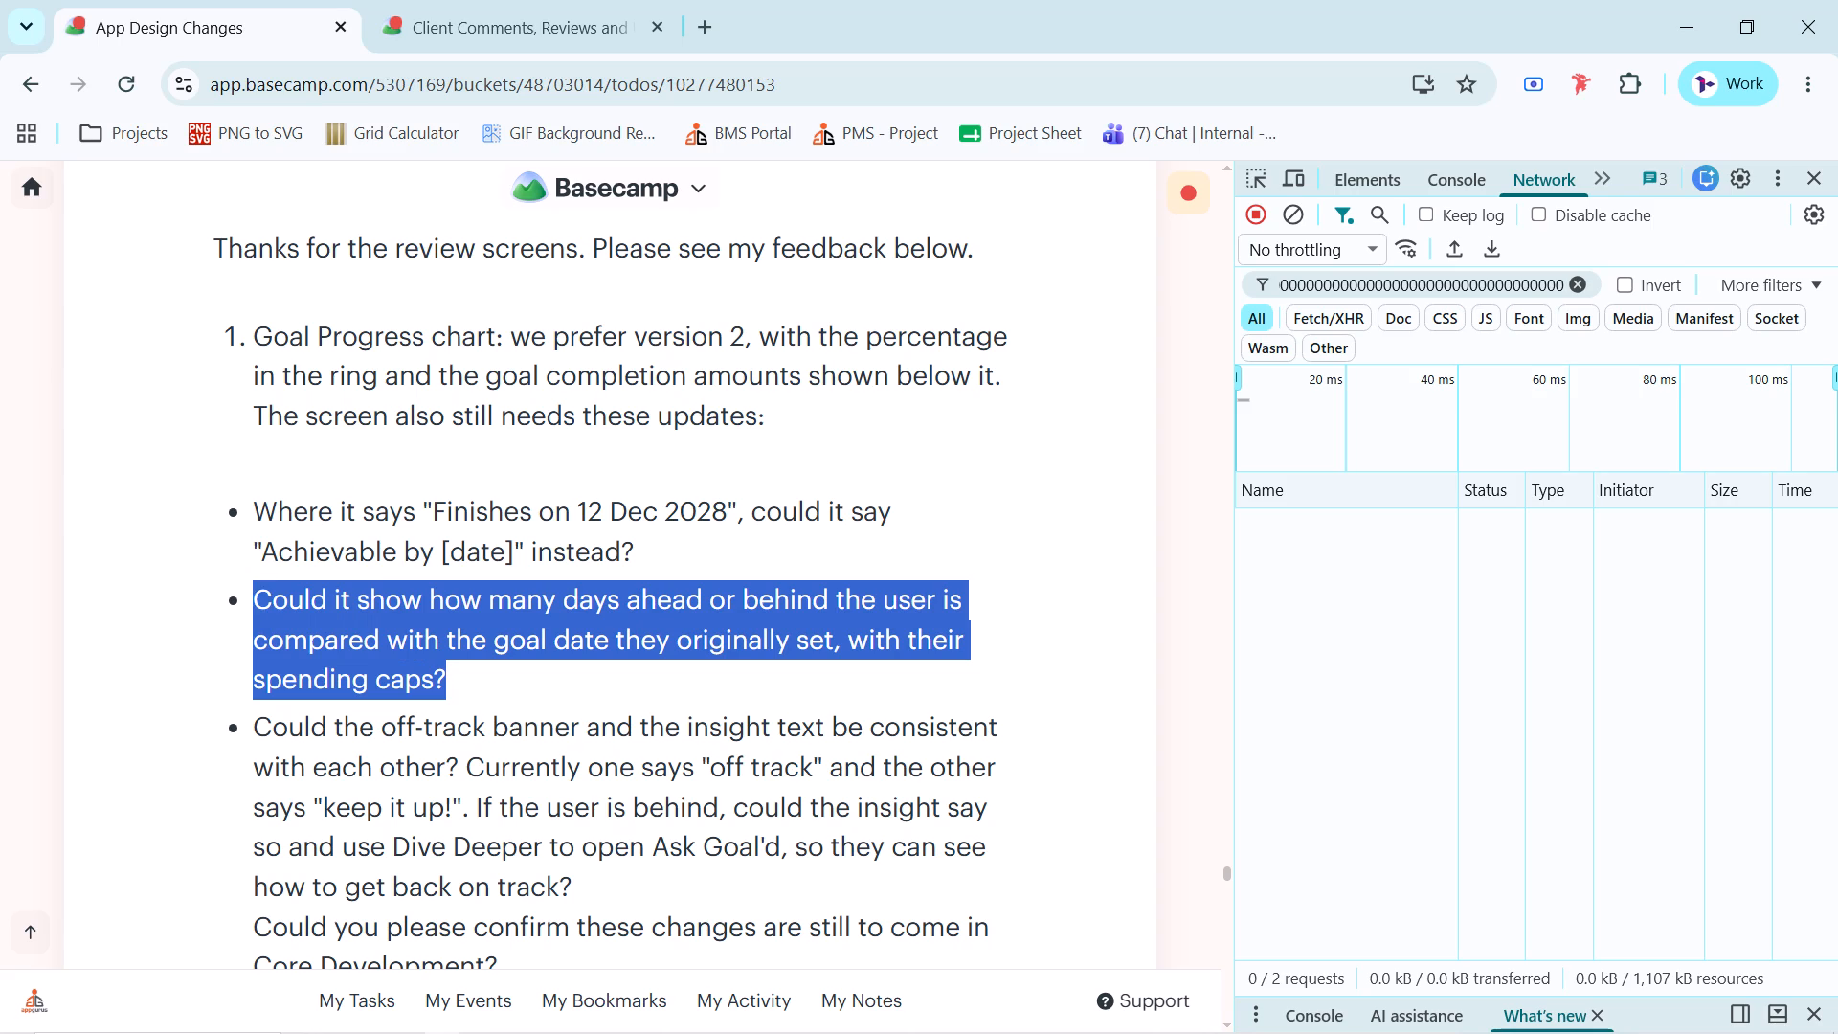
drag(258, 603, 258, 604)
click(388, 623)
click(482, 623)
click(572, 624)
click(654, 624)
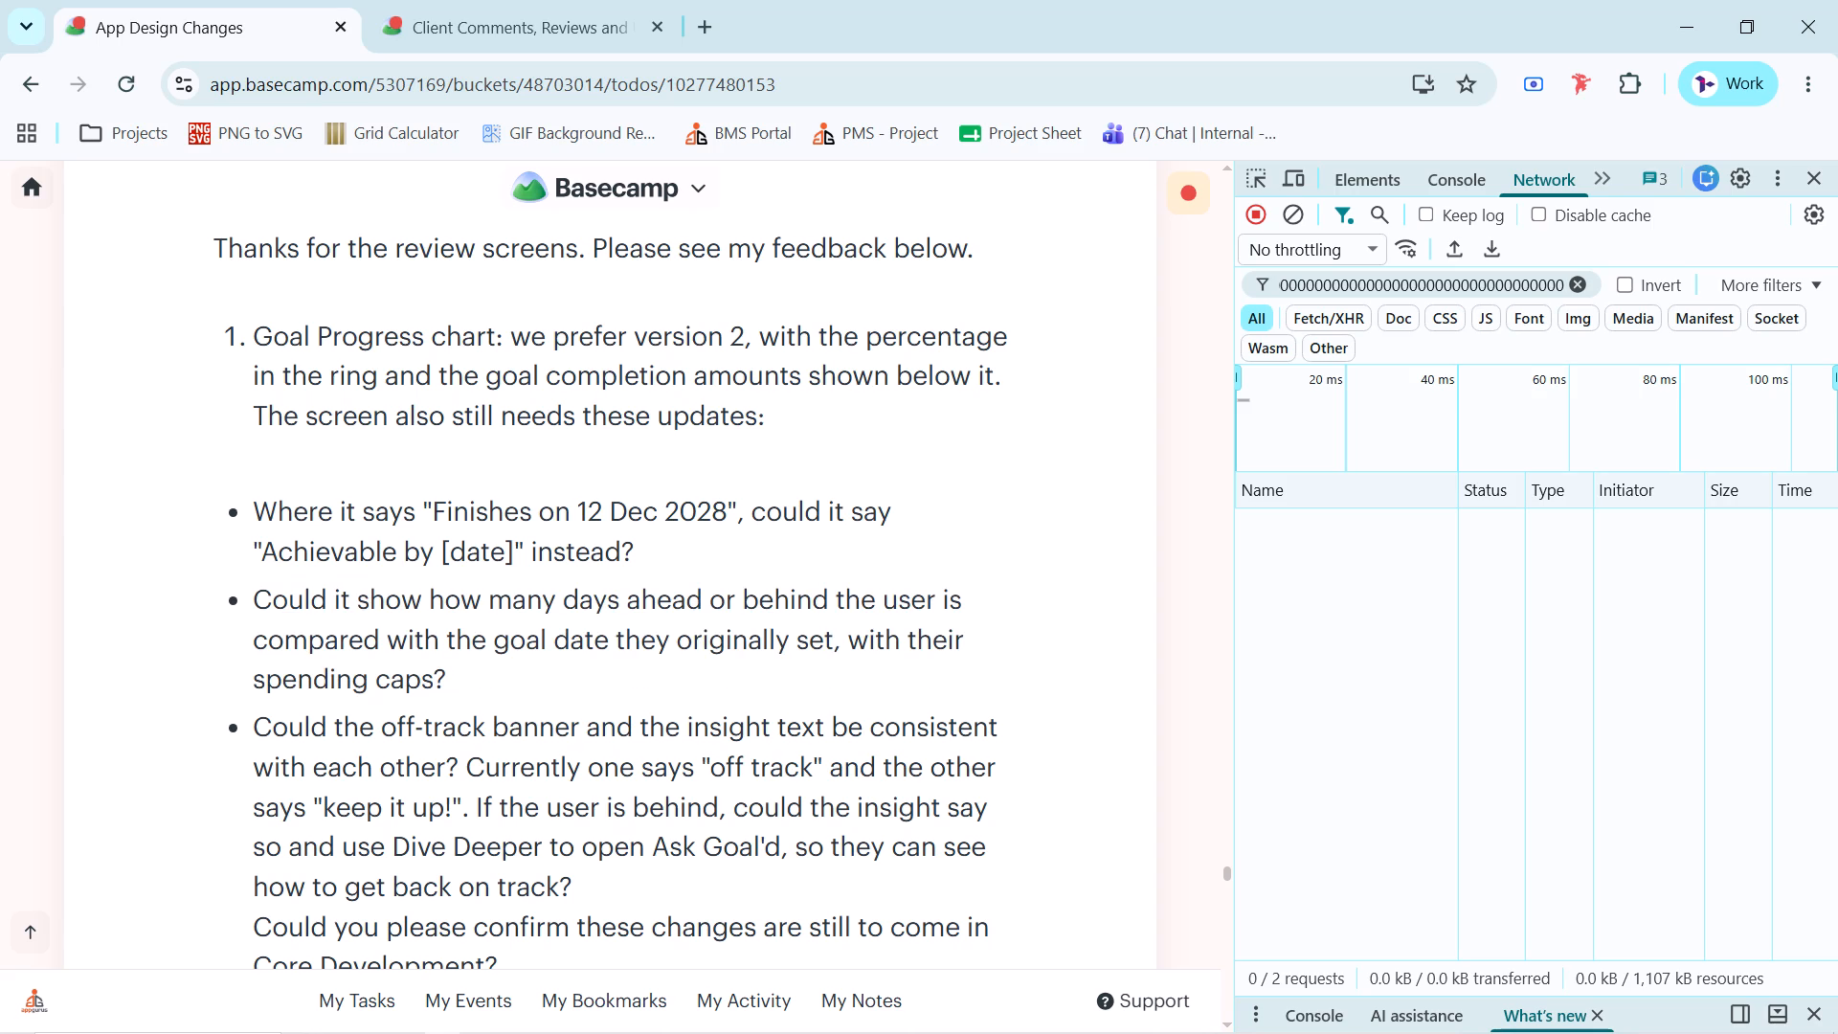
click(719, 616)
Copy the client's paragraph beginning "We haven't yet seen the following screens" through "the final Terms and Privacy Policy.".
scroll(723, 618, down, 7)
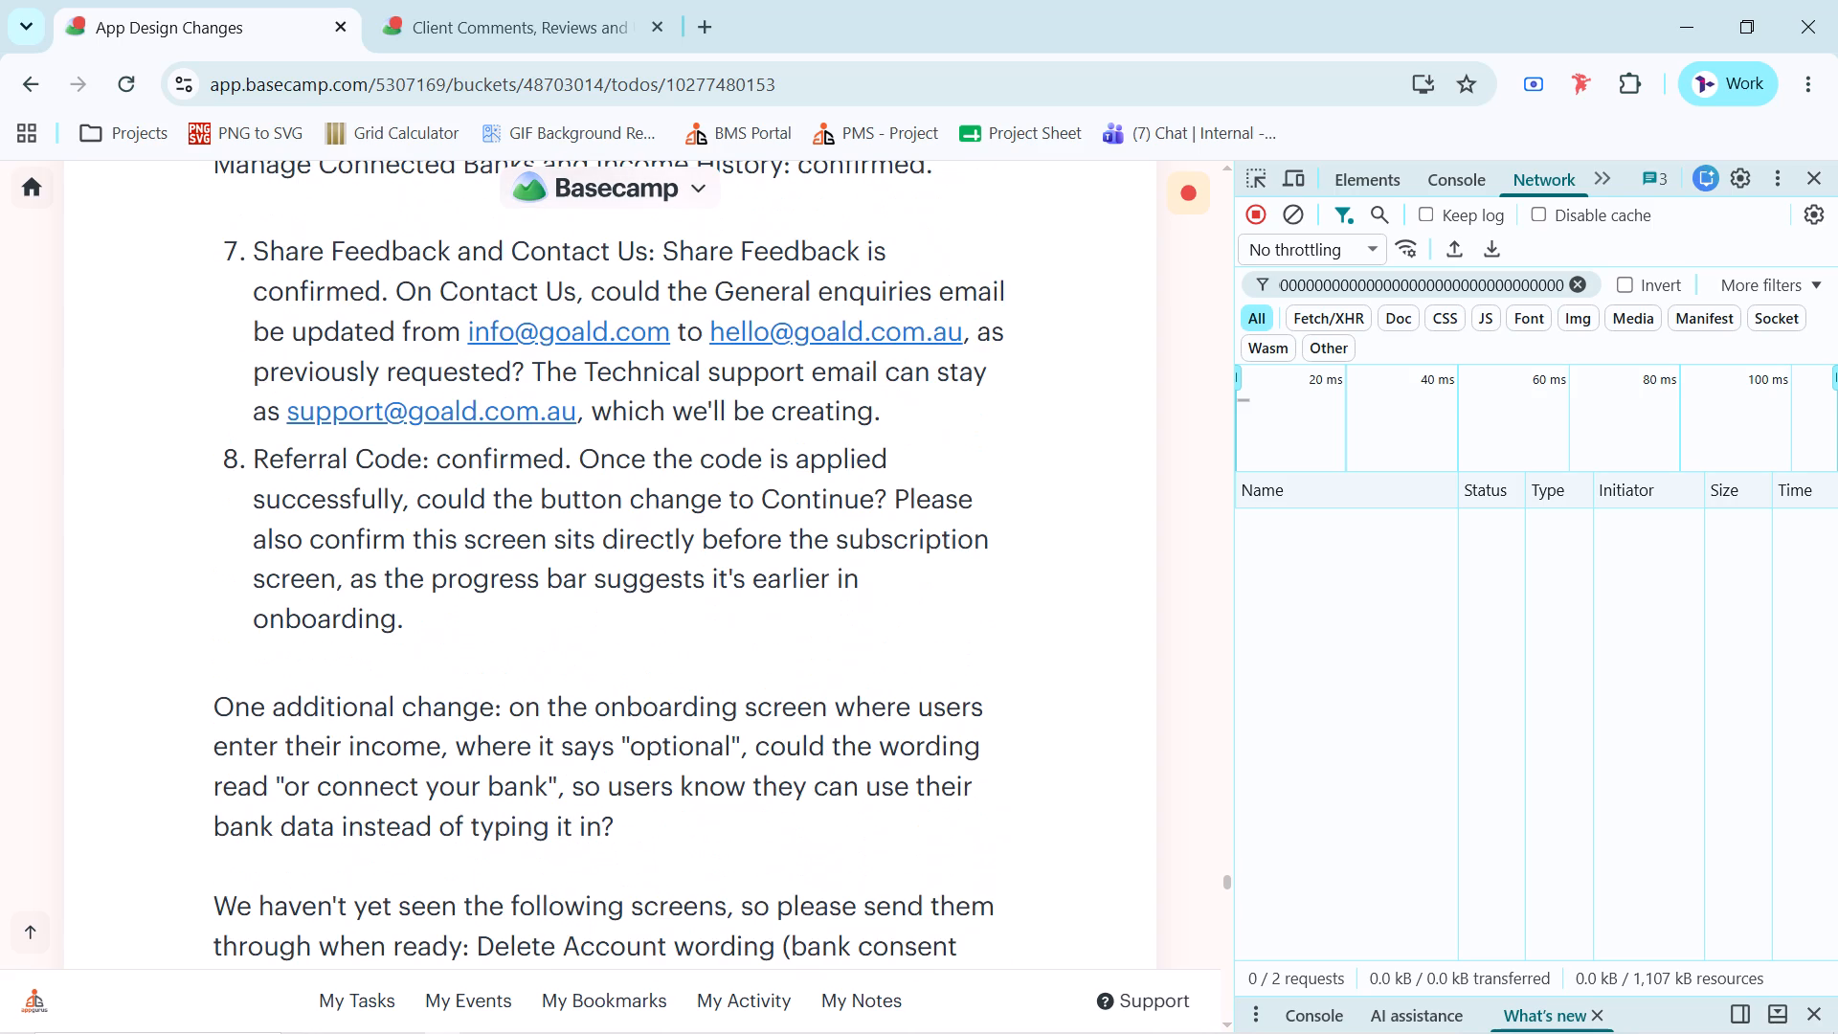
scroll(723, 619, down, 2)
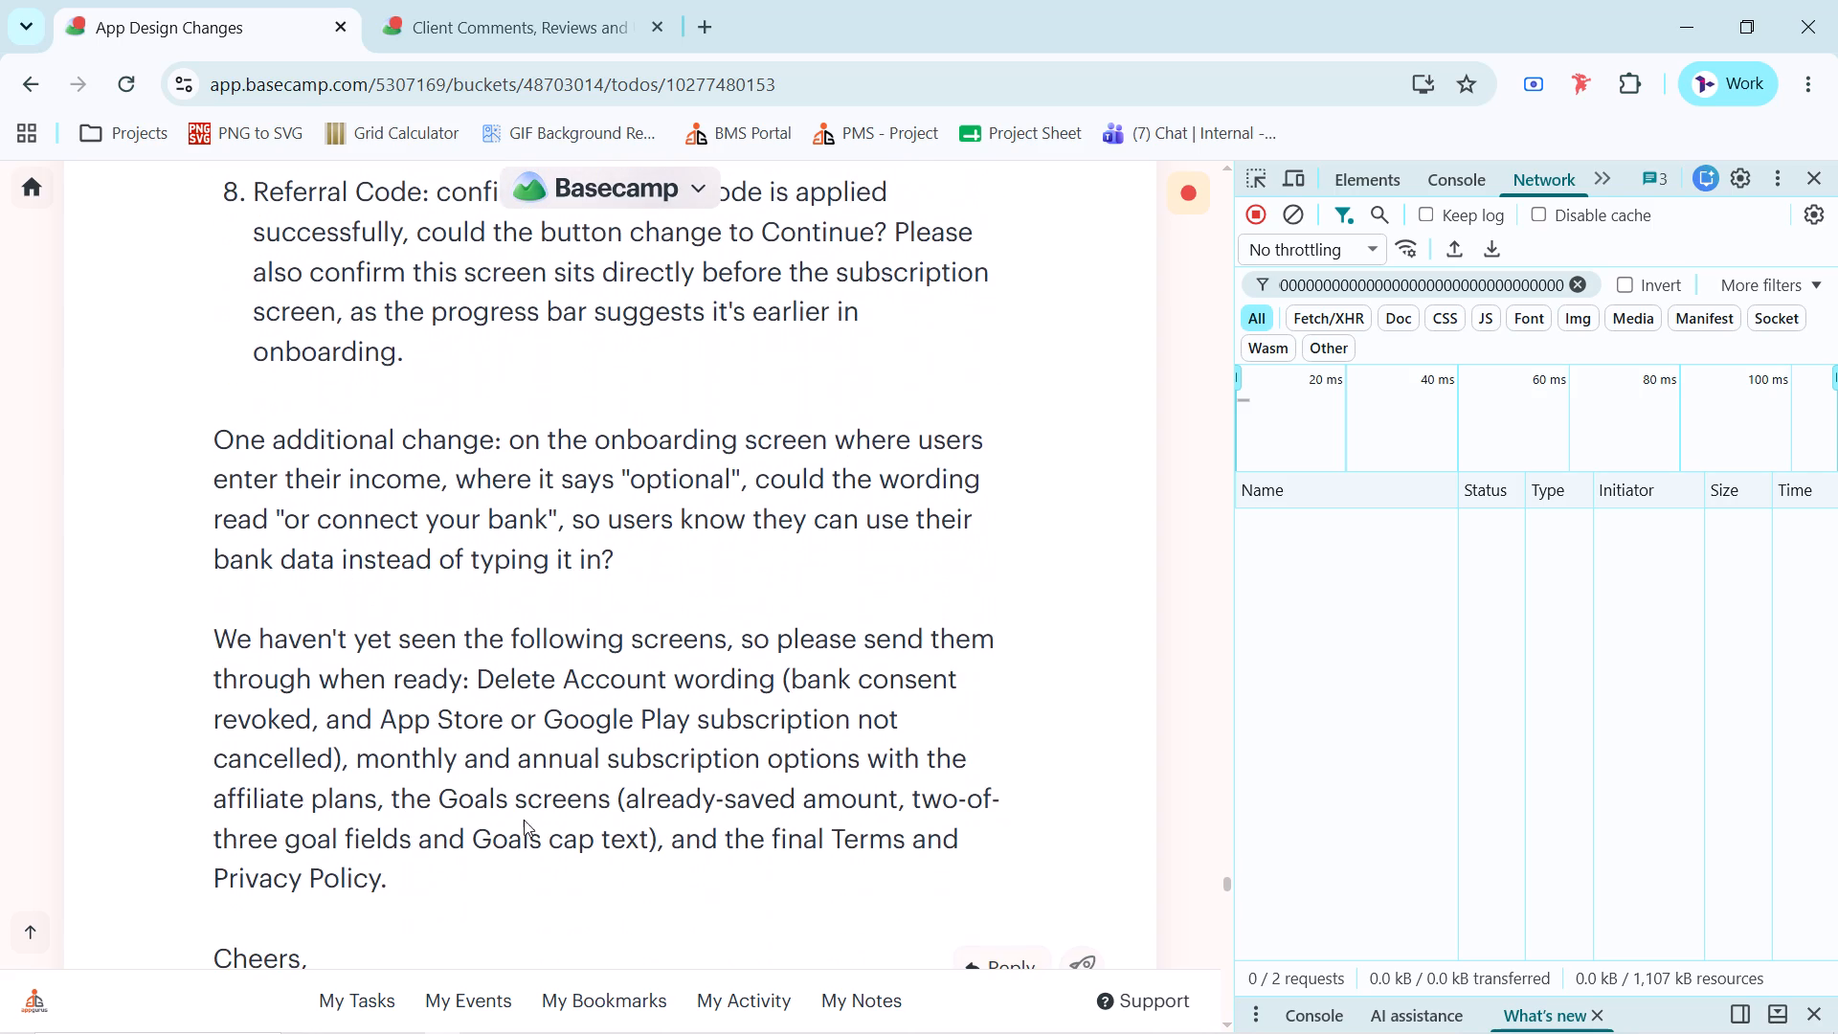
drag(477, 869, 179, 653)
key(ctrl+c)
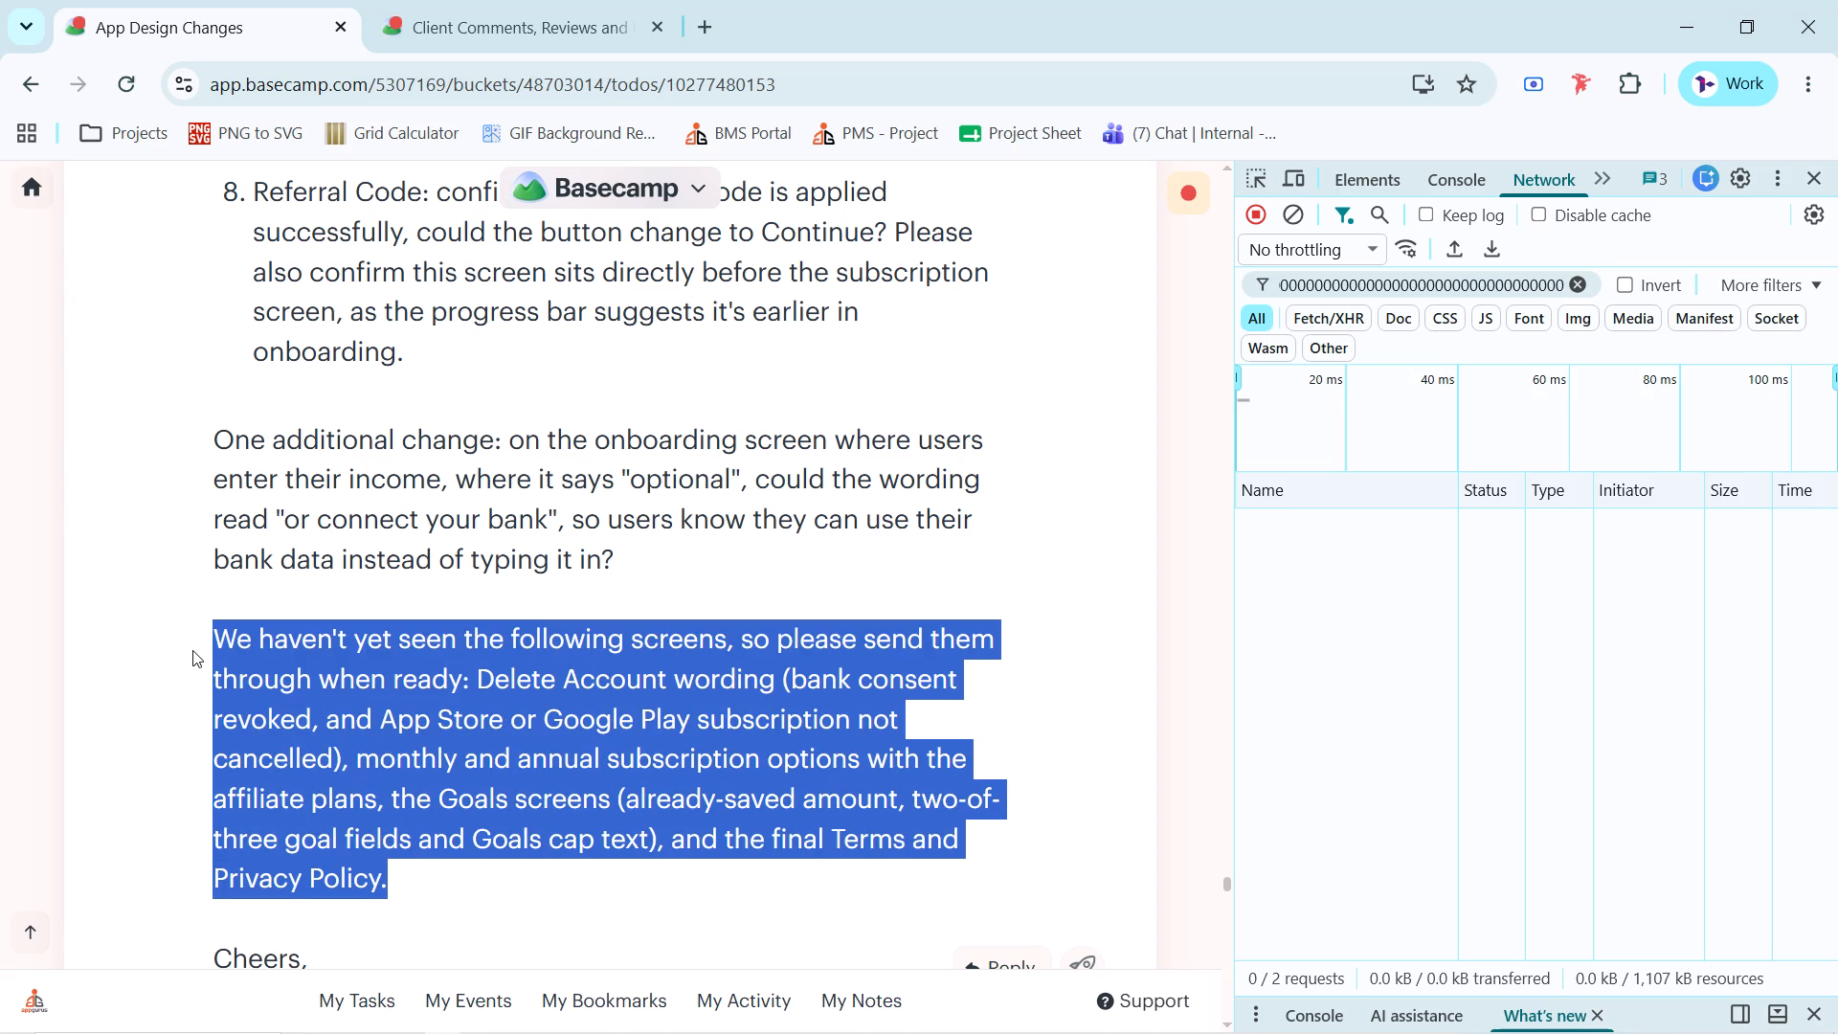
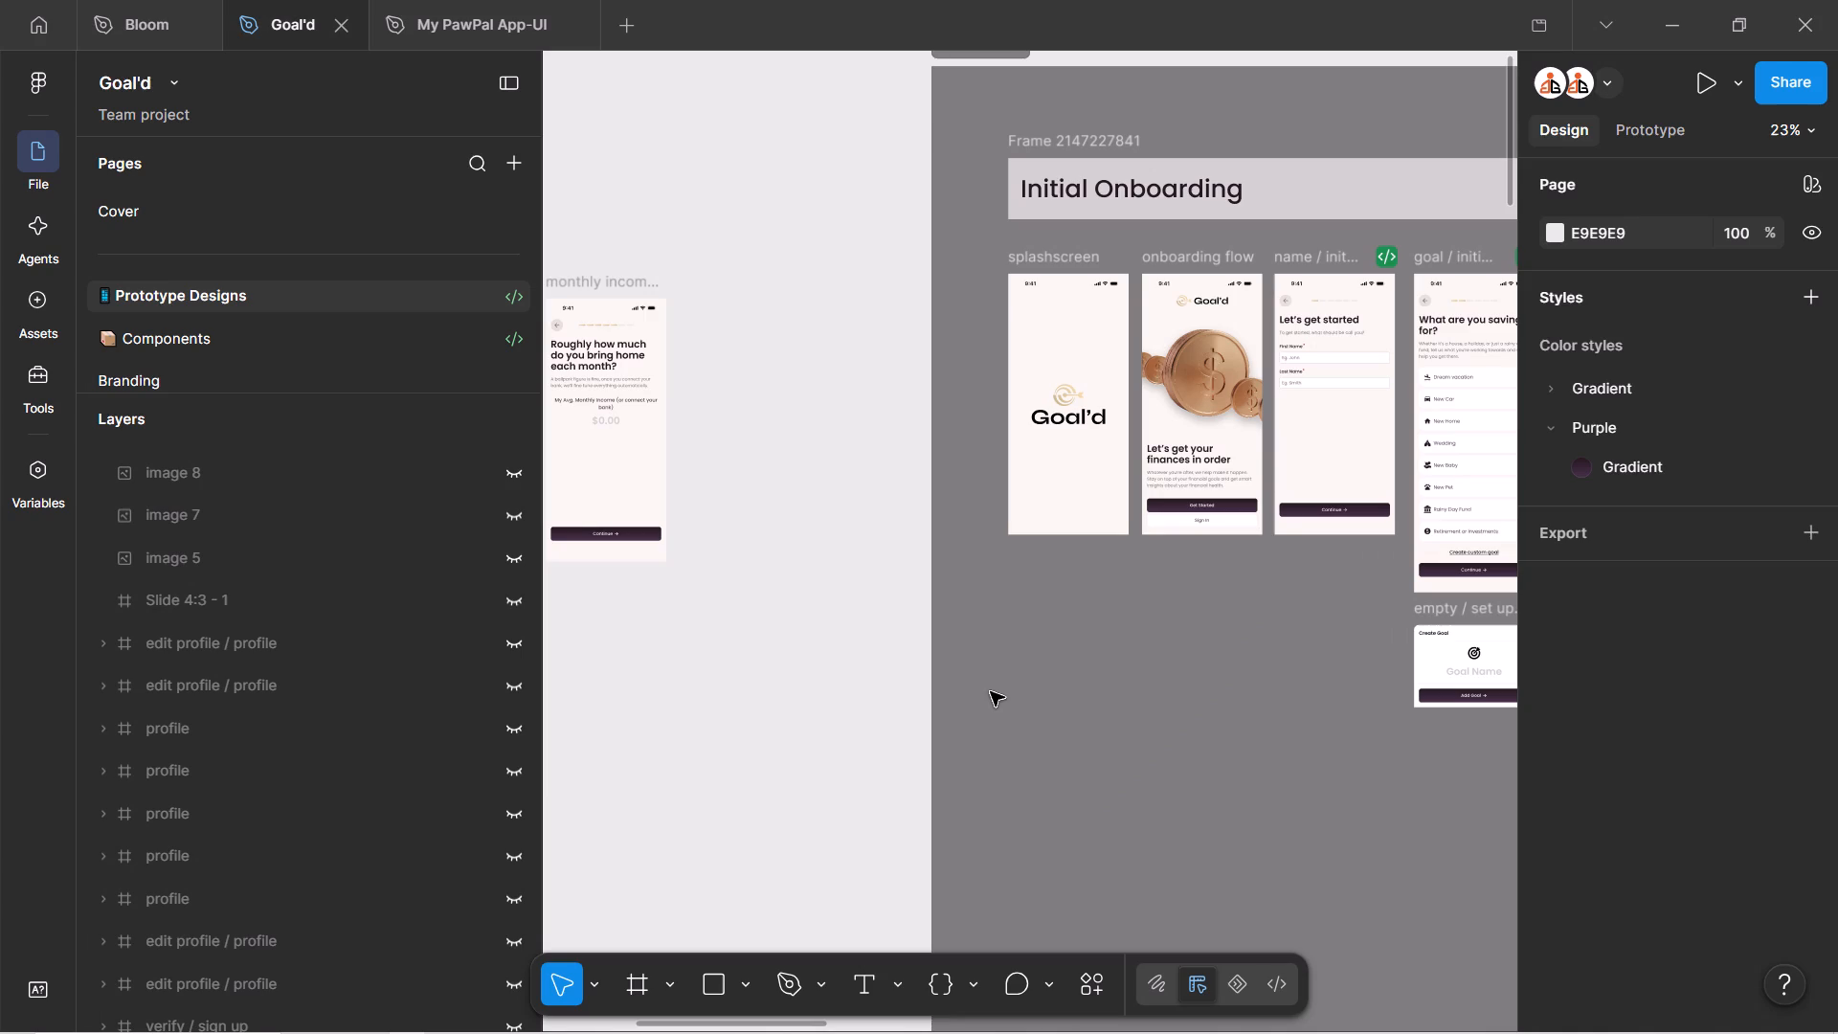
Review the whole Prototype Designs page with the interface hidden, including the referral code screens beside the Onboarding section.
key(ctrl+backslash)
key(shift+exclam)
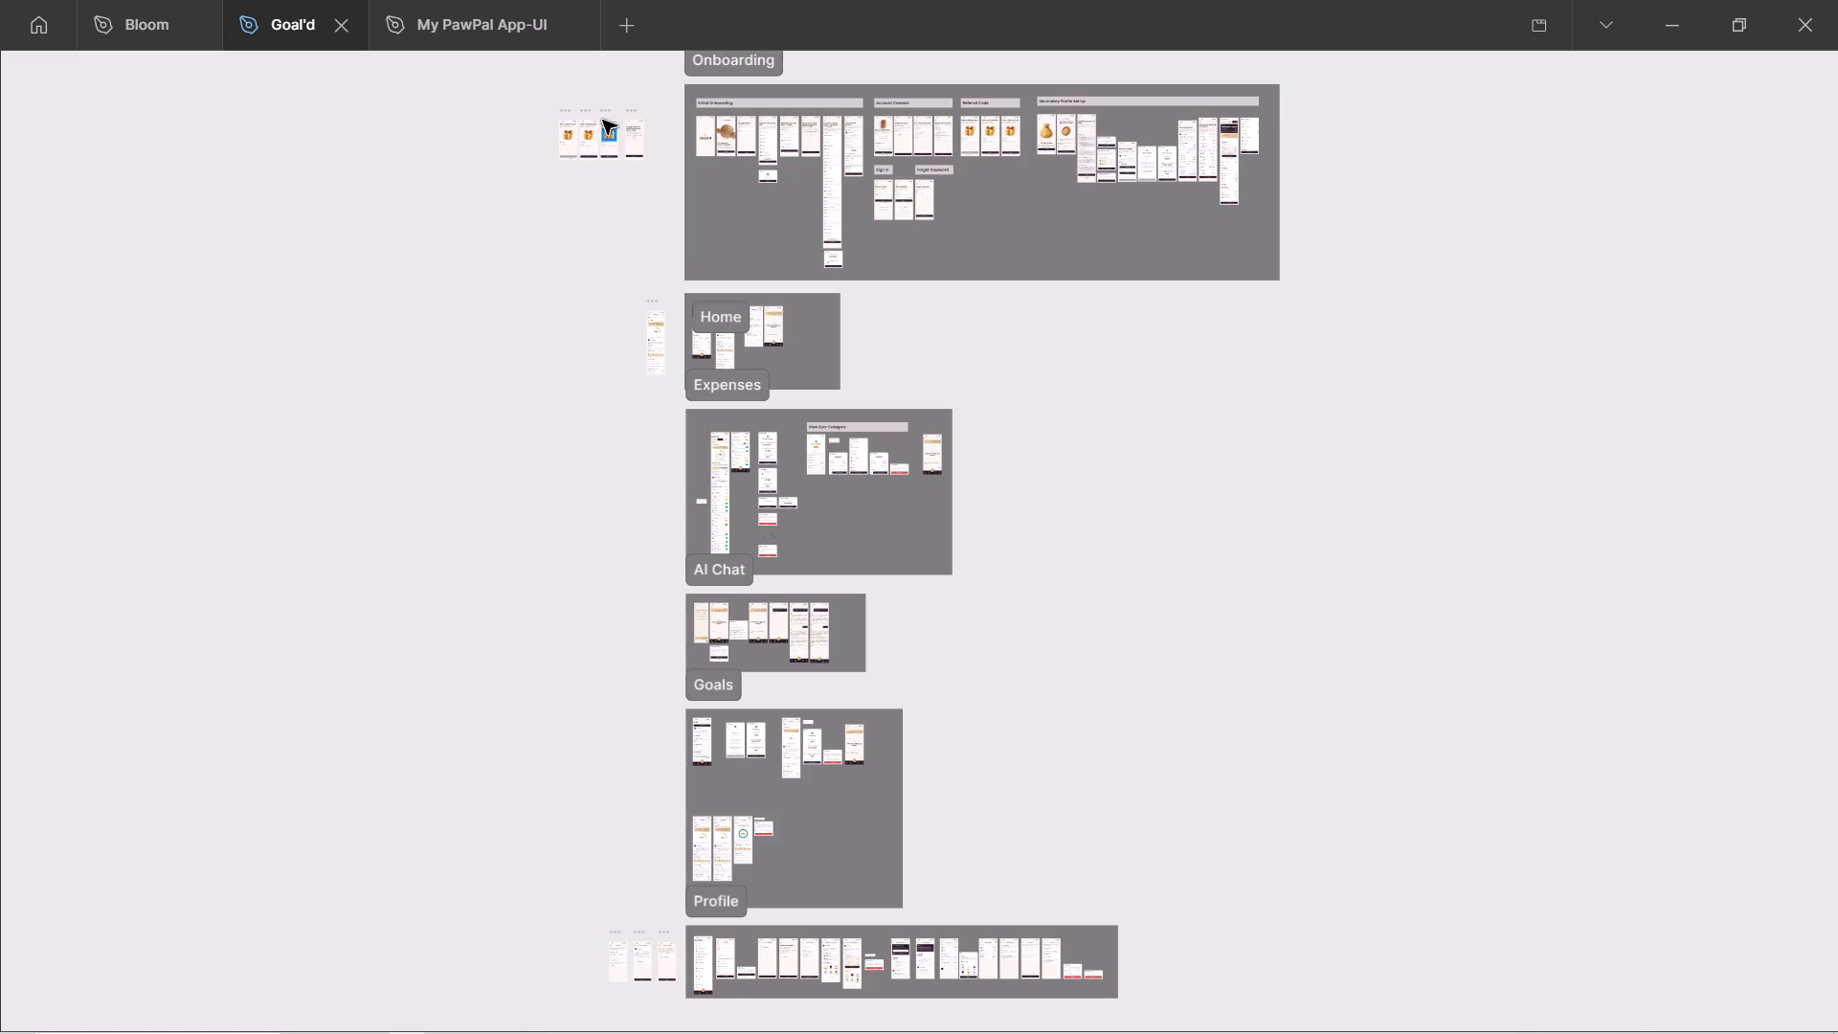
ctrl+scroll(600, 121, up, 6)
ctrl+scroll(553, 149, down, 1)
ctrl+scroll(552, 149, up, 5)
ctrl+scroll(546, 145, down, 1)
ctrl+scroll(546, 145, up, 2)
ctrl+click(562, 168)
ctrl+scroll(423, 320, down, 8)
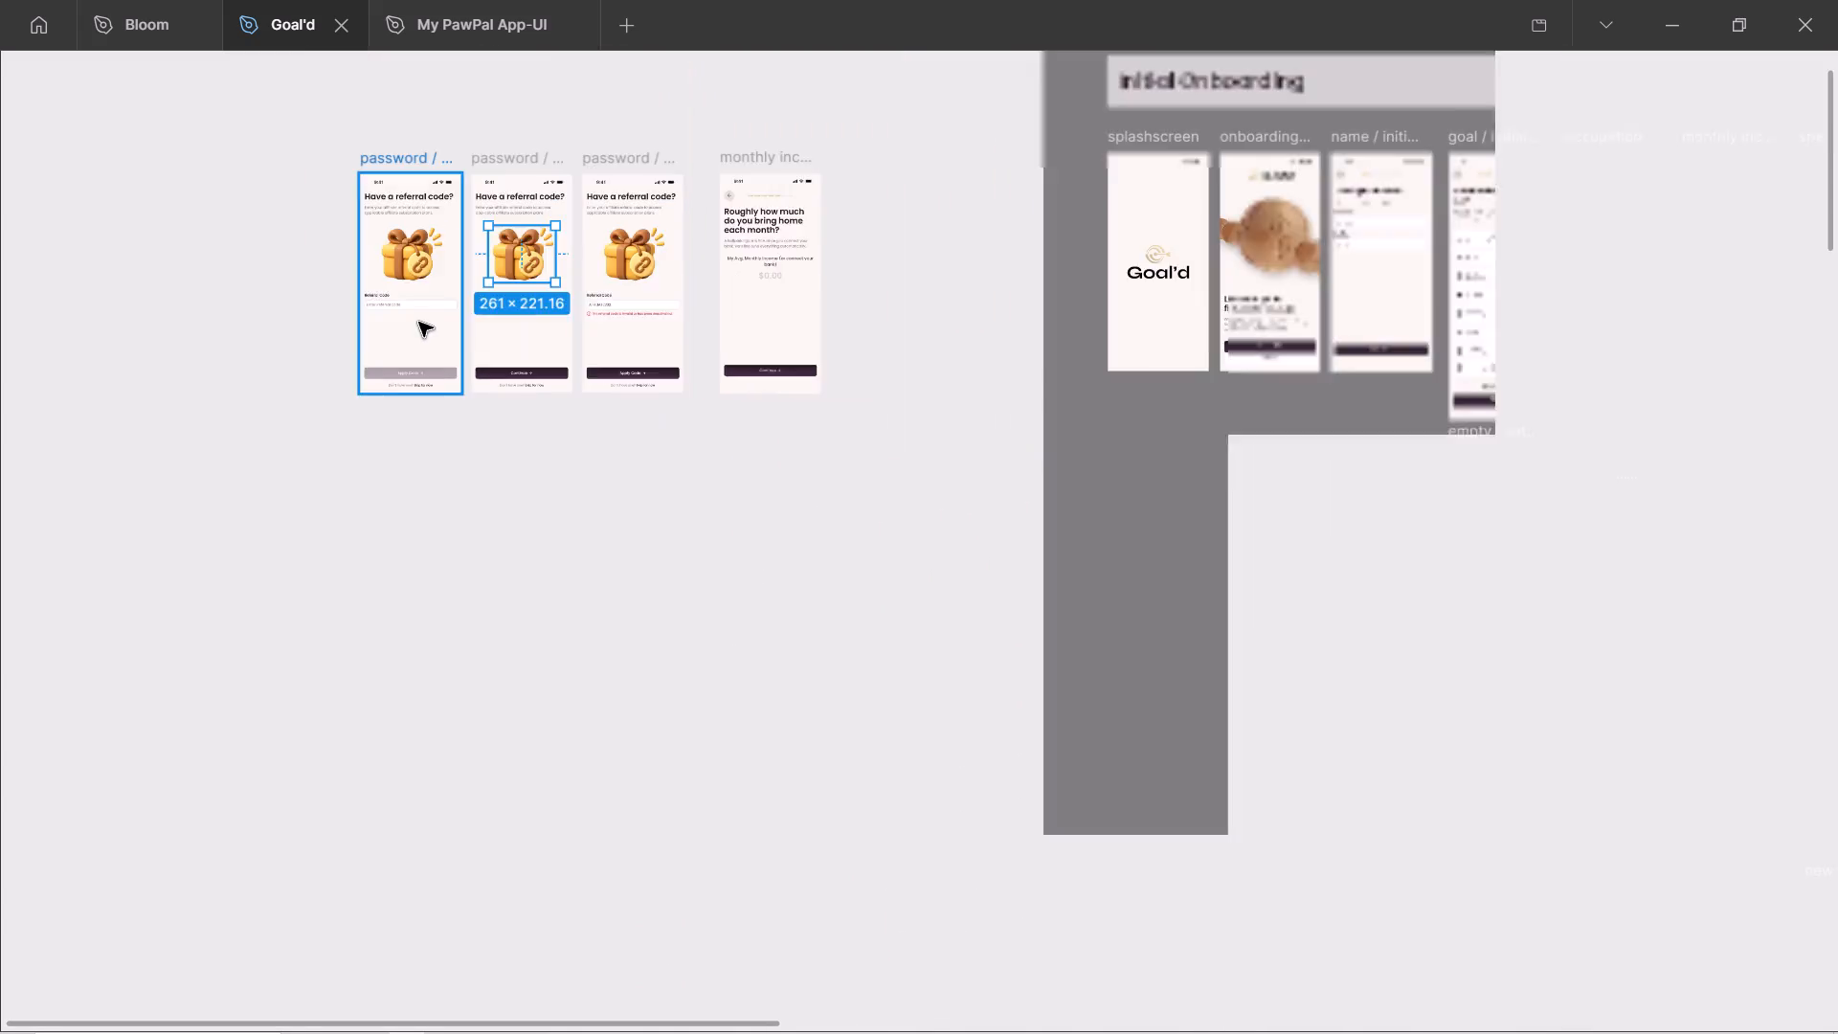
ctrl+scroll(419, 323, down, 3)
click(482, 506)
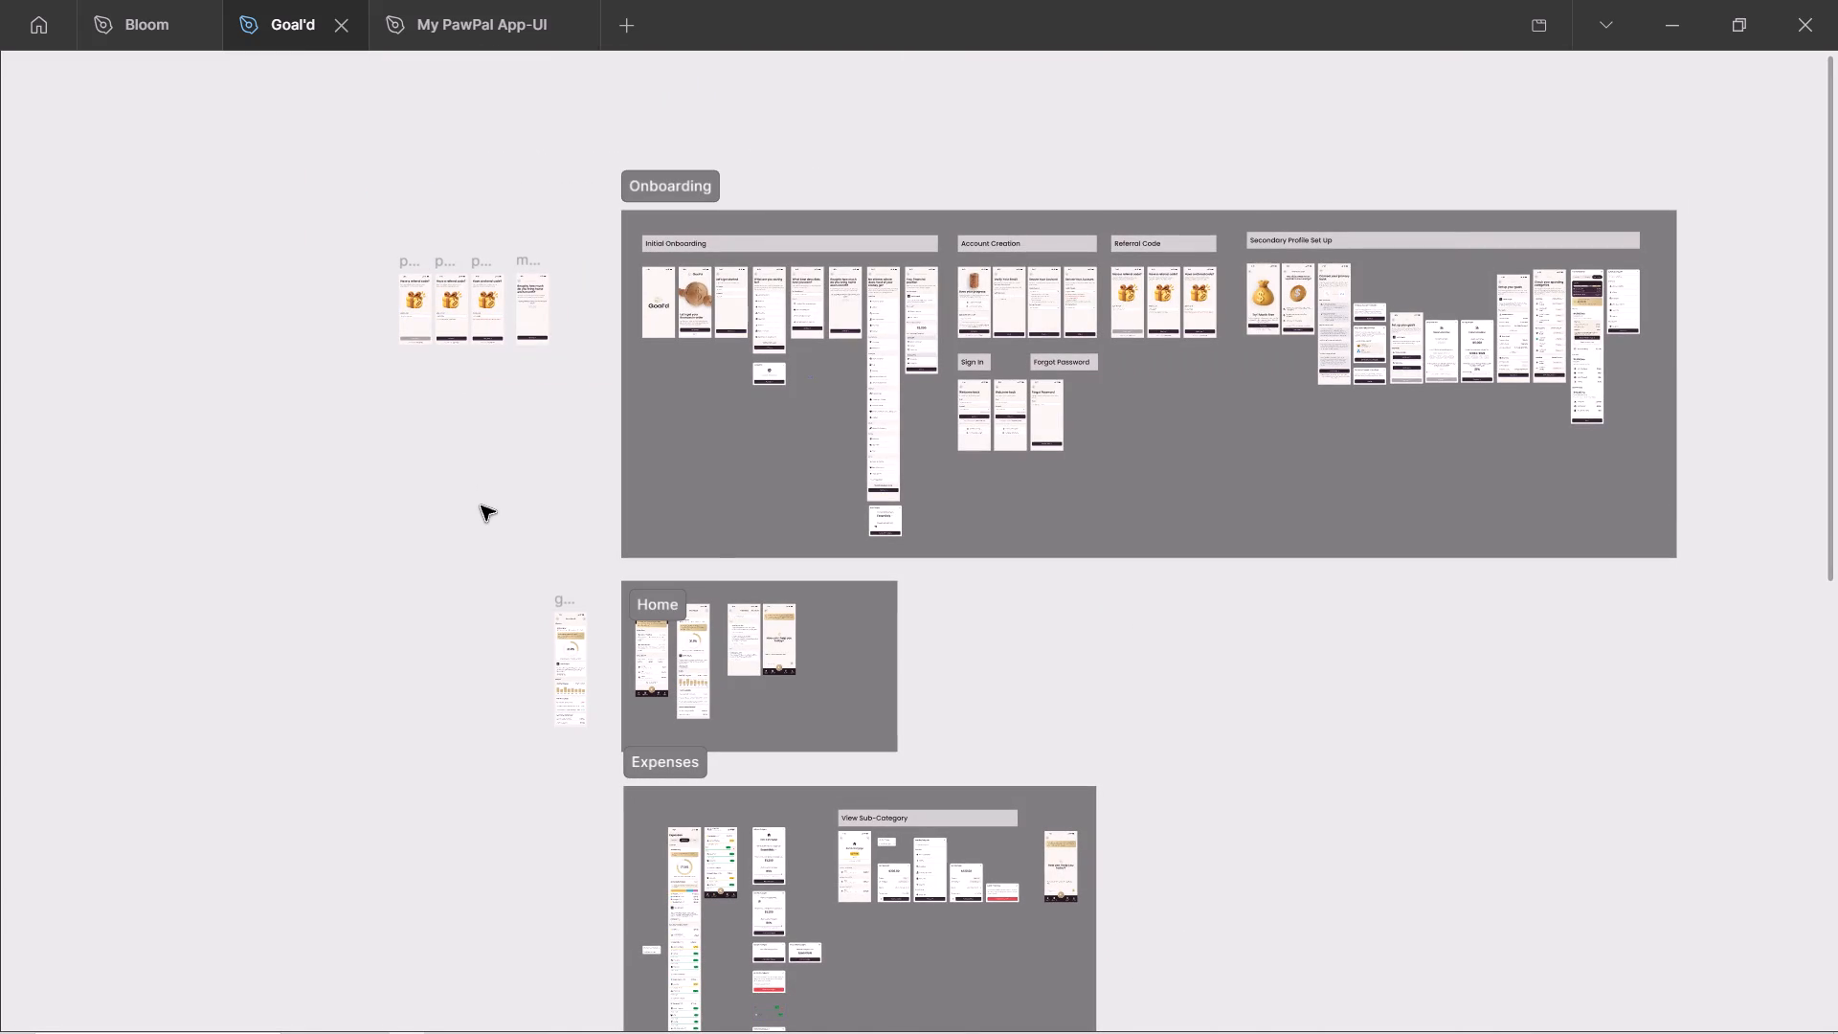
Examine the onboarding spending-categories screen's icons and the sub-category icon in the New Category pop-up.
ctrl+scroll(854, 370, up, 7)
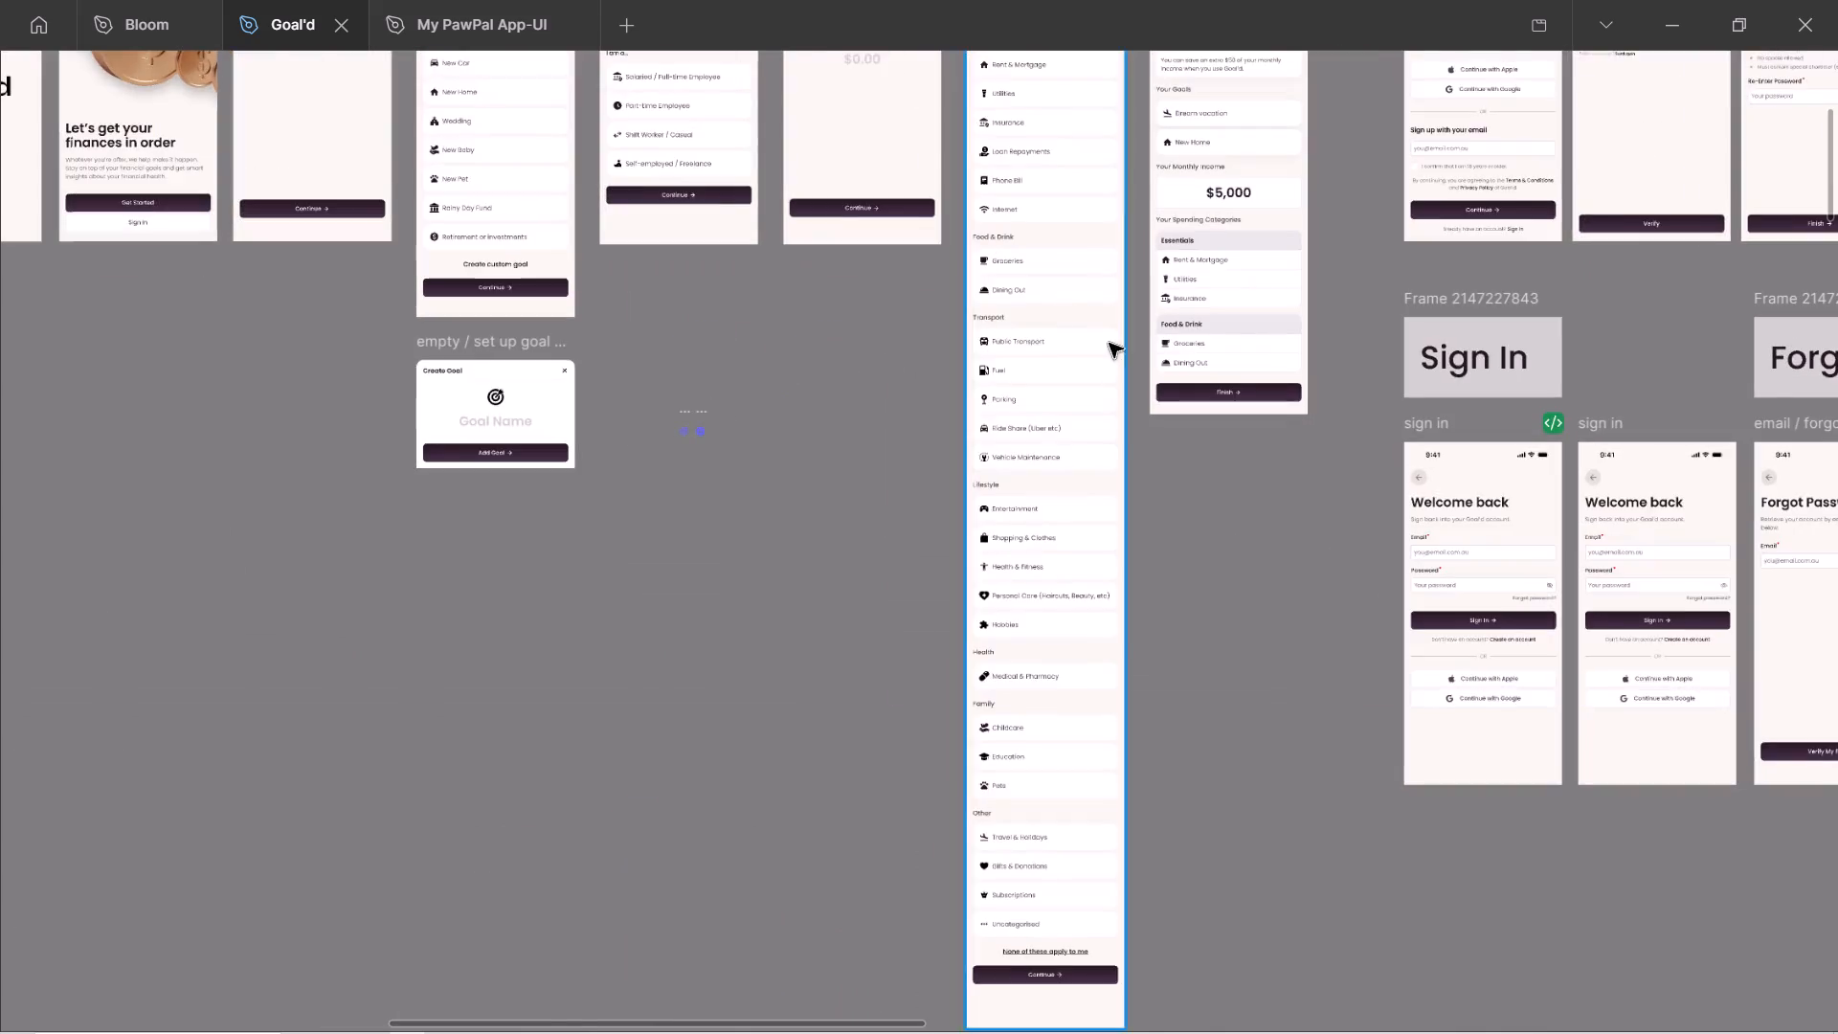
ctrl+scroll(1110, 347, up, 4)
ctrl+click(810, 203)
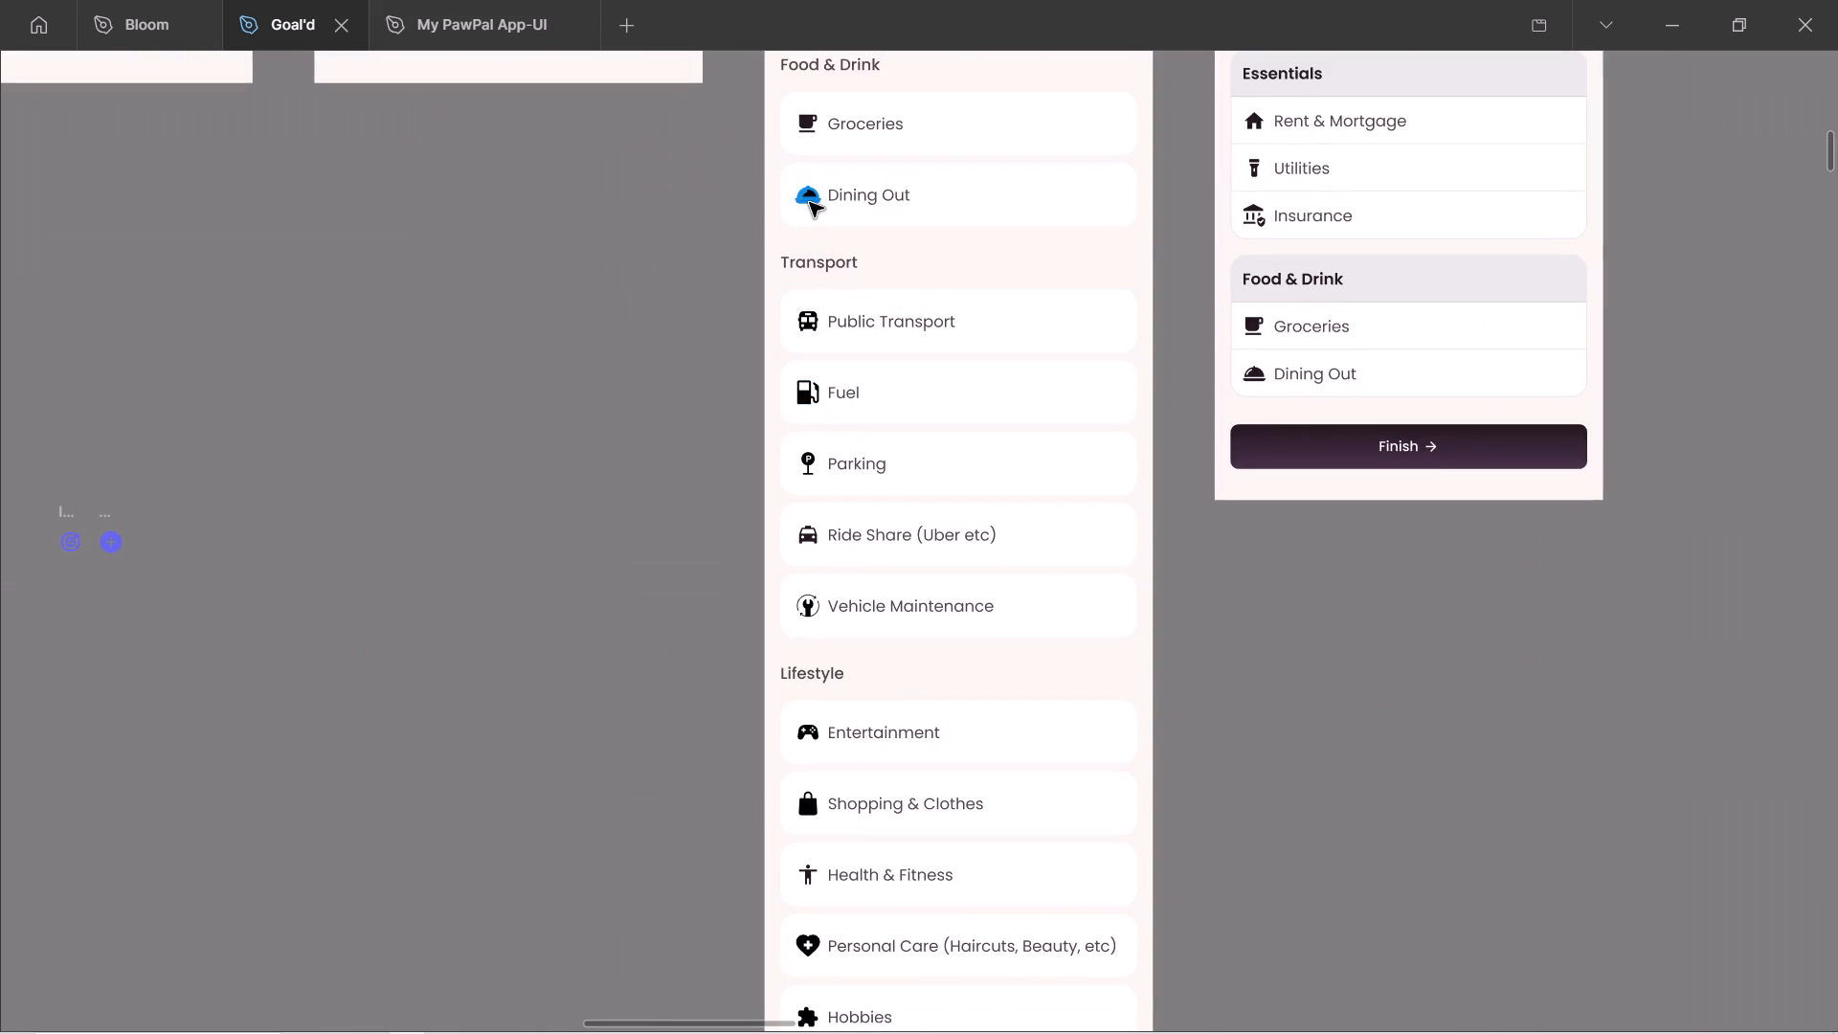
ctrl+click(821, 401)
ctrl+scroll(819, 397, down, 11)
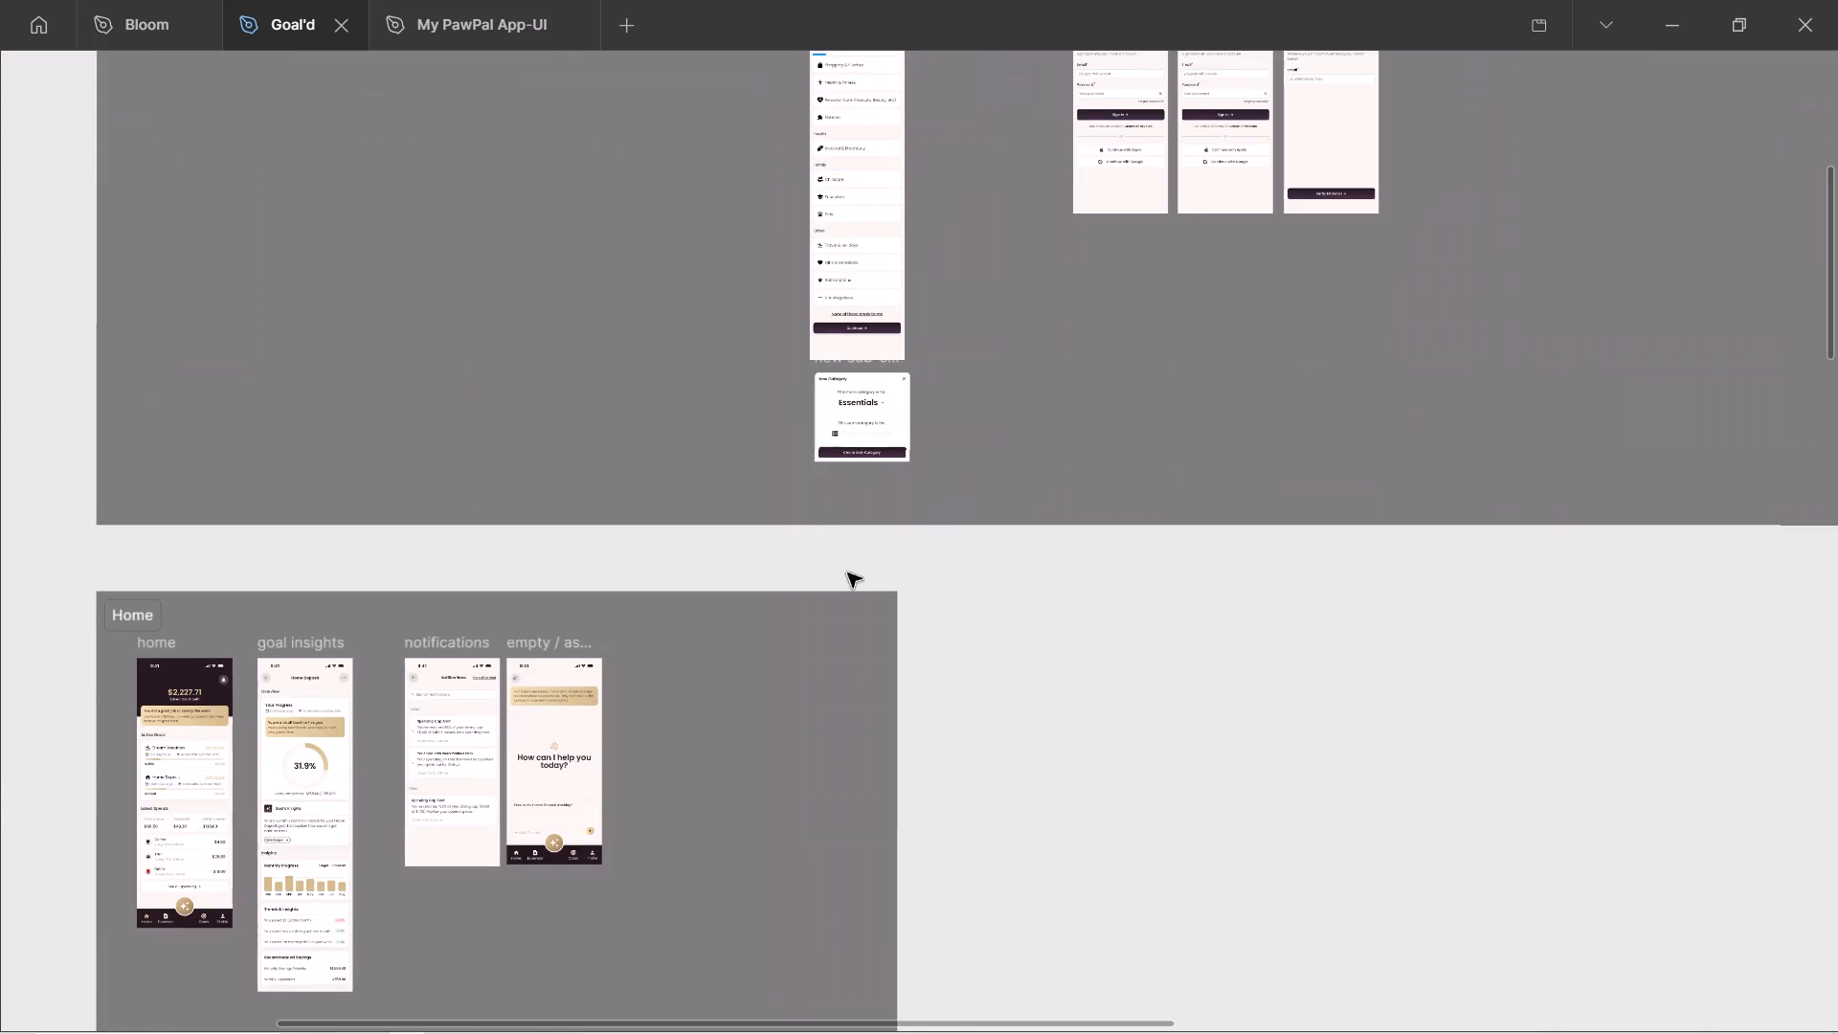
ctrl+scroll(815, 446, up, 10)
ctrl+click(874, 416)
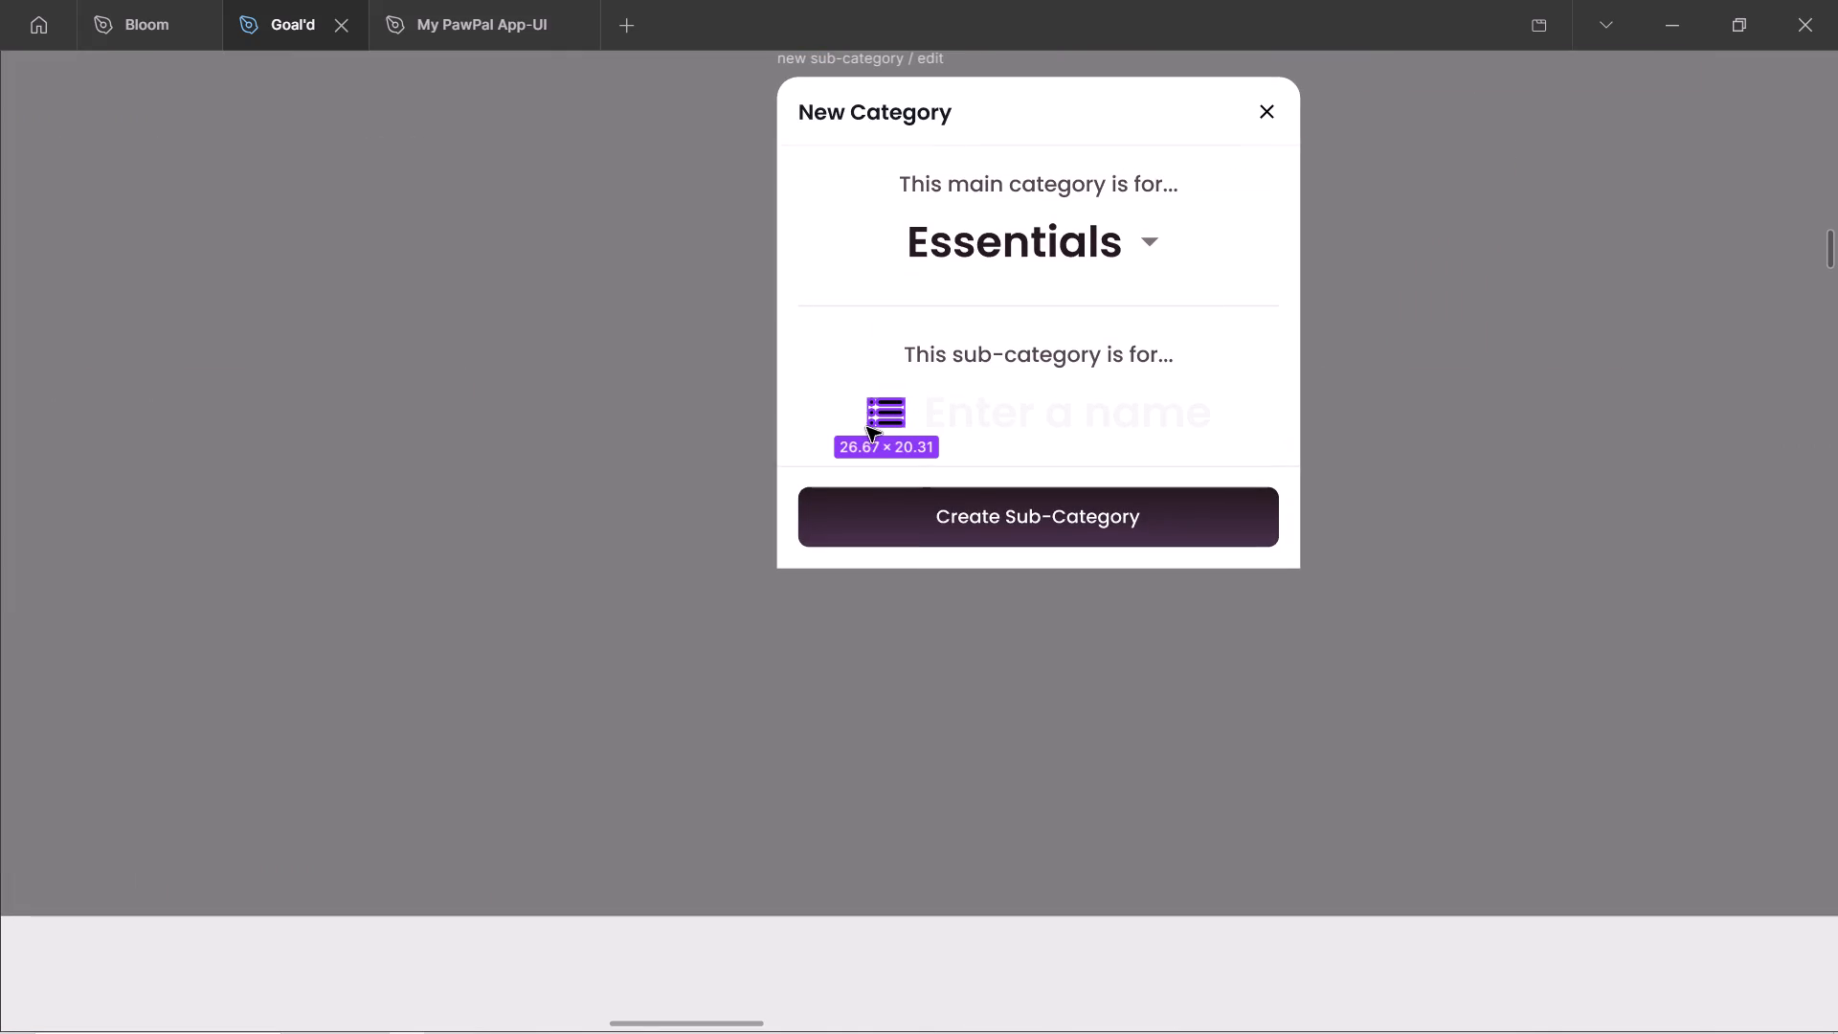
ctrl+scroll(867, 428, down, 5)
click(984, 535)
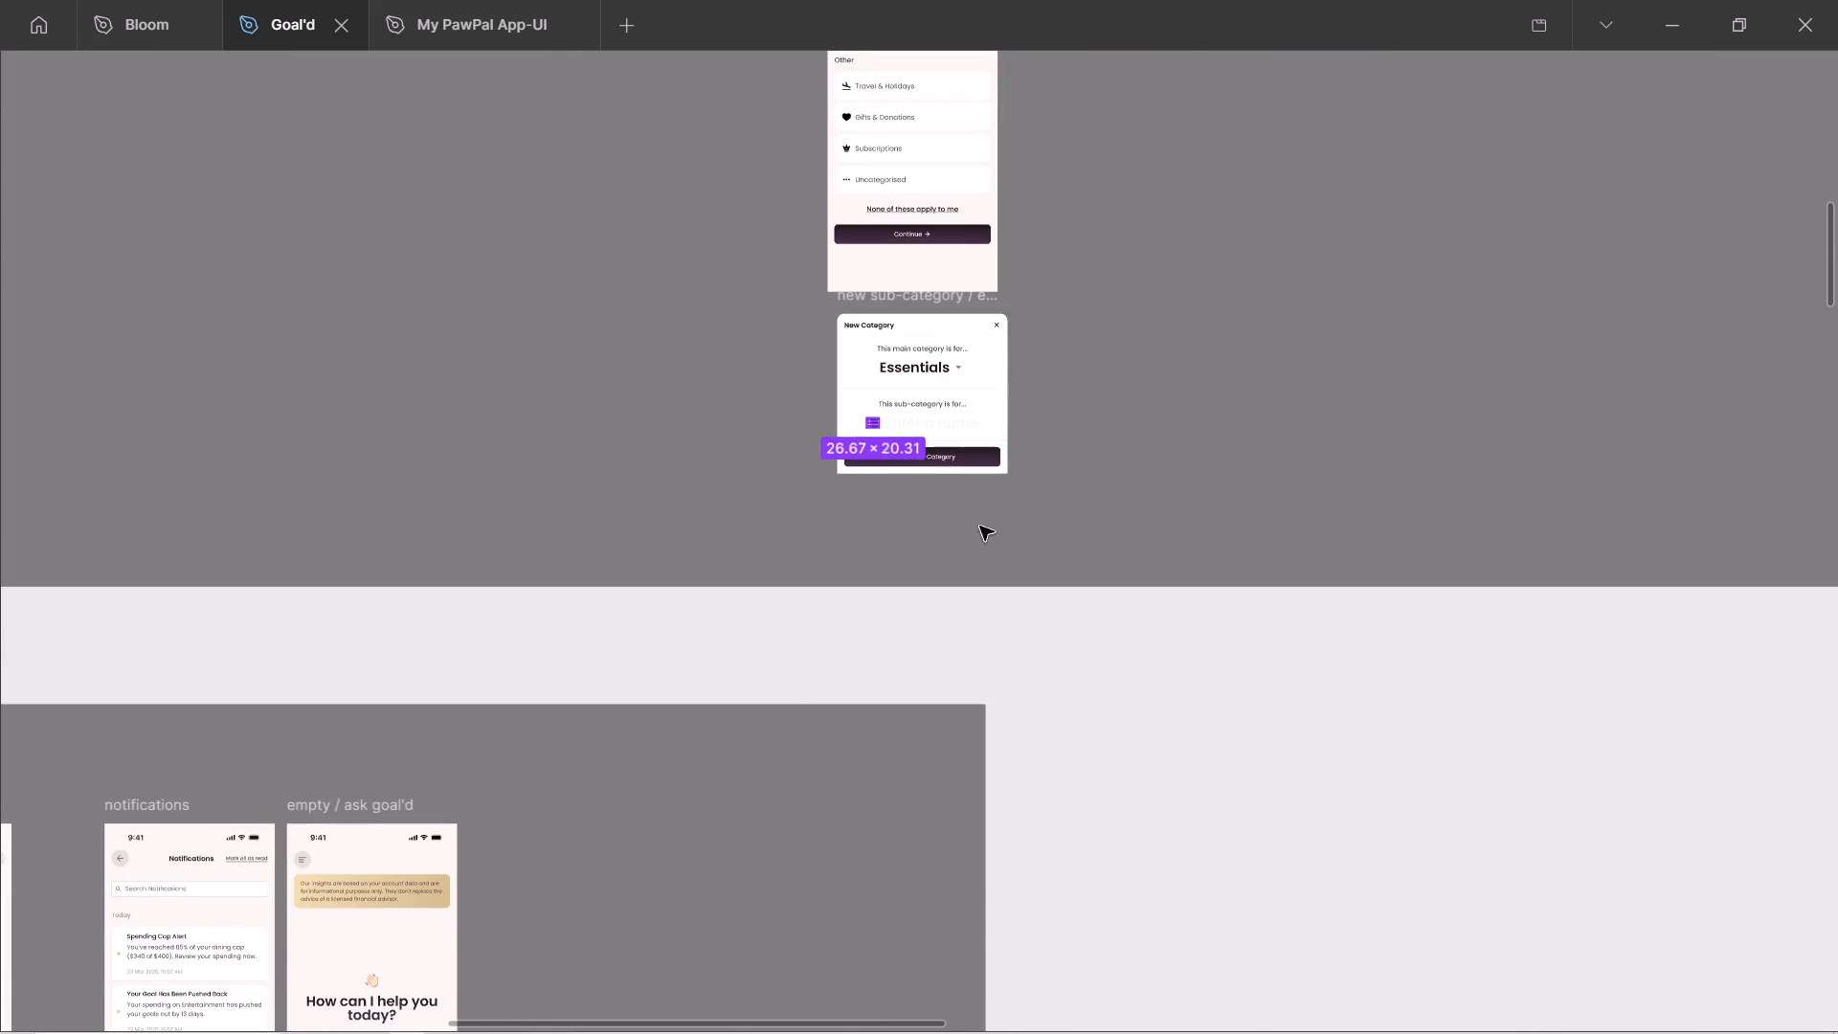
Examine the Essentials entries on the spending-categories screen, from Utilities to Internet, including the Phone Bill icon.
scroll(936, 489, up, 6)
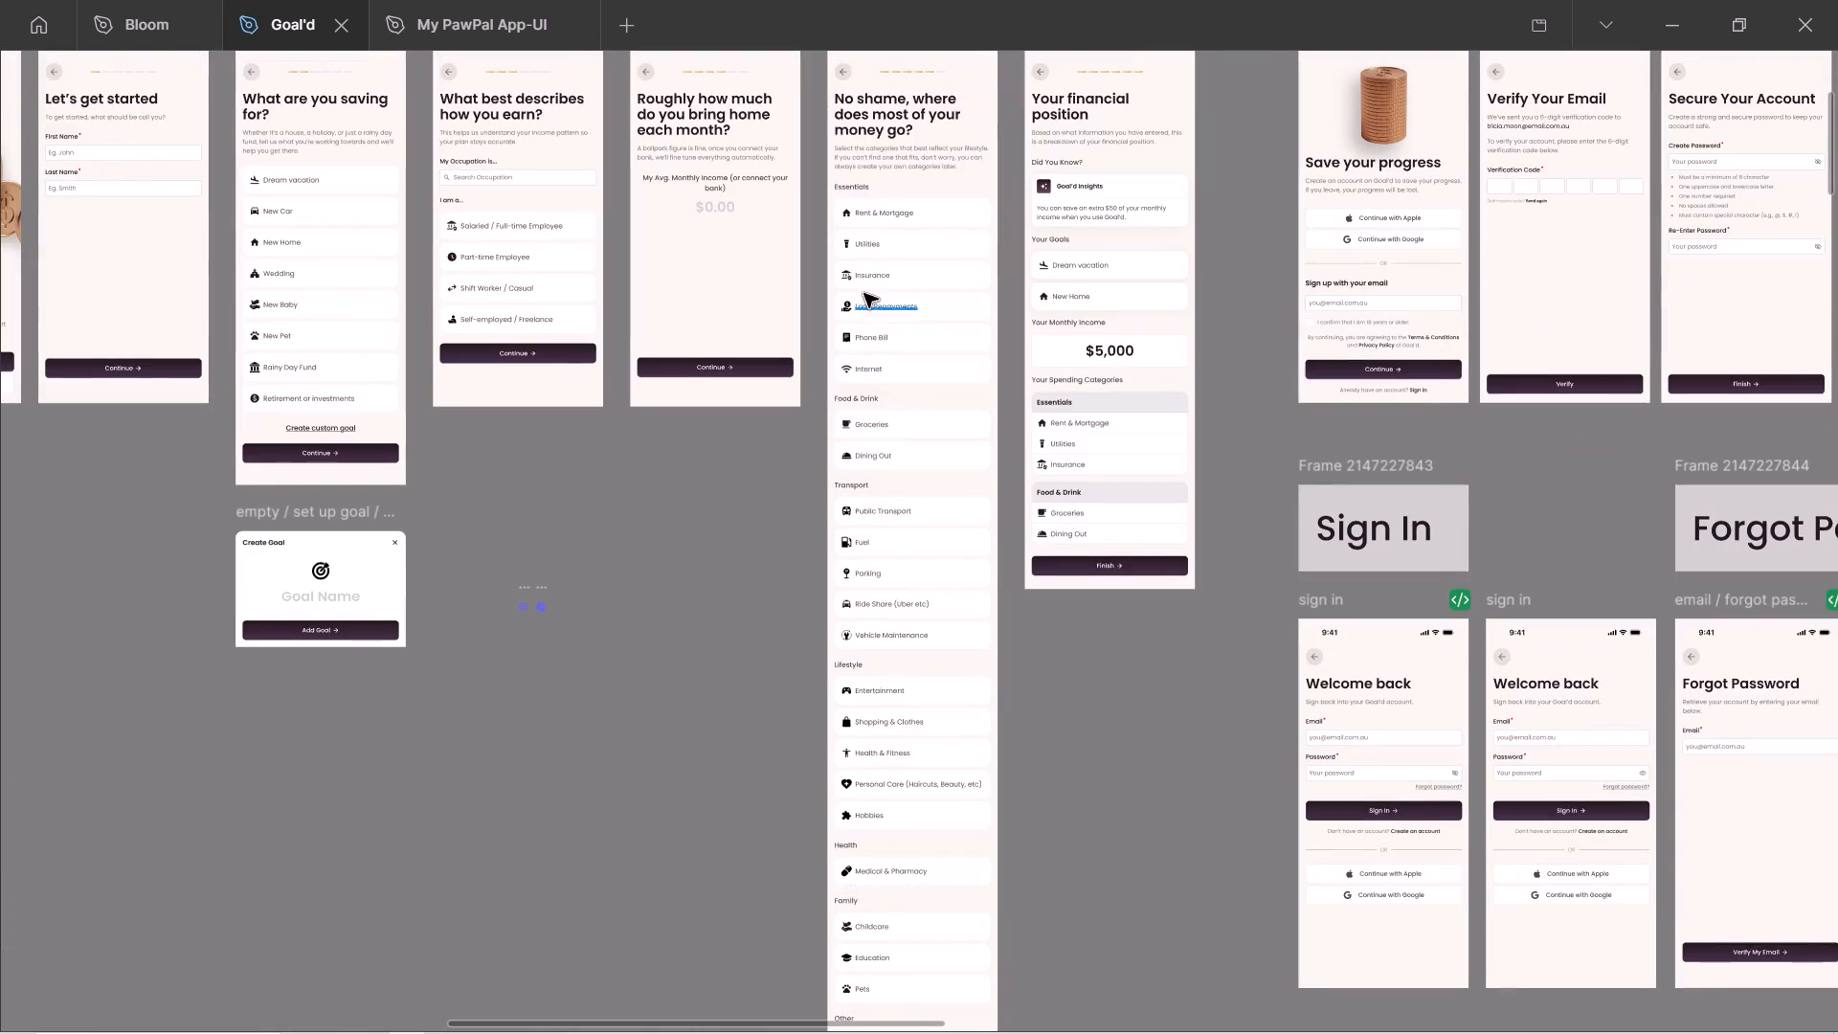
ctrl+scroll(864, 294, up, 5)
ctrl+click(864, 422)
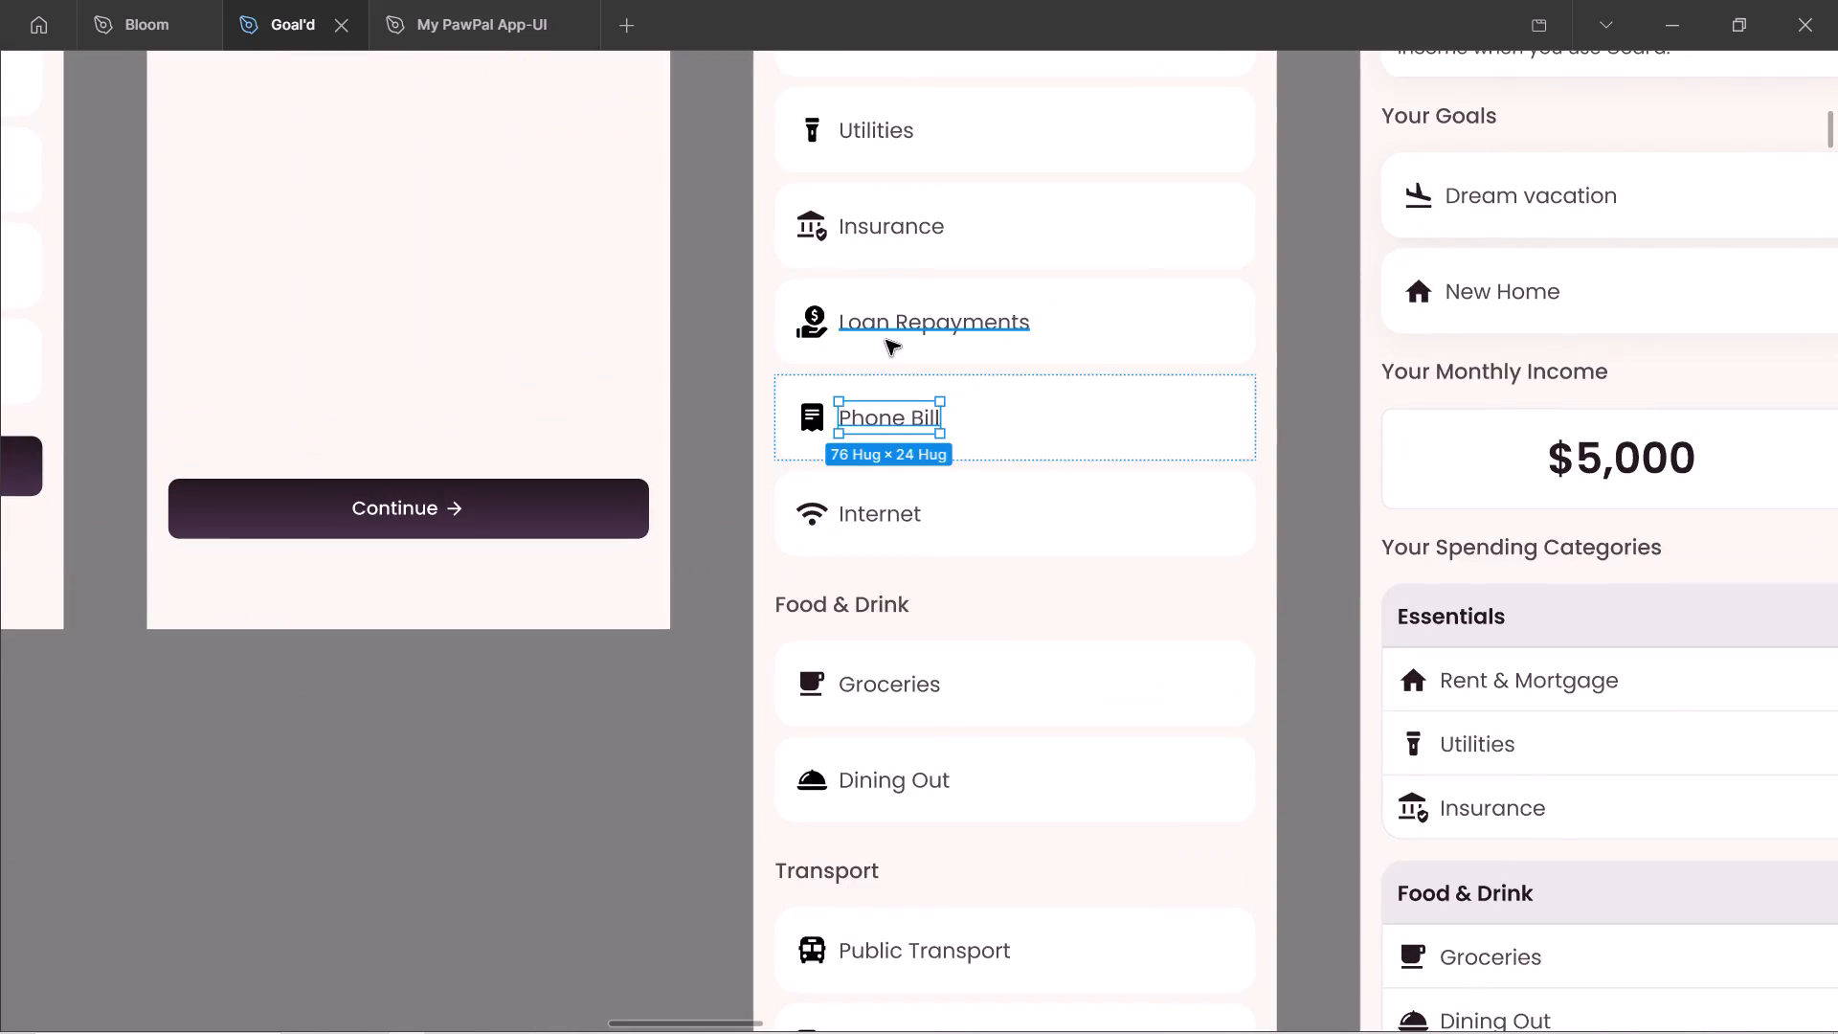
ctrl+click(886, 341)
ctrl+click(883, 220)
ctrl+click(869, 131)
ctrl+click(886, 413)
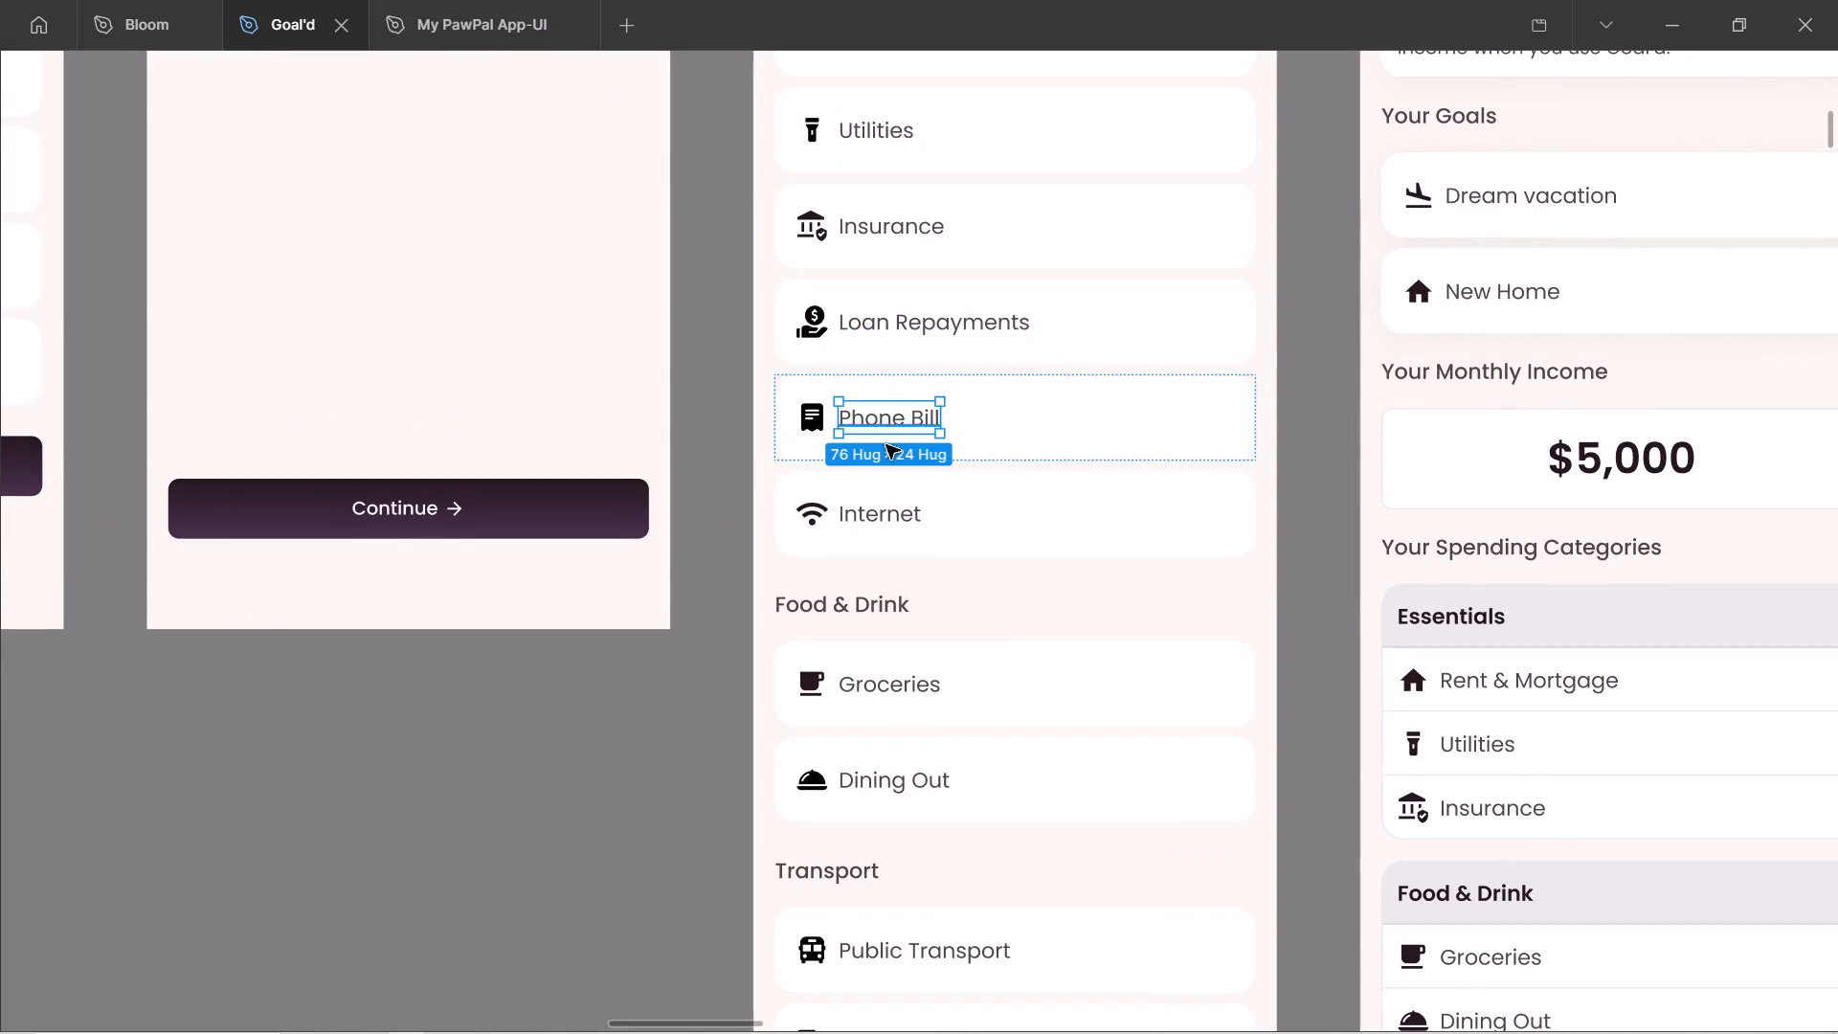
ctrl+click(864, 523)
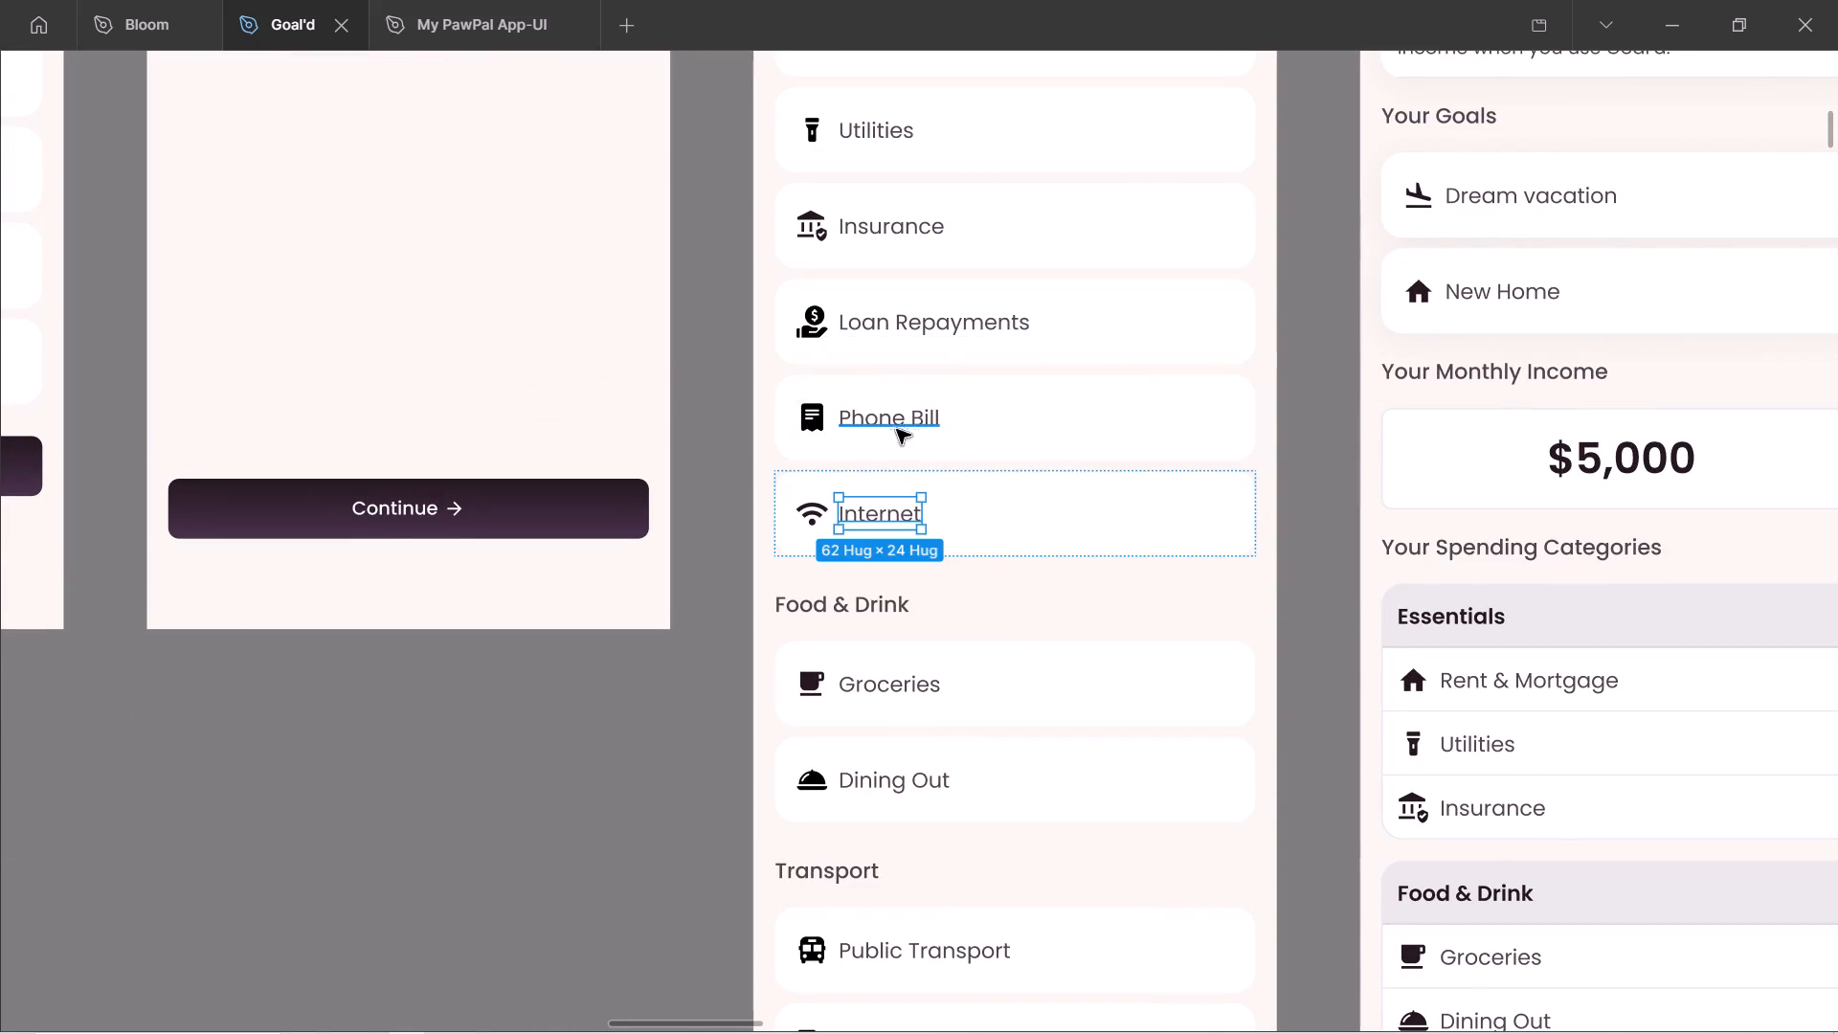
ctrl+click(897, 425)
ctrl+click(897, 319)
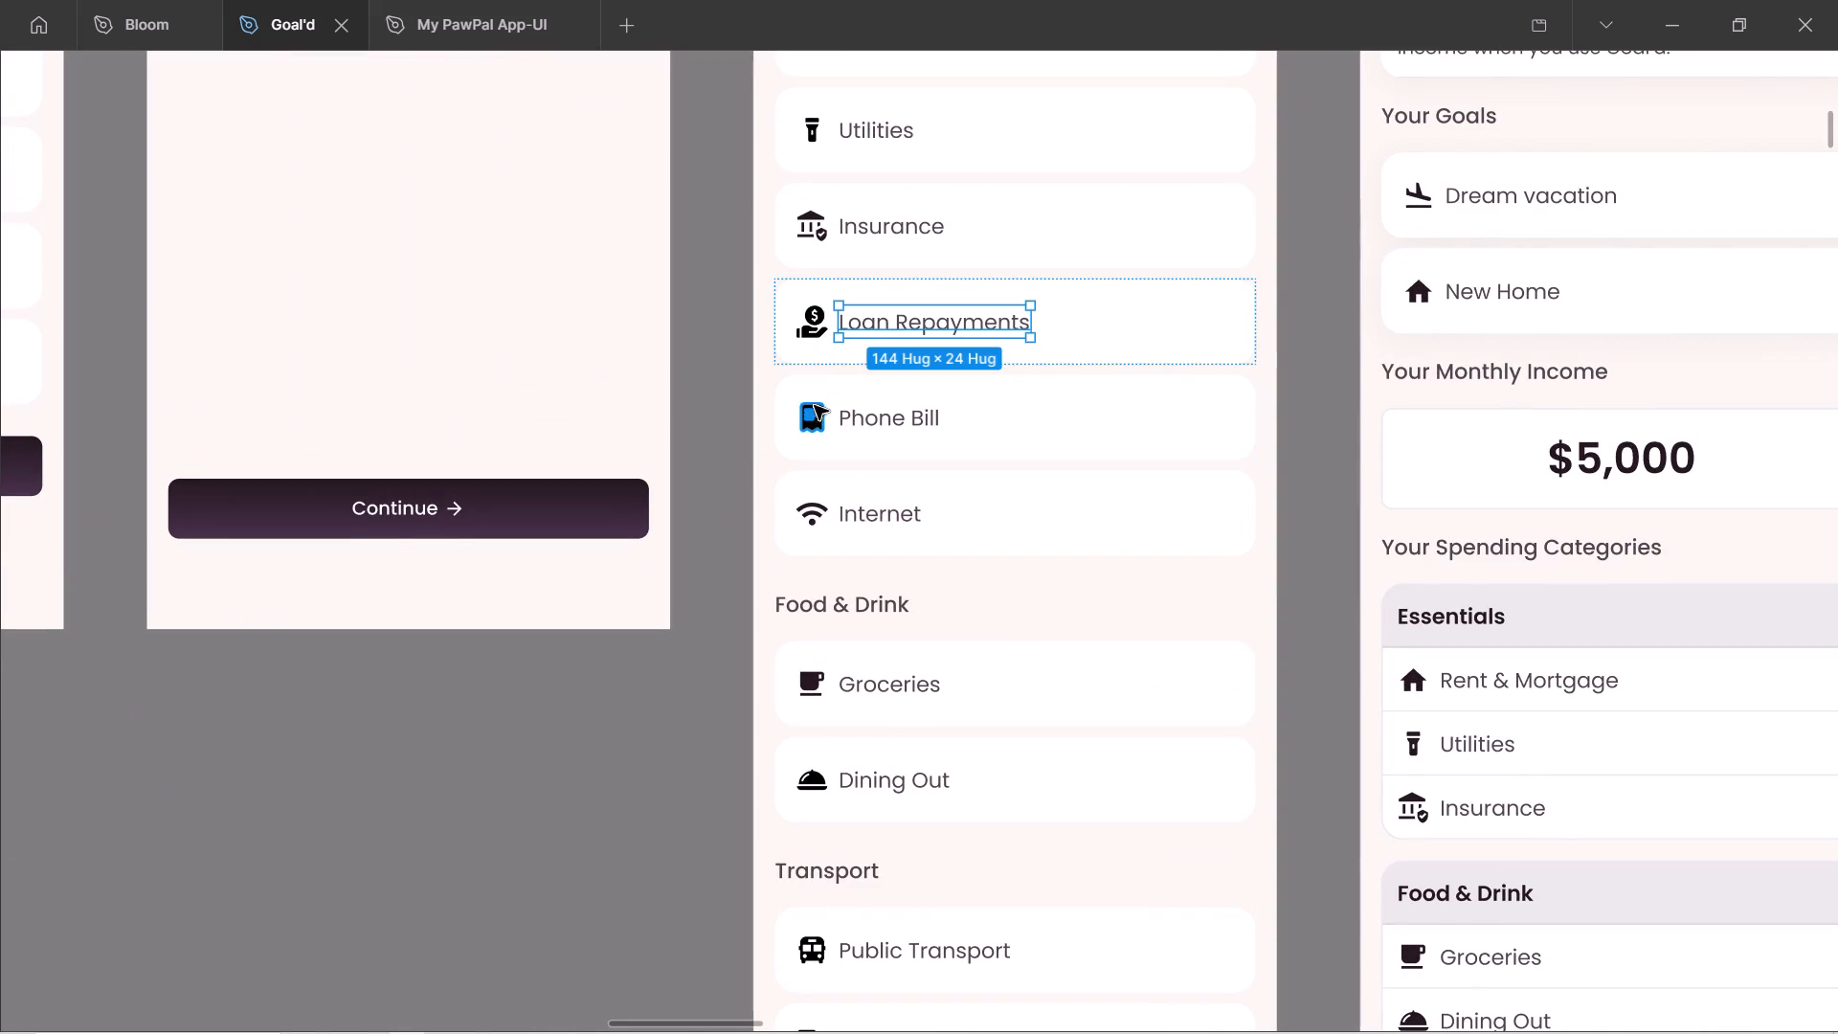
ctrl+click(888, 429)
ctrl+click(819, 419)
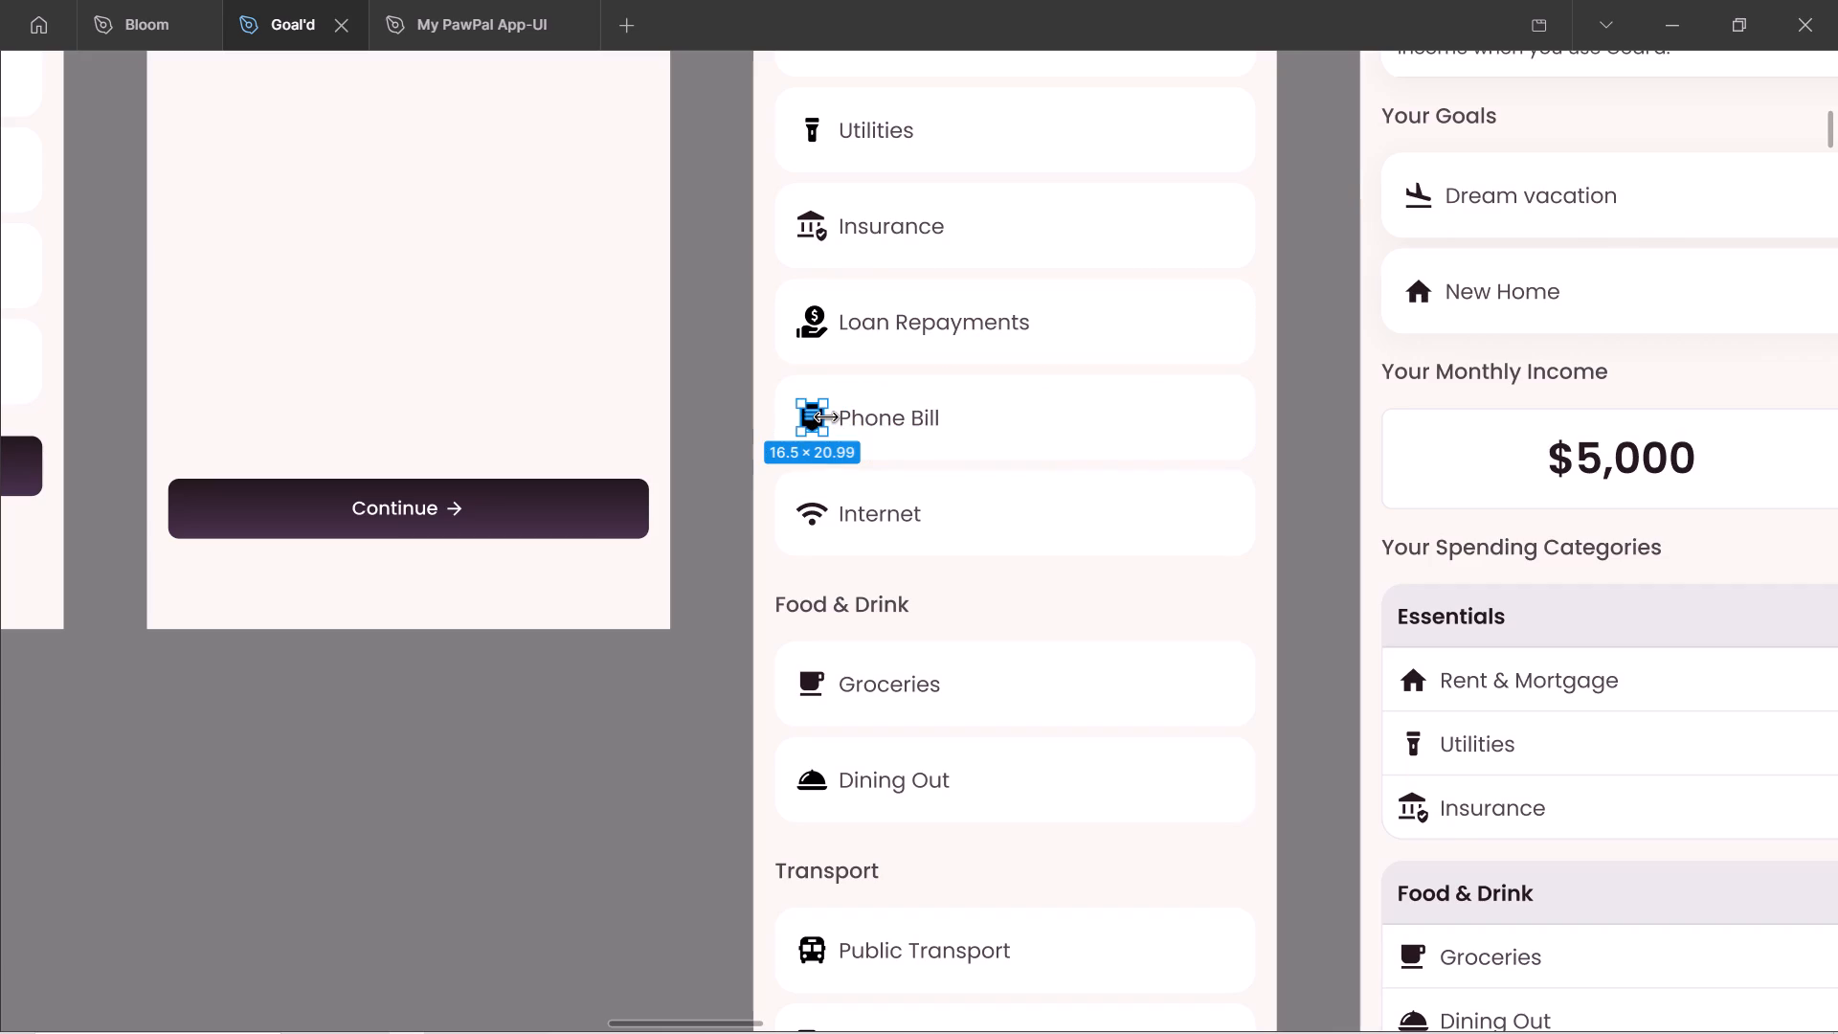
ctrl+click(703, 434)
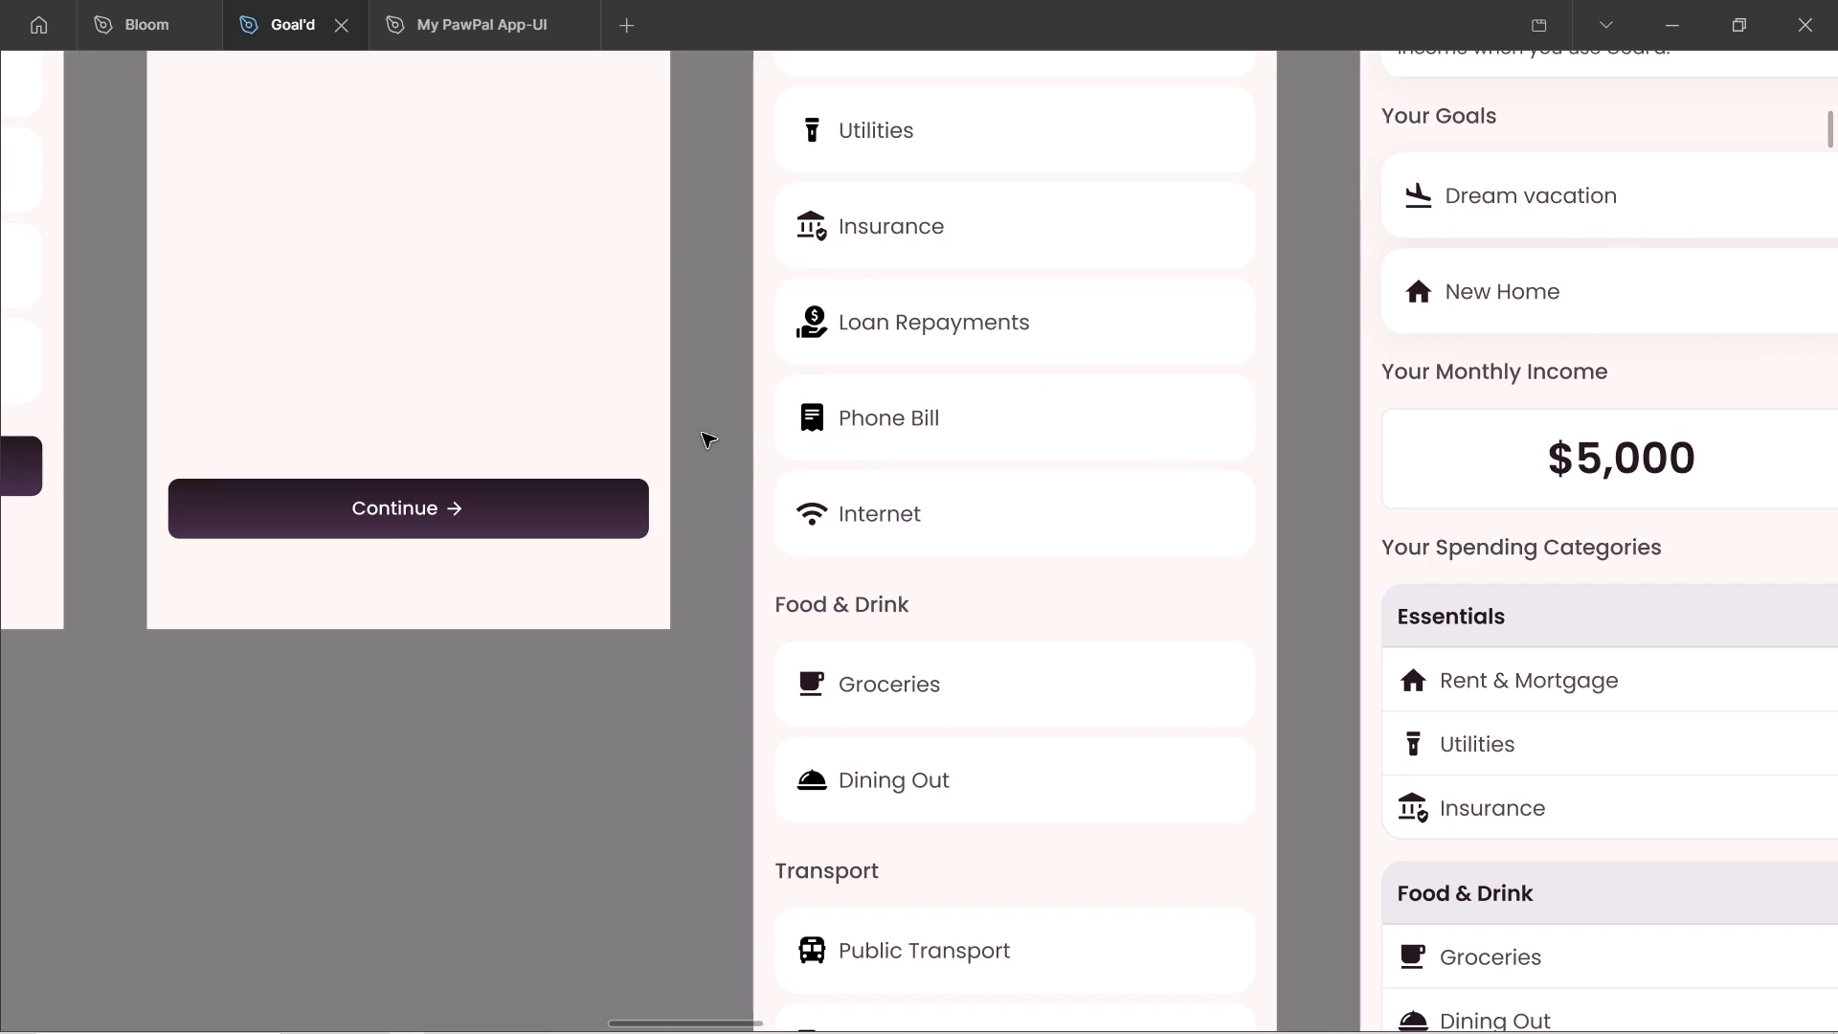
ctrl+scroll(1006, 553, down, 2)
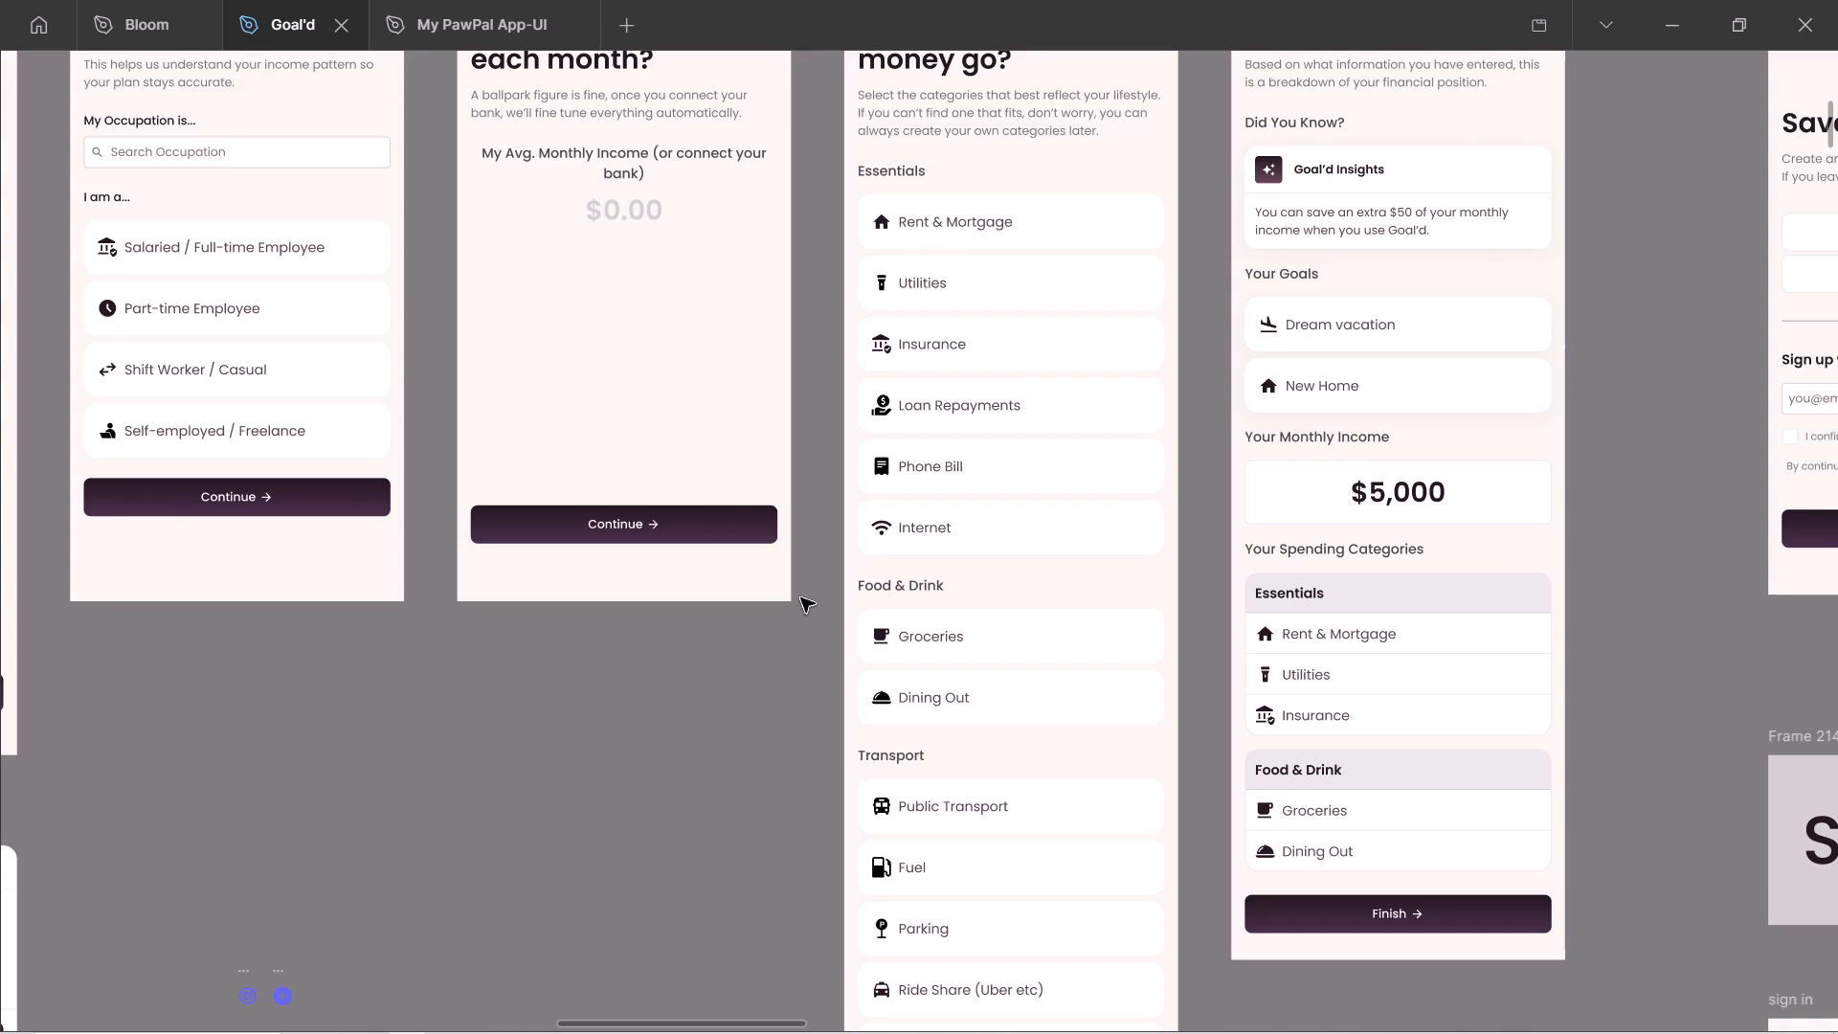
Check the App Design Changes document in Chrome and return to the Goal'd file in Figma.
key(alt+Tab)
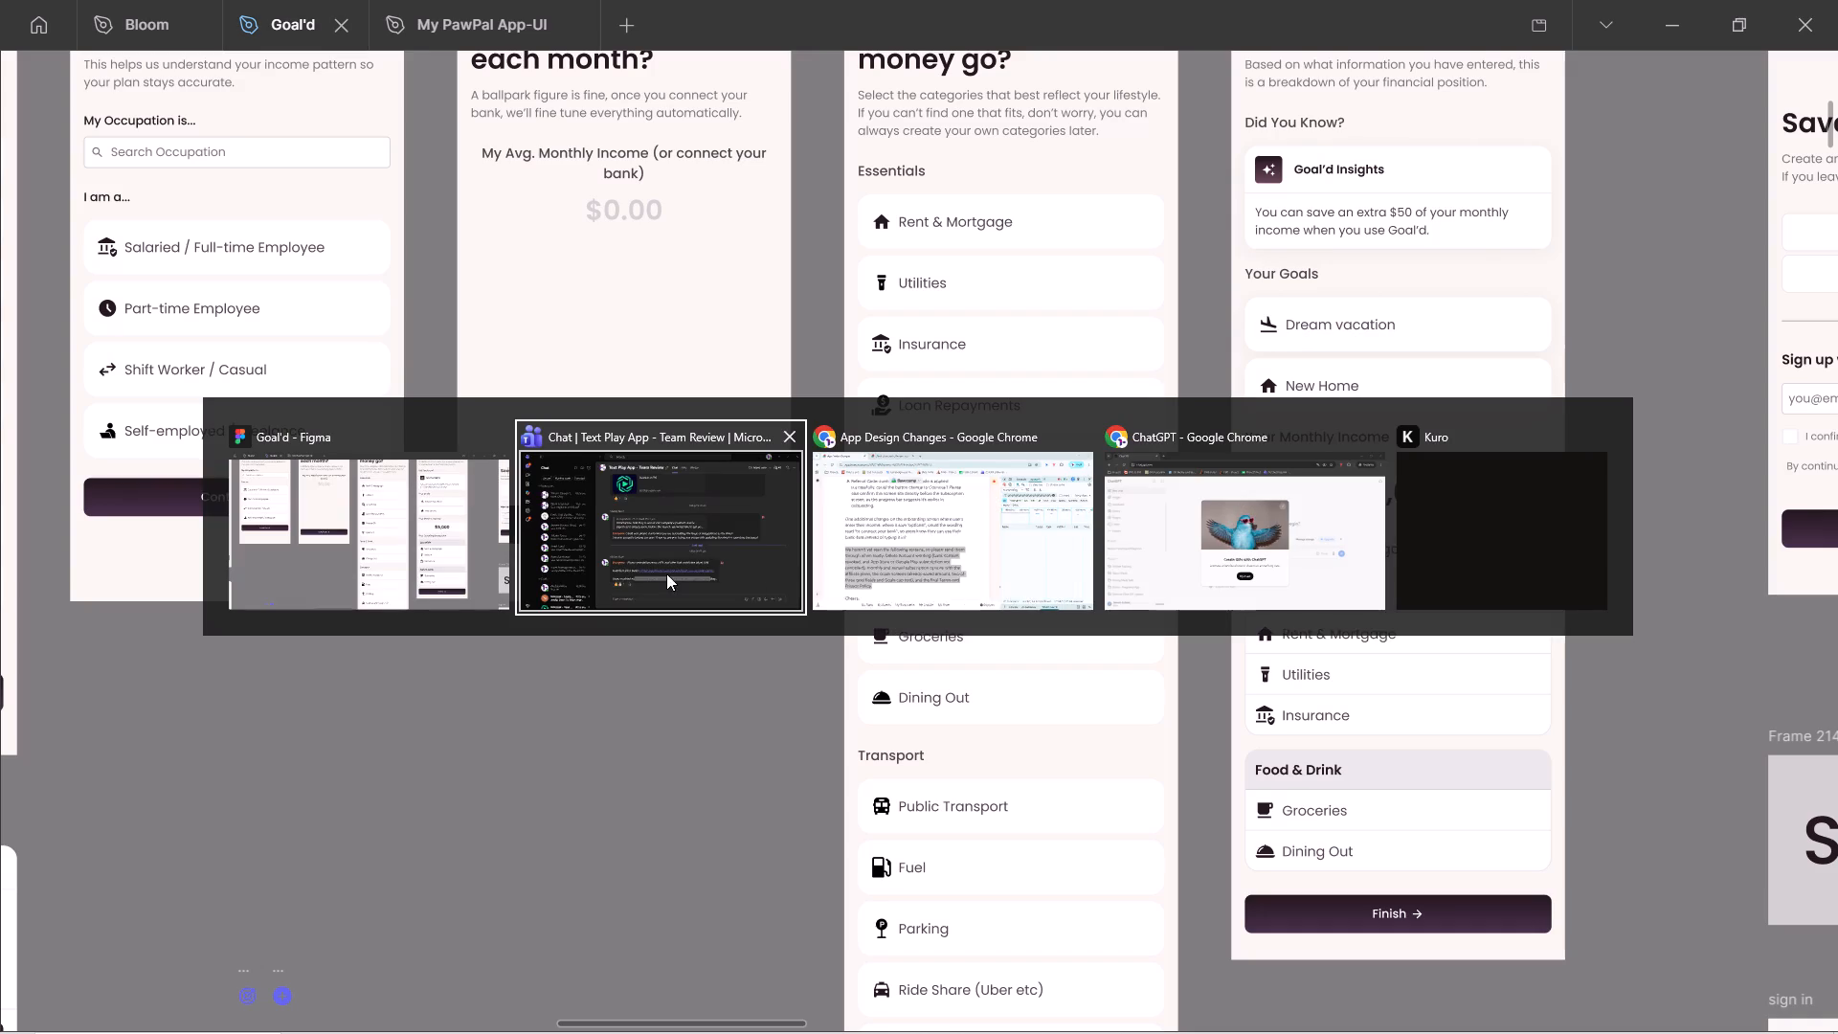
alt+click(915, 526)
key(alt+Tab)
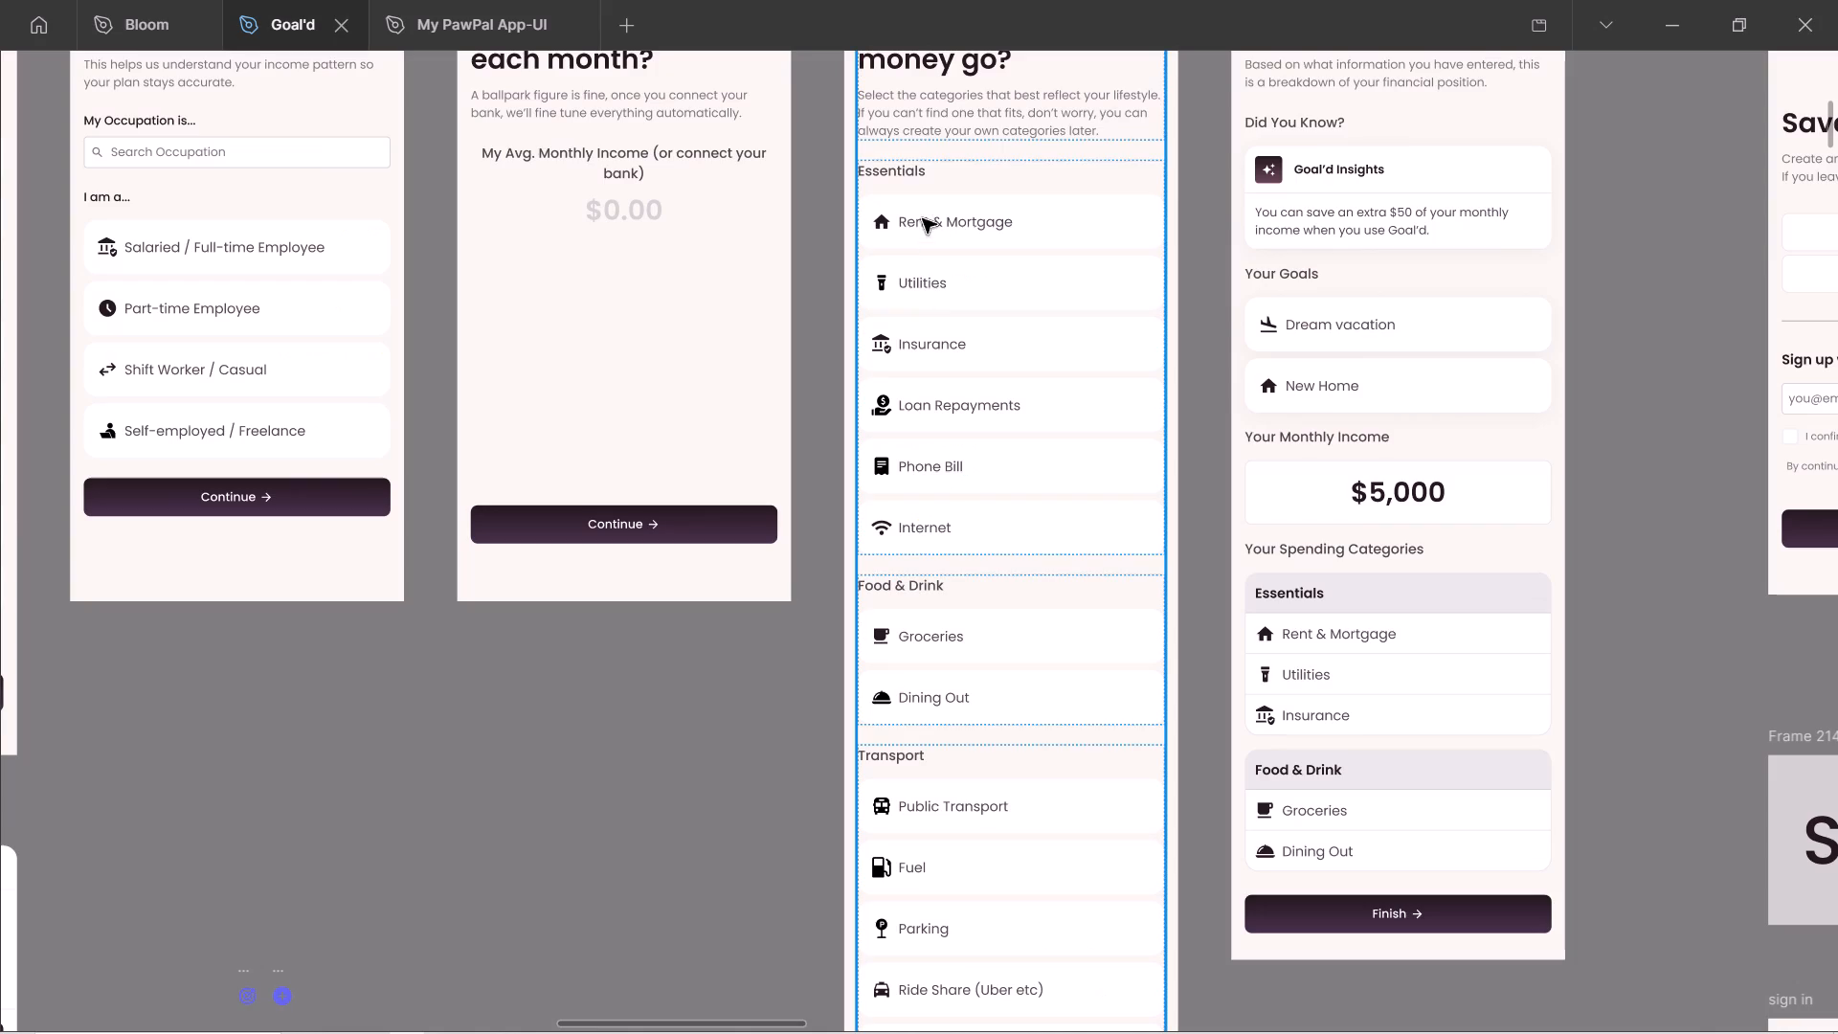
Duplicate the sub-category list icon from the New Category pop-up onto the empty canvas beside the categories screen's Other group.
scroll(939, 320, down, 11)
scroll(944, 355, up, 1)
scroll(944, 355, down, 2)
ctrl+scroll(952, 616, up, 5)
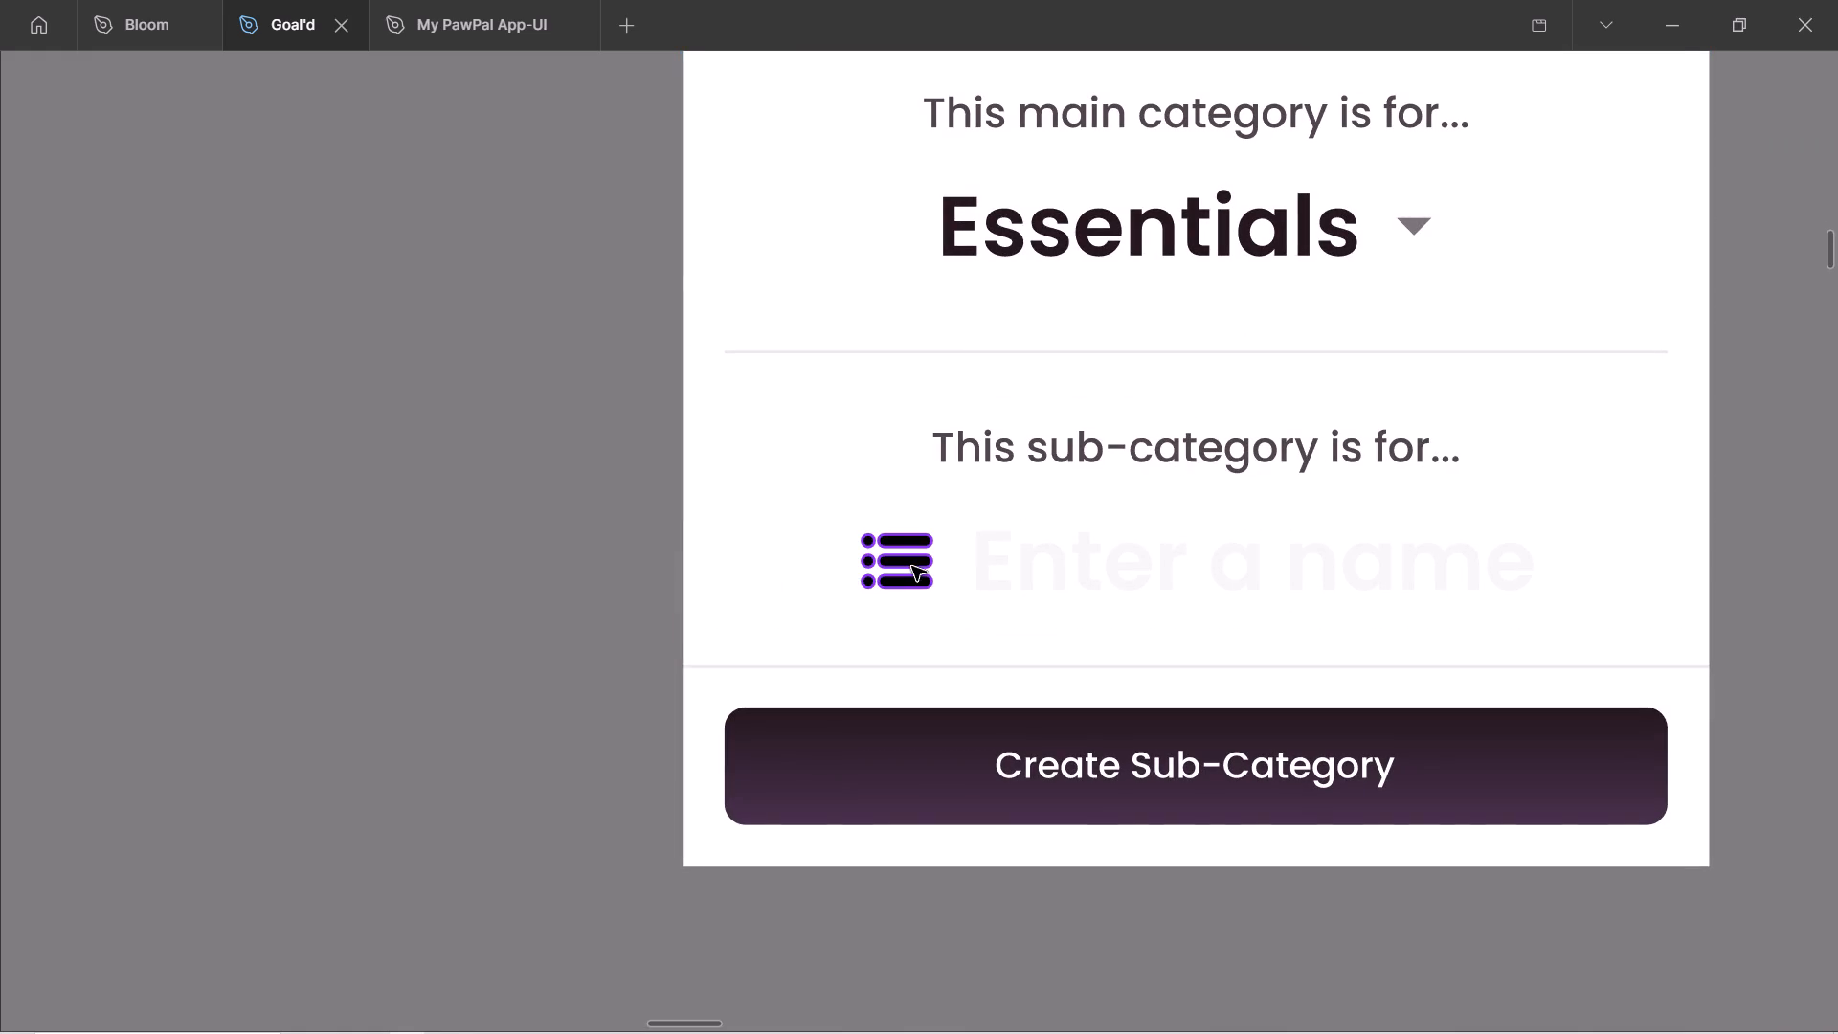
ctrl+scroll(912, 567, down, 4)
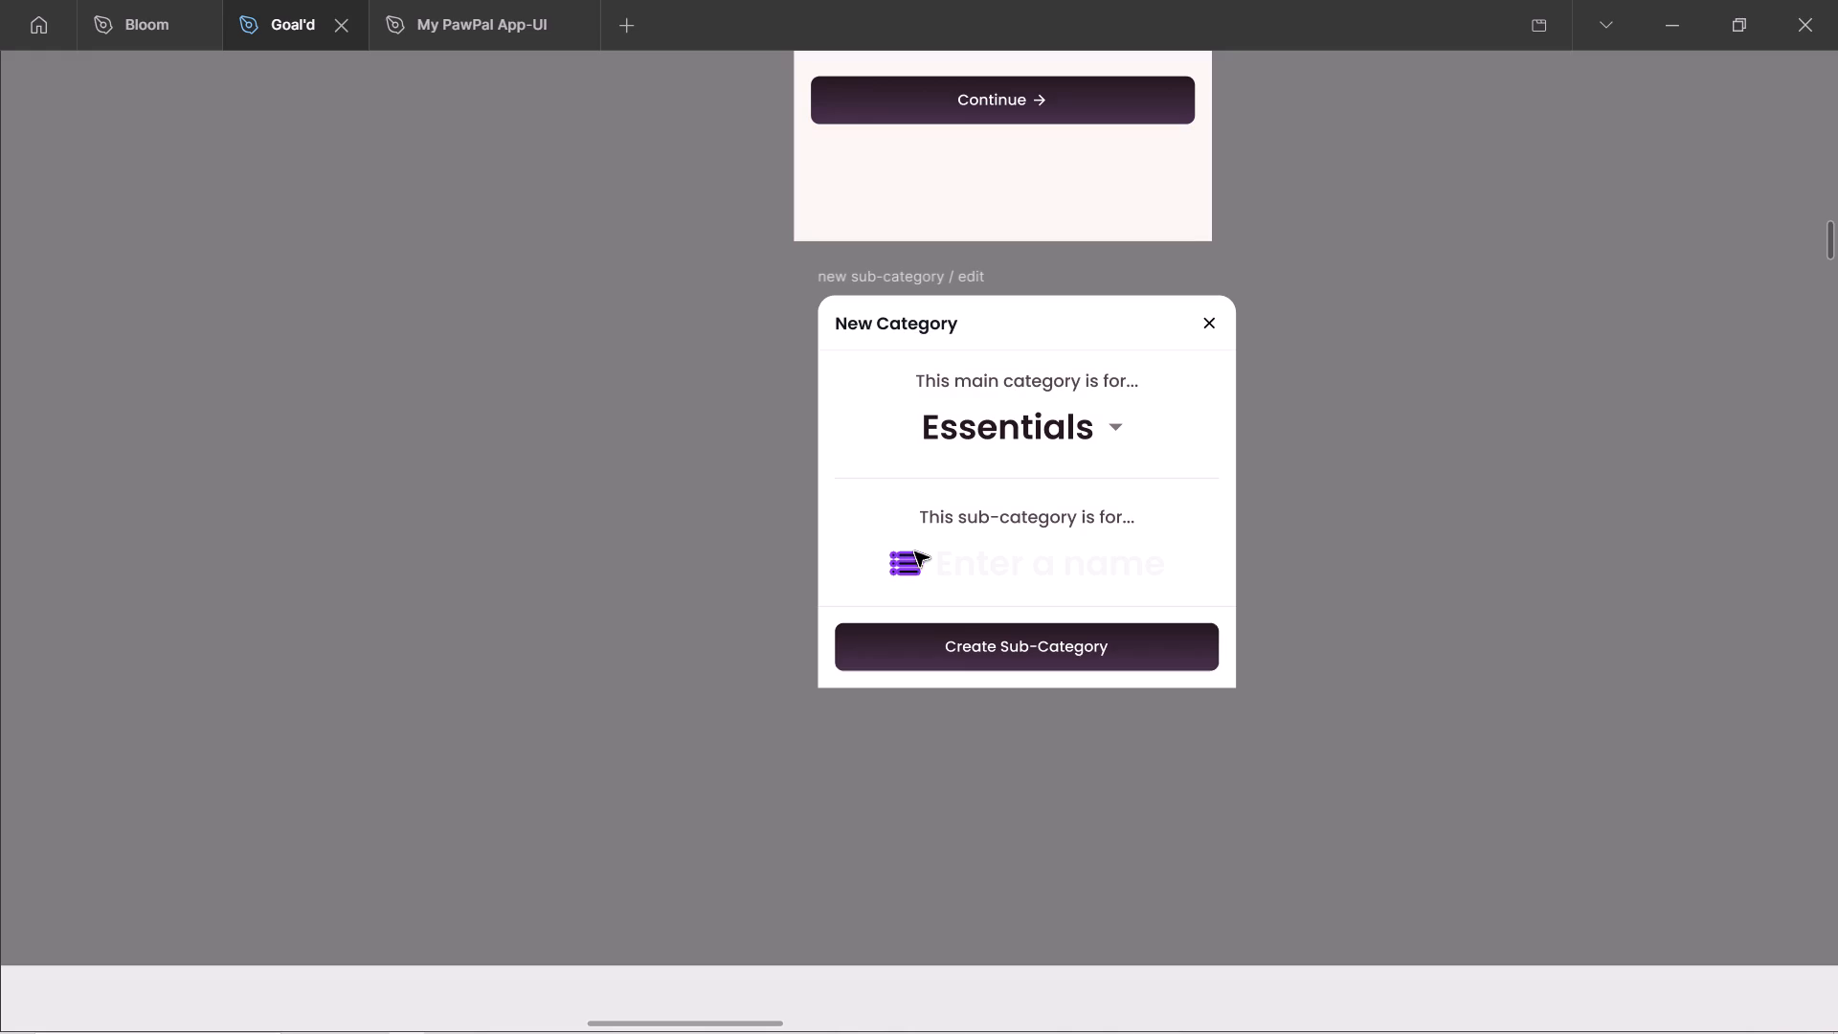
scroll(908, 516, up, 8)
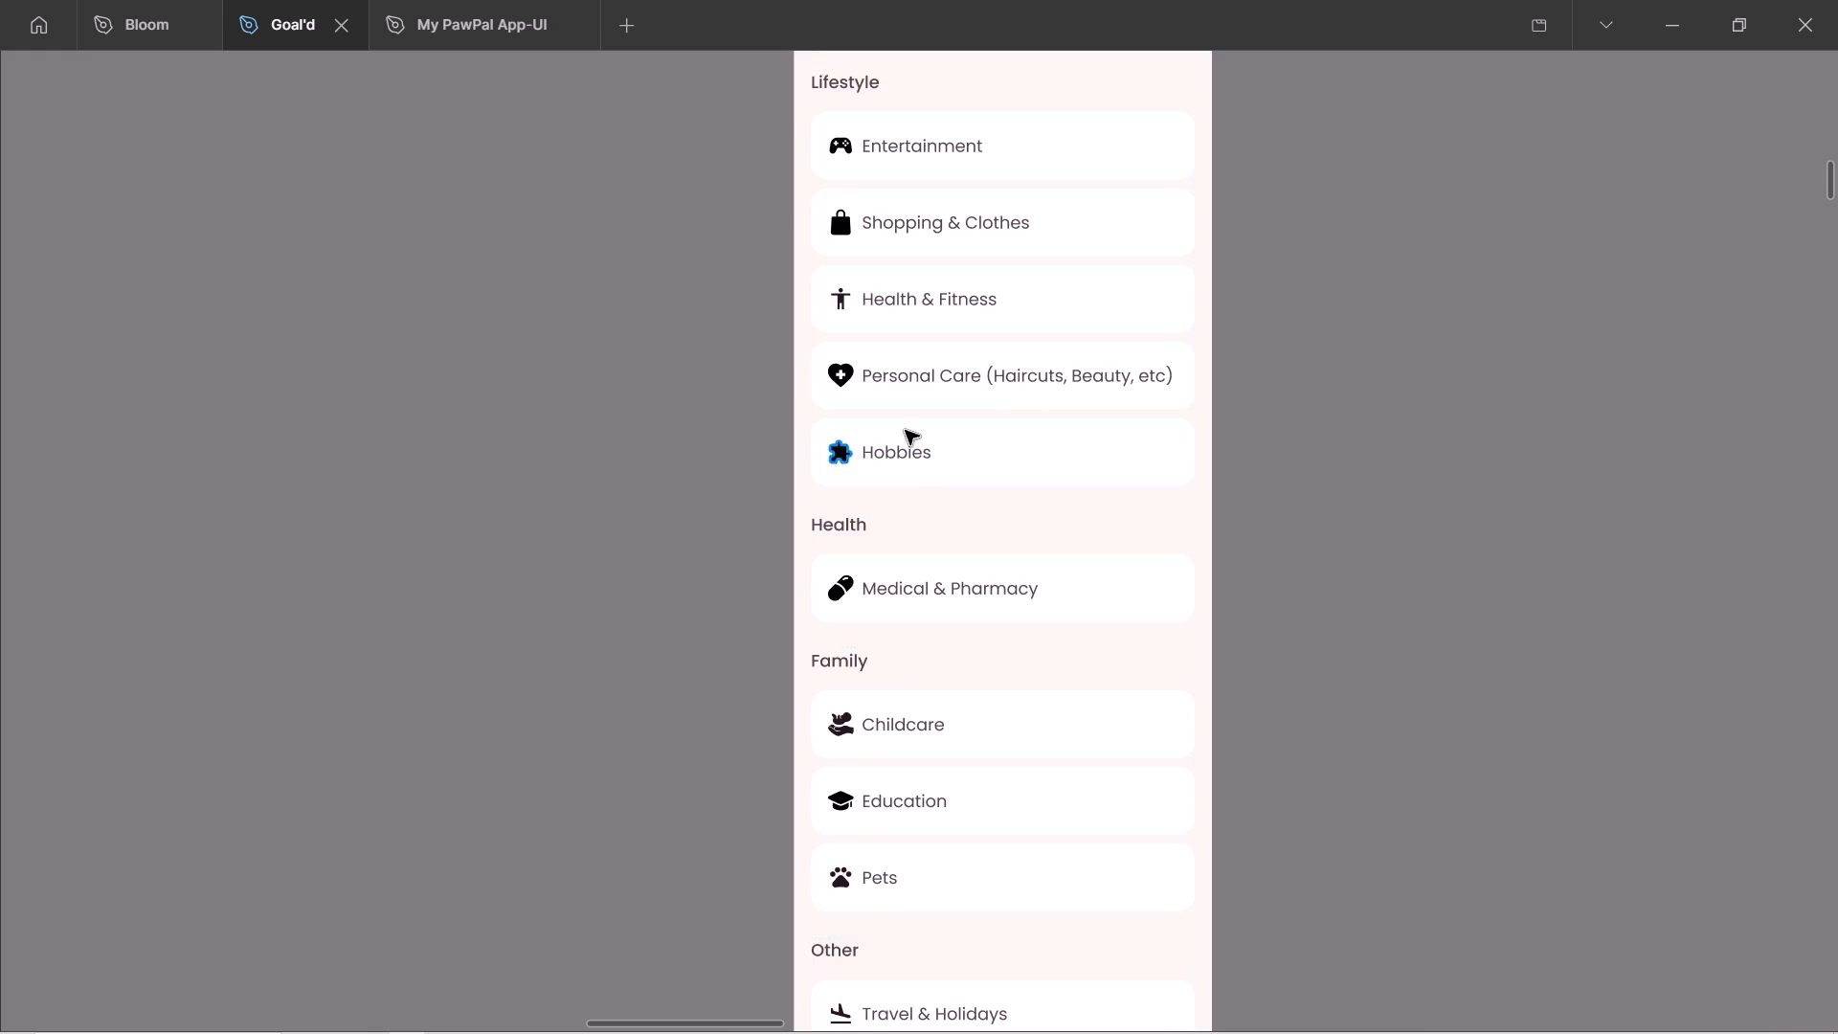
scroll(906, 431, down, 13)
ctrl+click(889, 94)
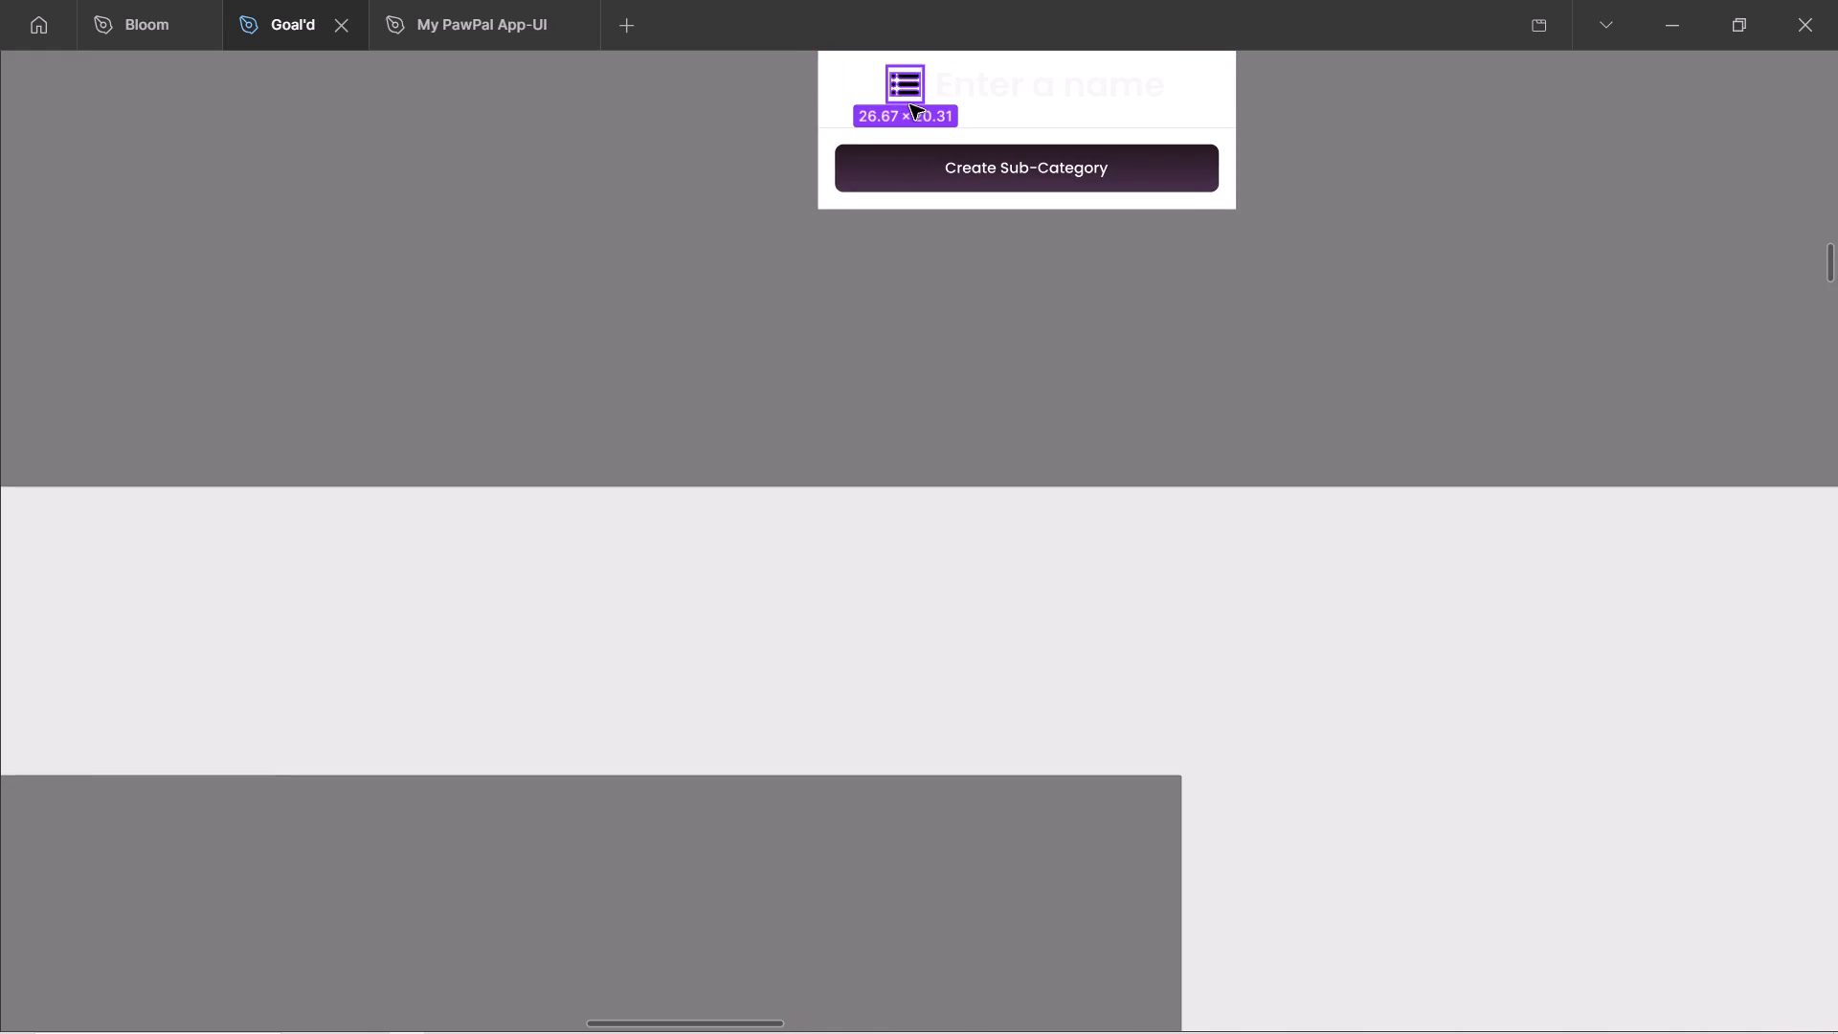
key(shift+Return)
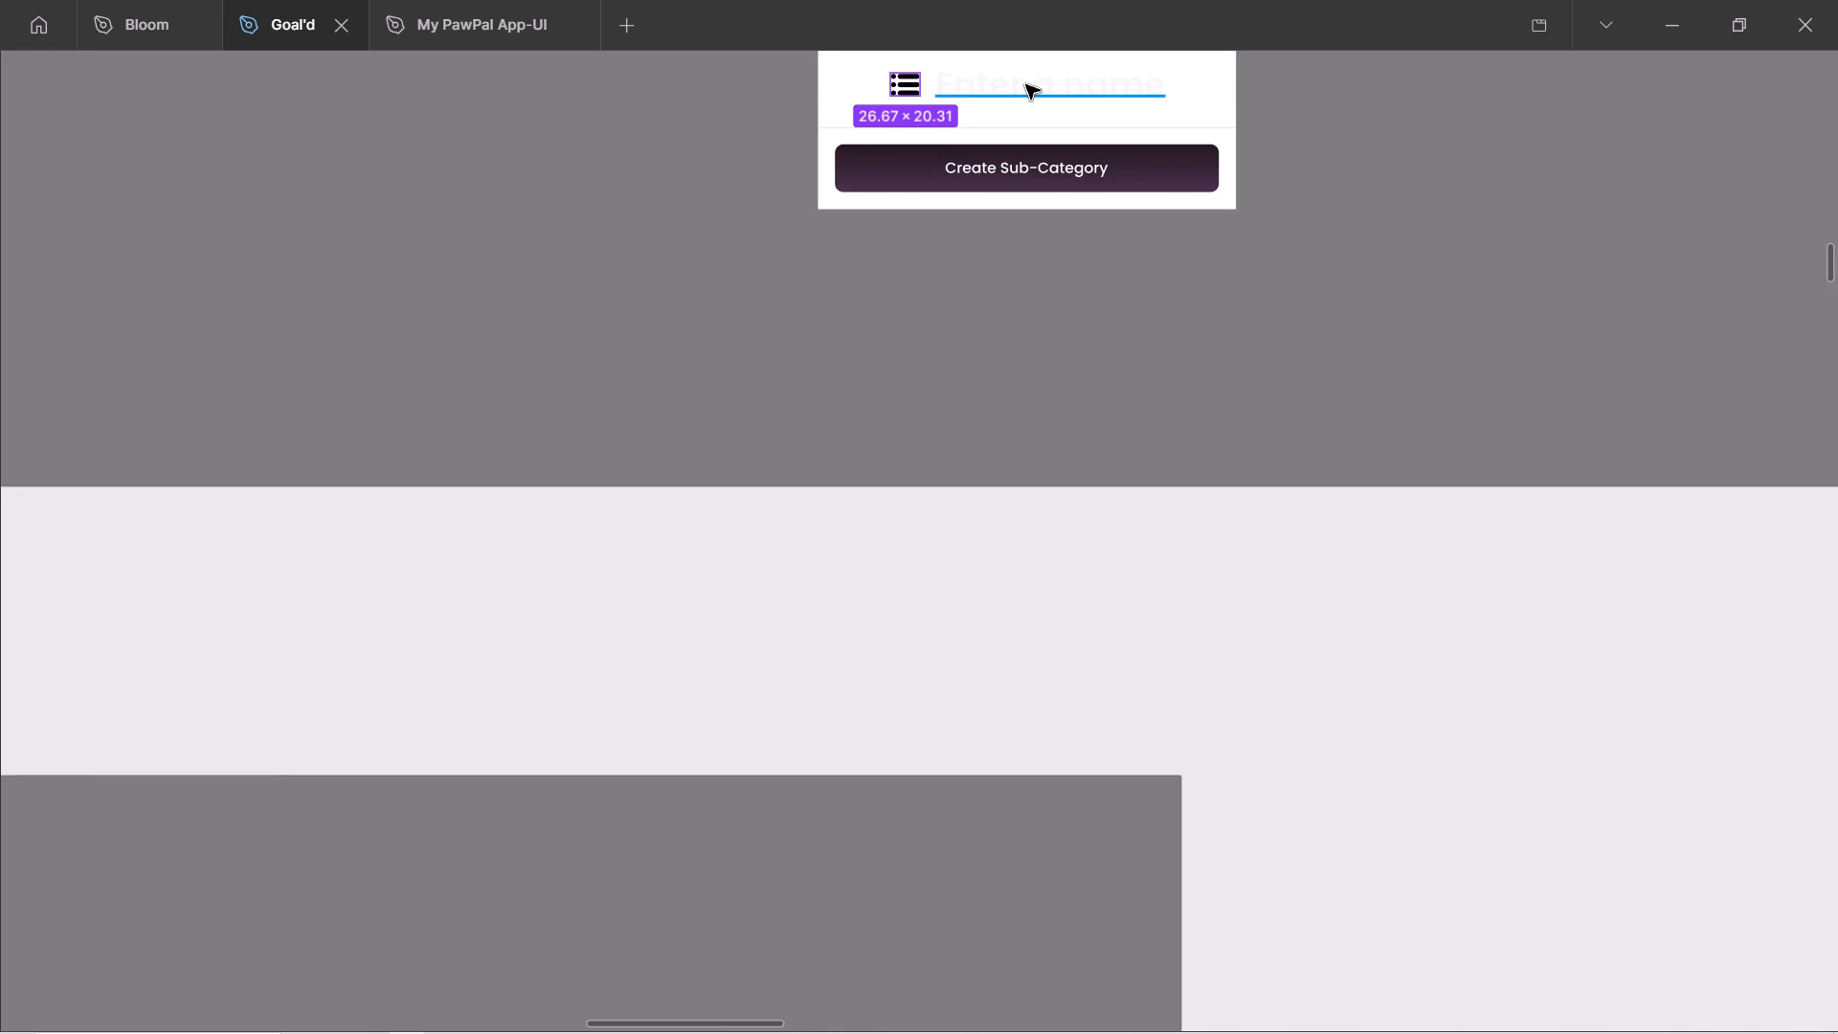
key(shift+Return)
alt+drag(908, 85, 602, 26)
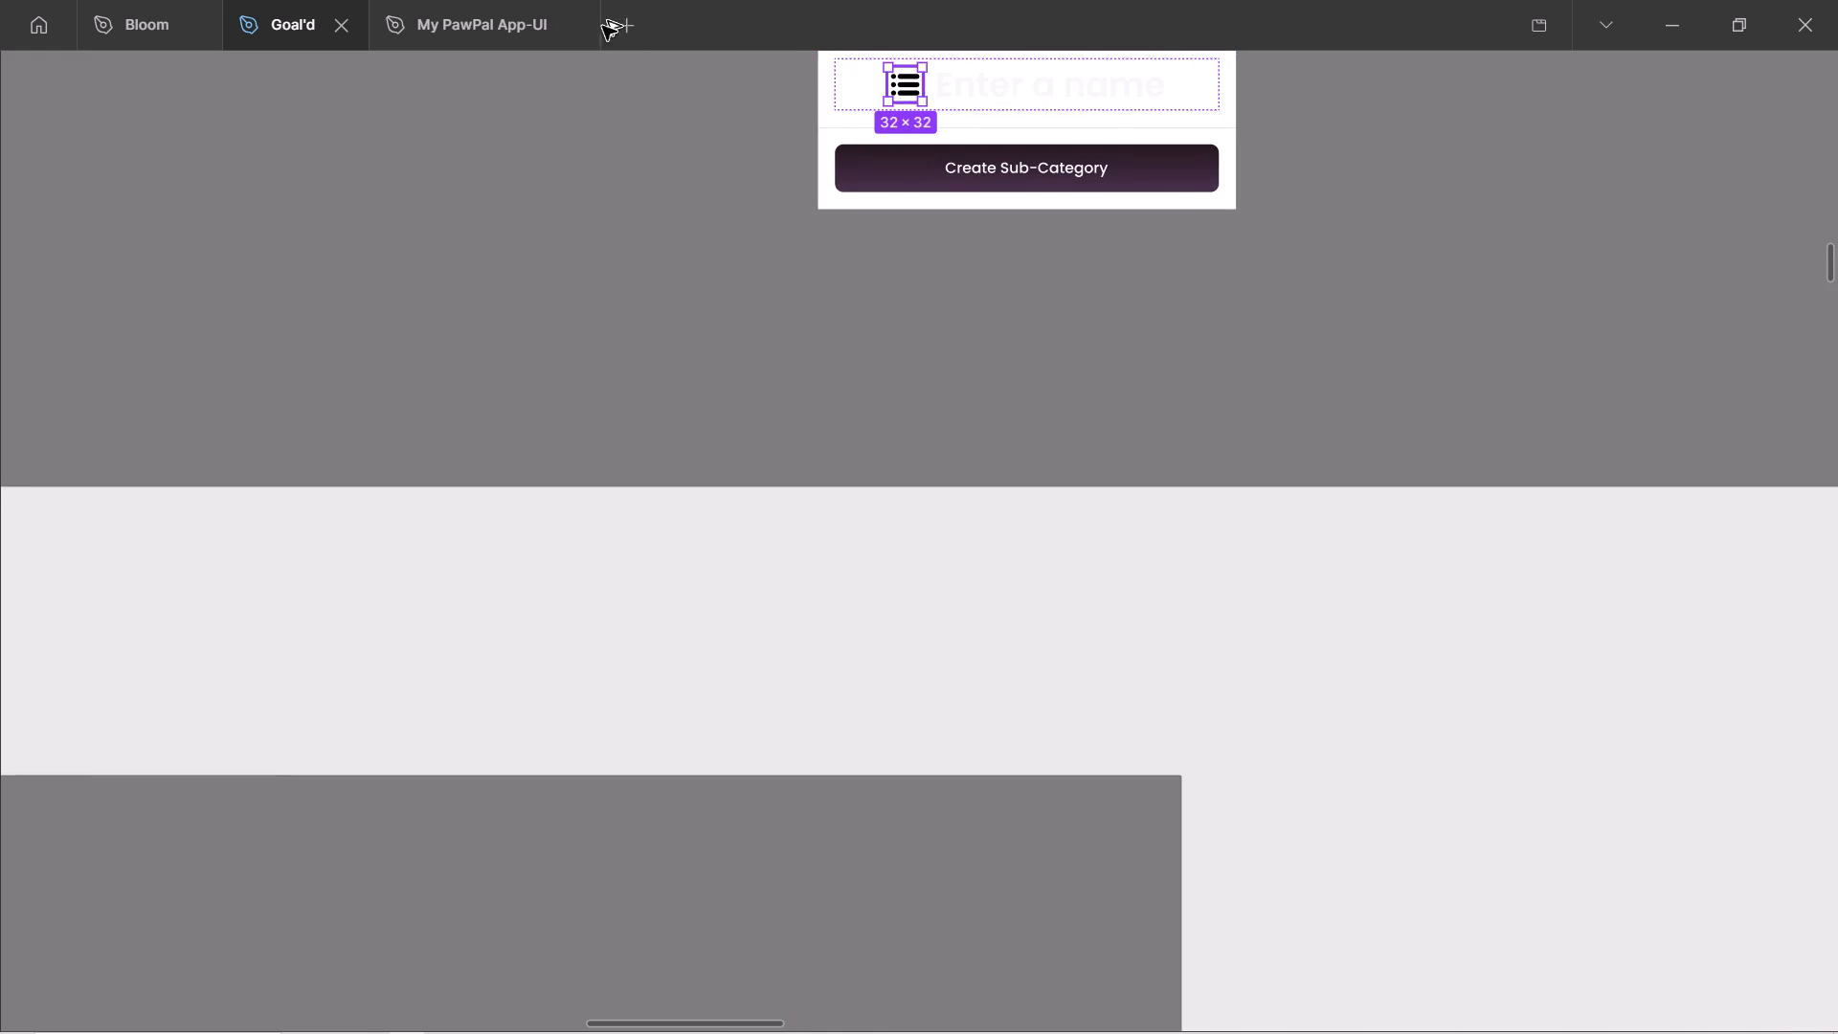
alt+drag(602, 26, 676, 312)
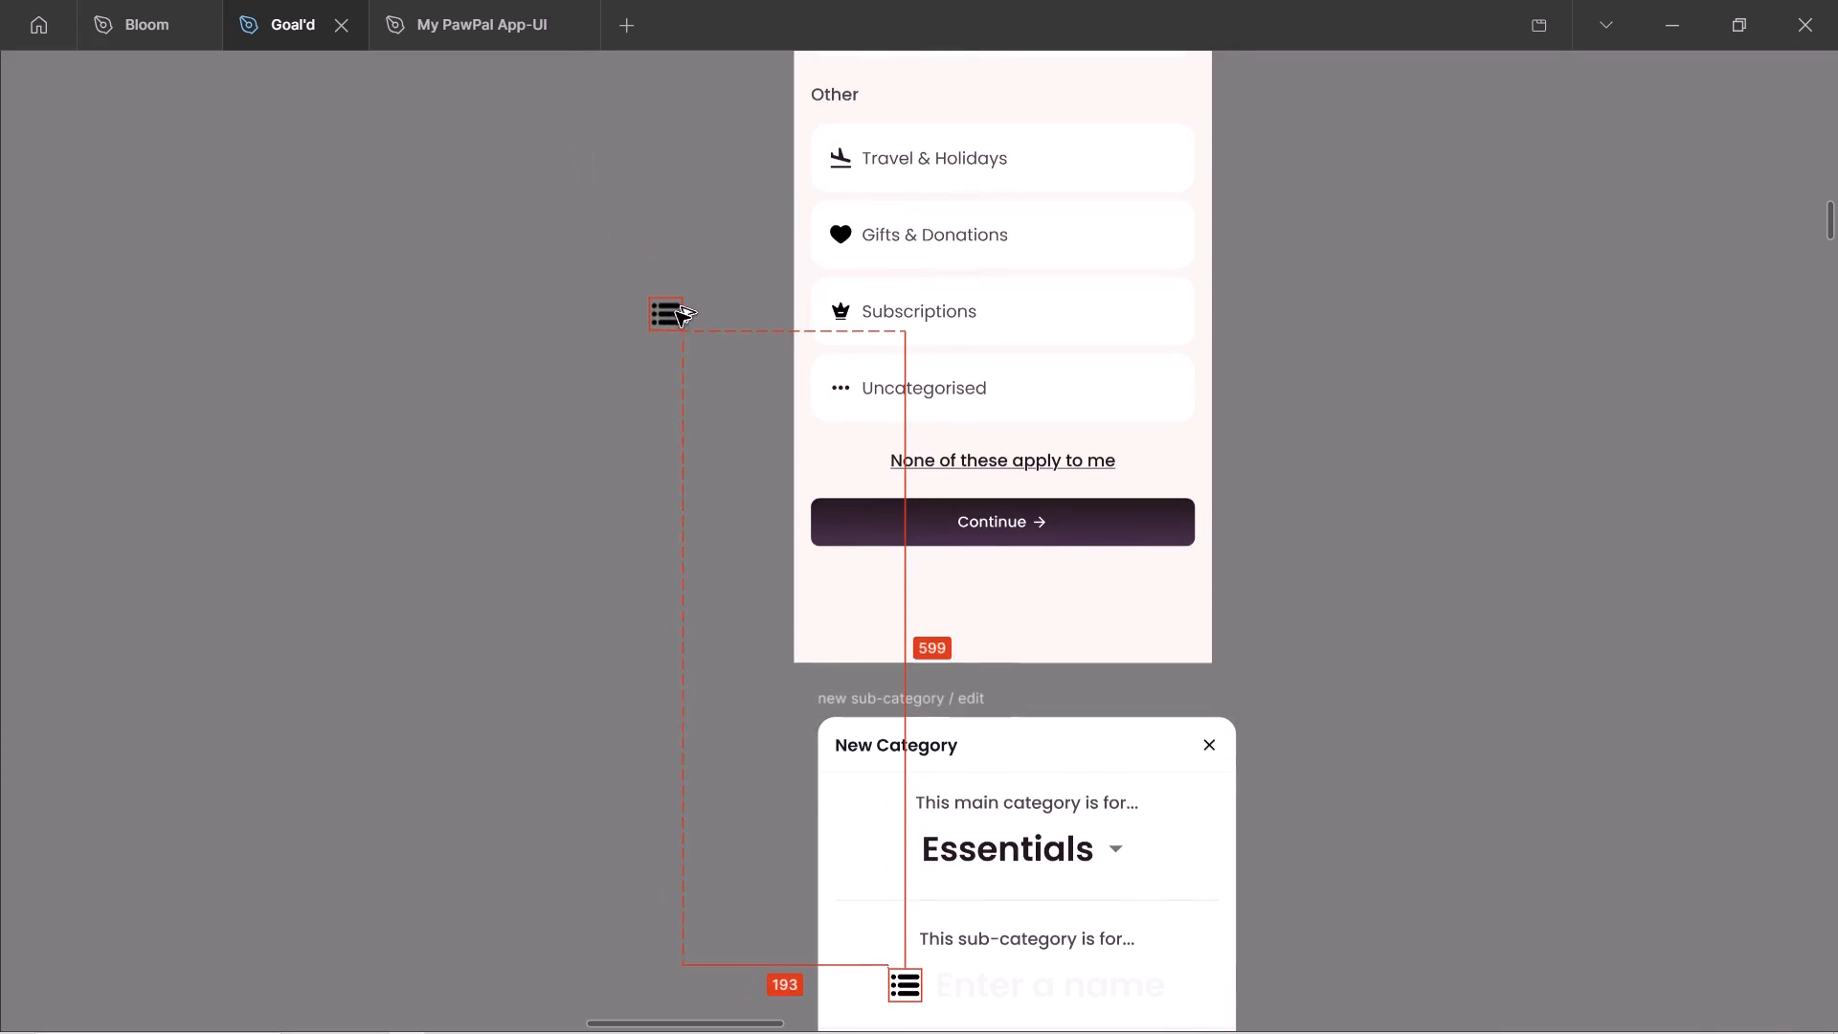
alt+drag(676, 312, 749, 333)
Check the Subscriptions icon's frame size and scale the duplicated list icon to 24 × 24 to match it.
ctrl+scroll(808, 319, up, 5)
ctrl+click(875, 297)
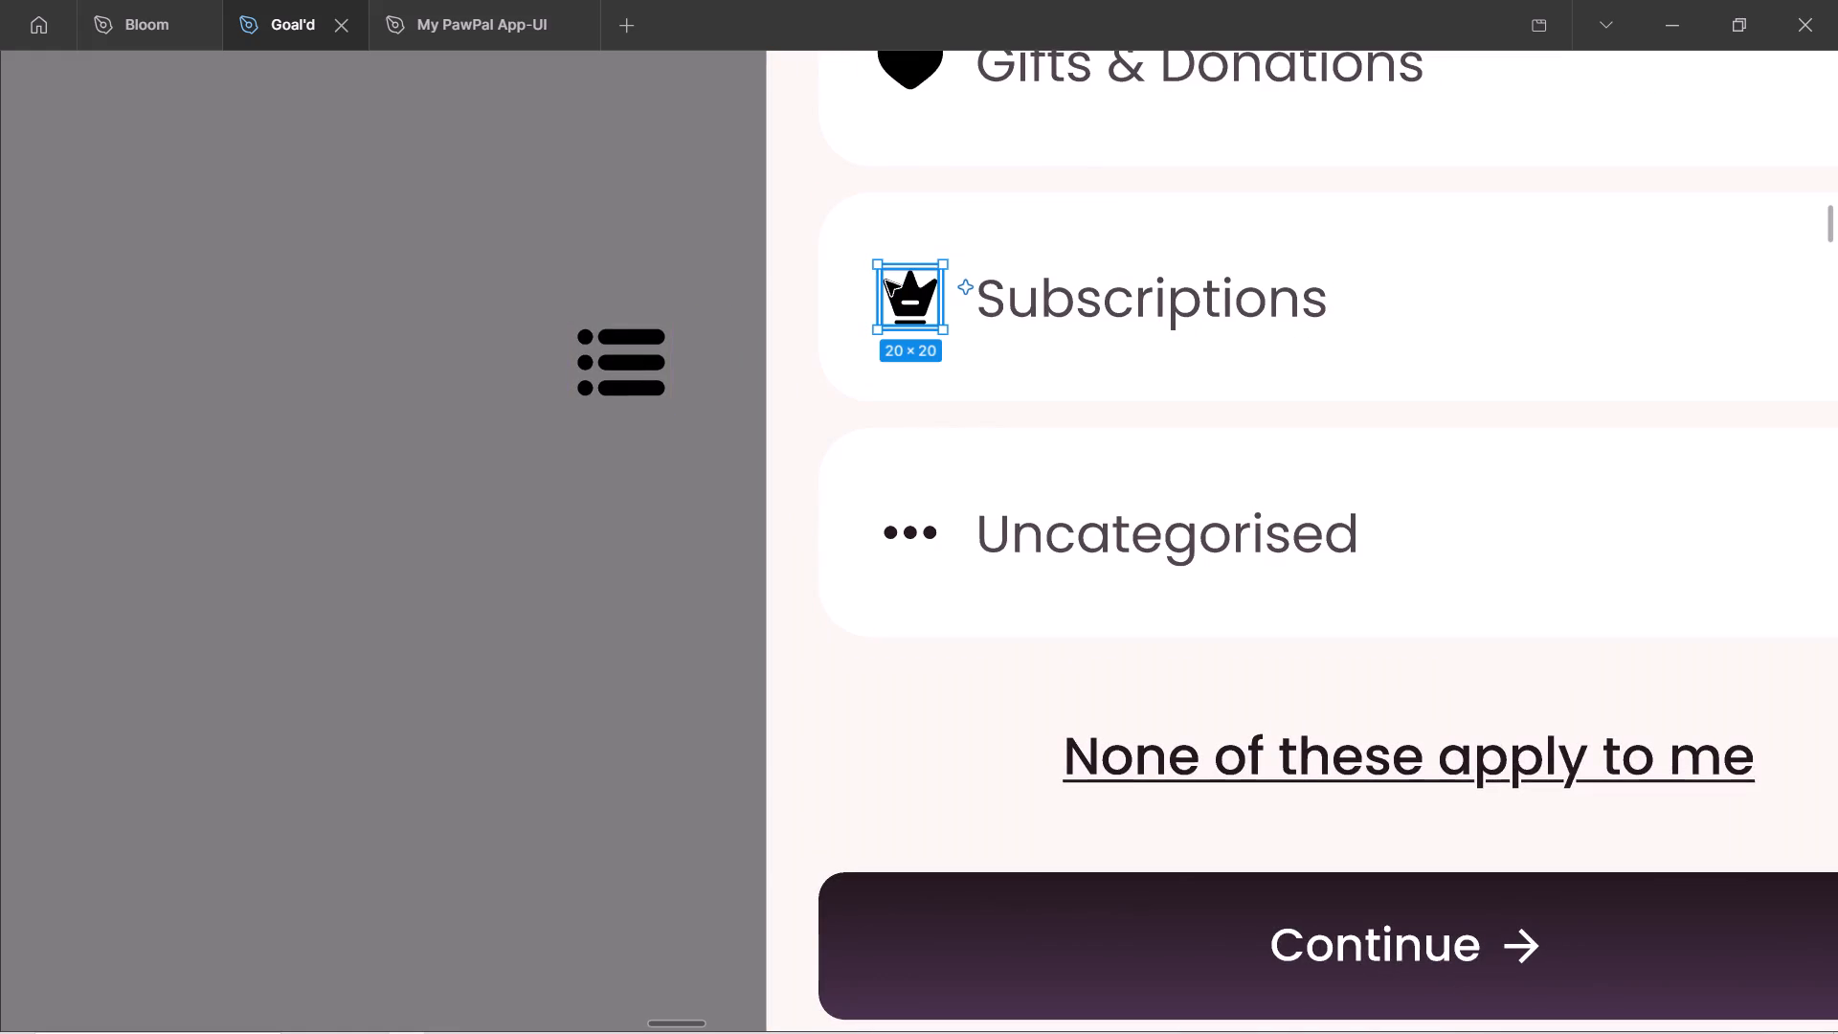
key(shift+Return)
key(shift+Return)
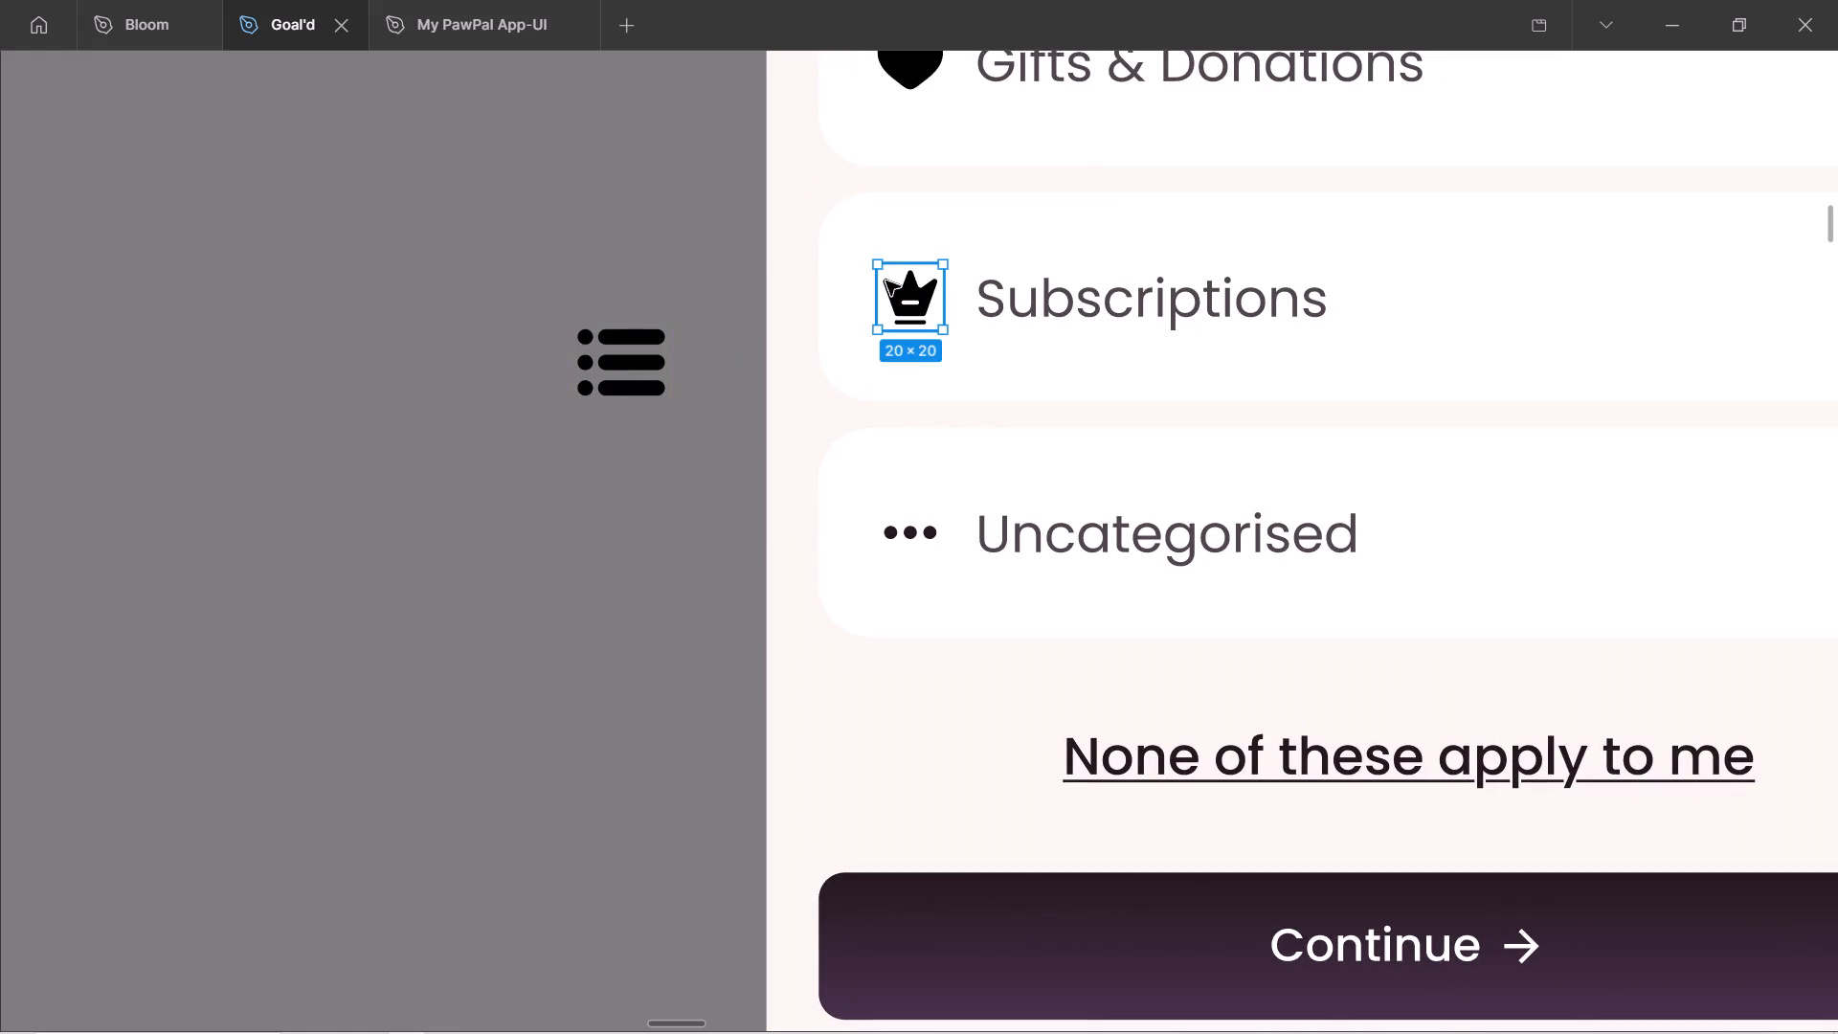
key(shift+Return)
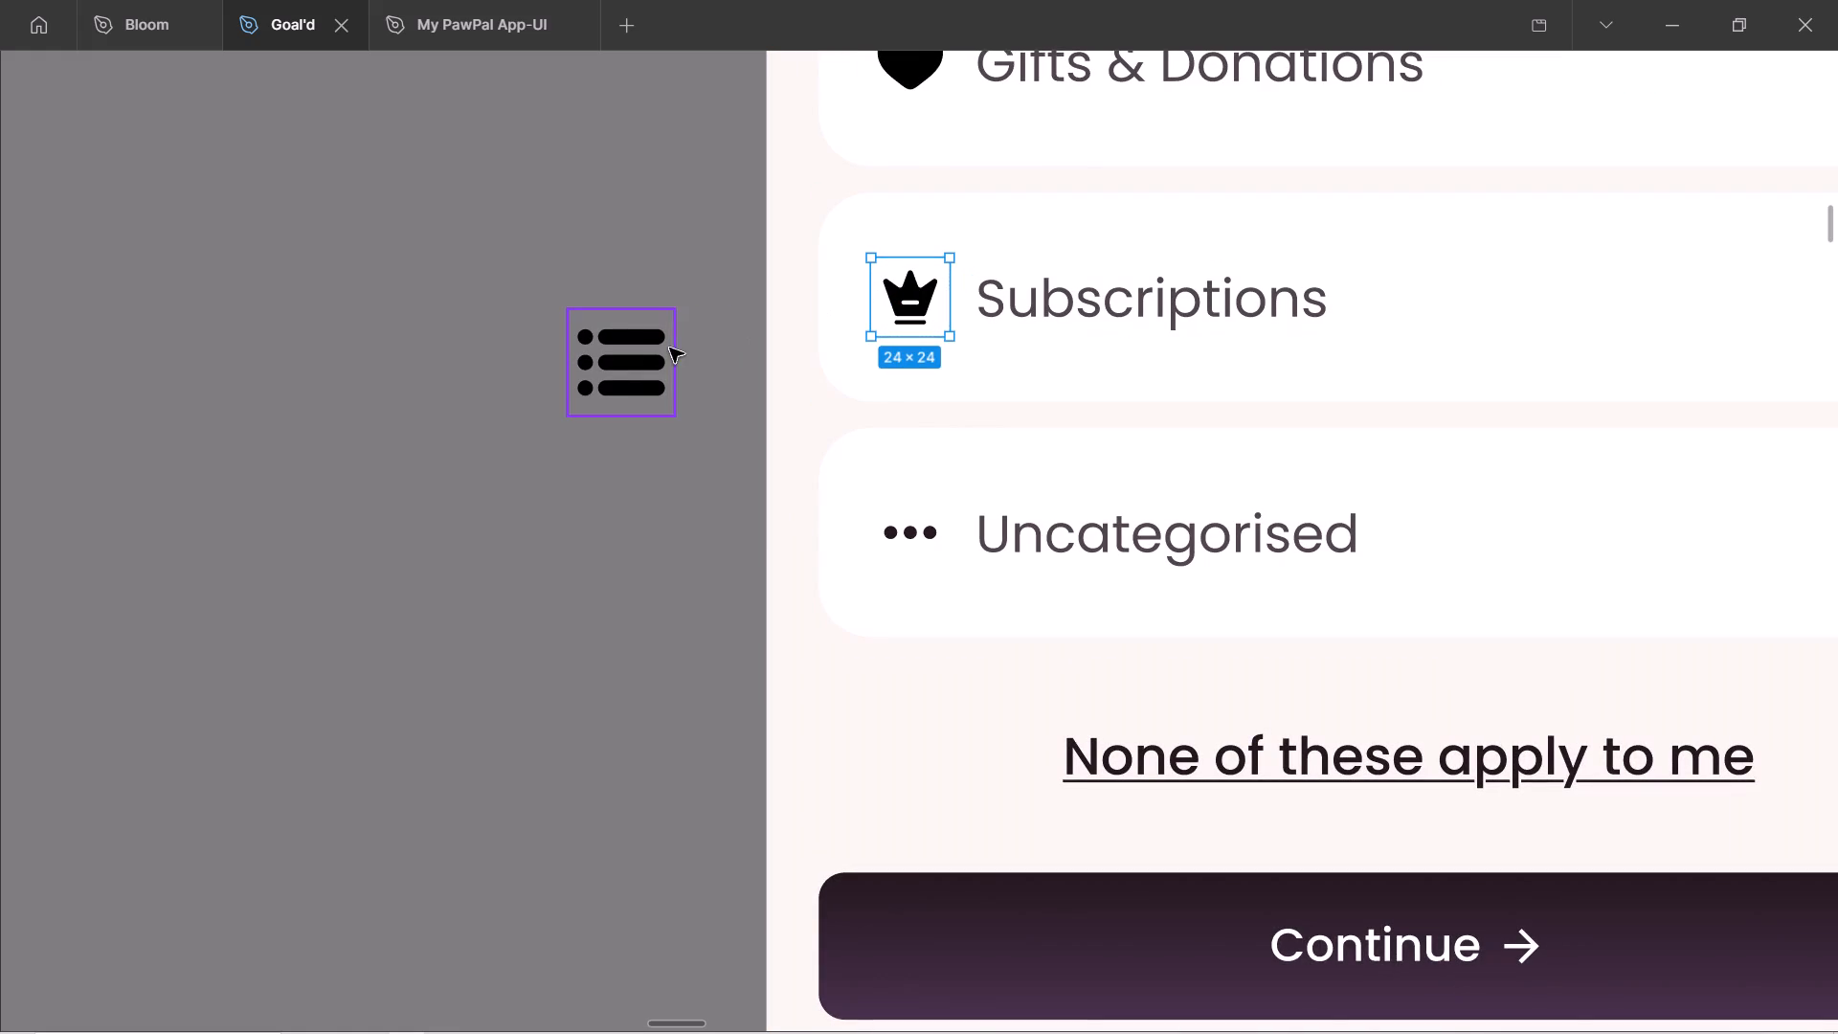
click(670, 348)
key(ctrl+backslash)
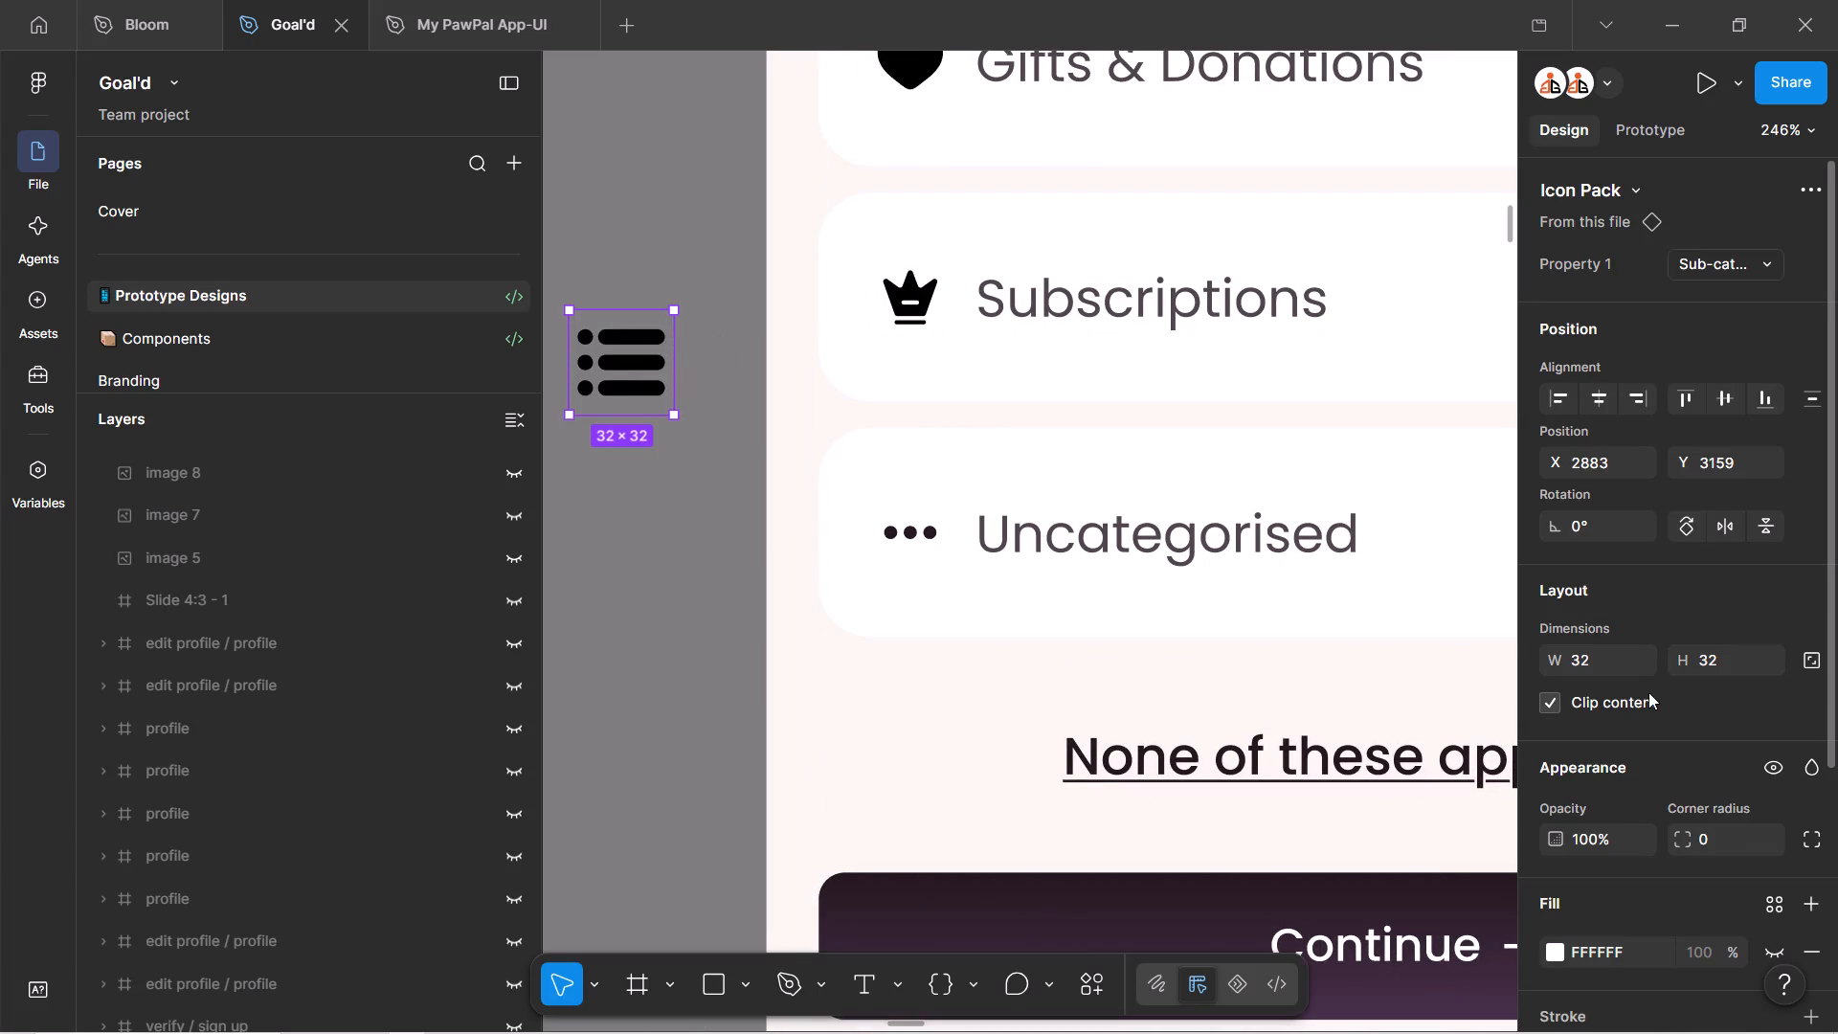
key(k)
click(1719, 796)
text(24)
key(Return)
key(ctrl+backslash)
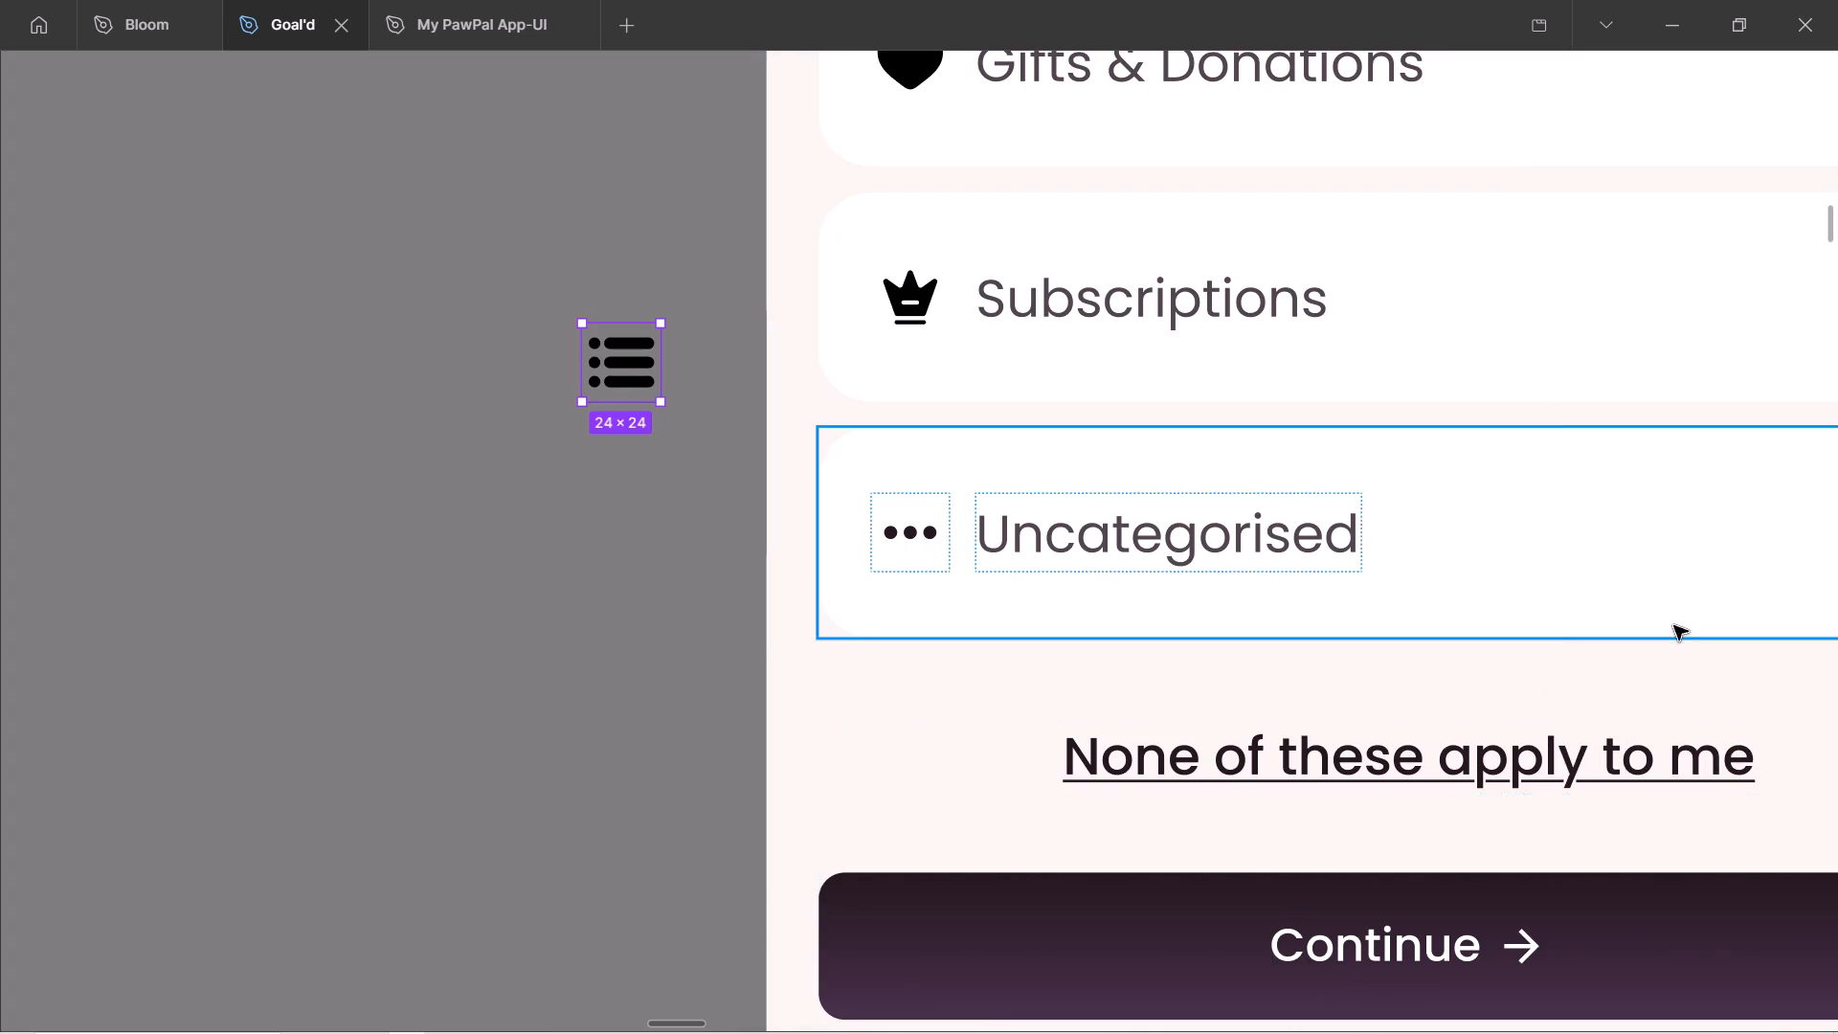
ctrl+scroll(1603, 641, down, 4)
scroll(1152, 638, down, 6)
scroll(1244, 598, up, 5)
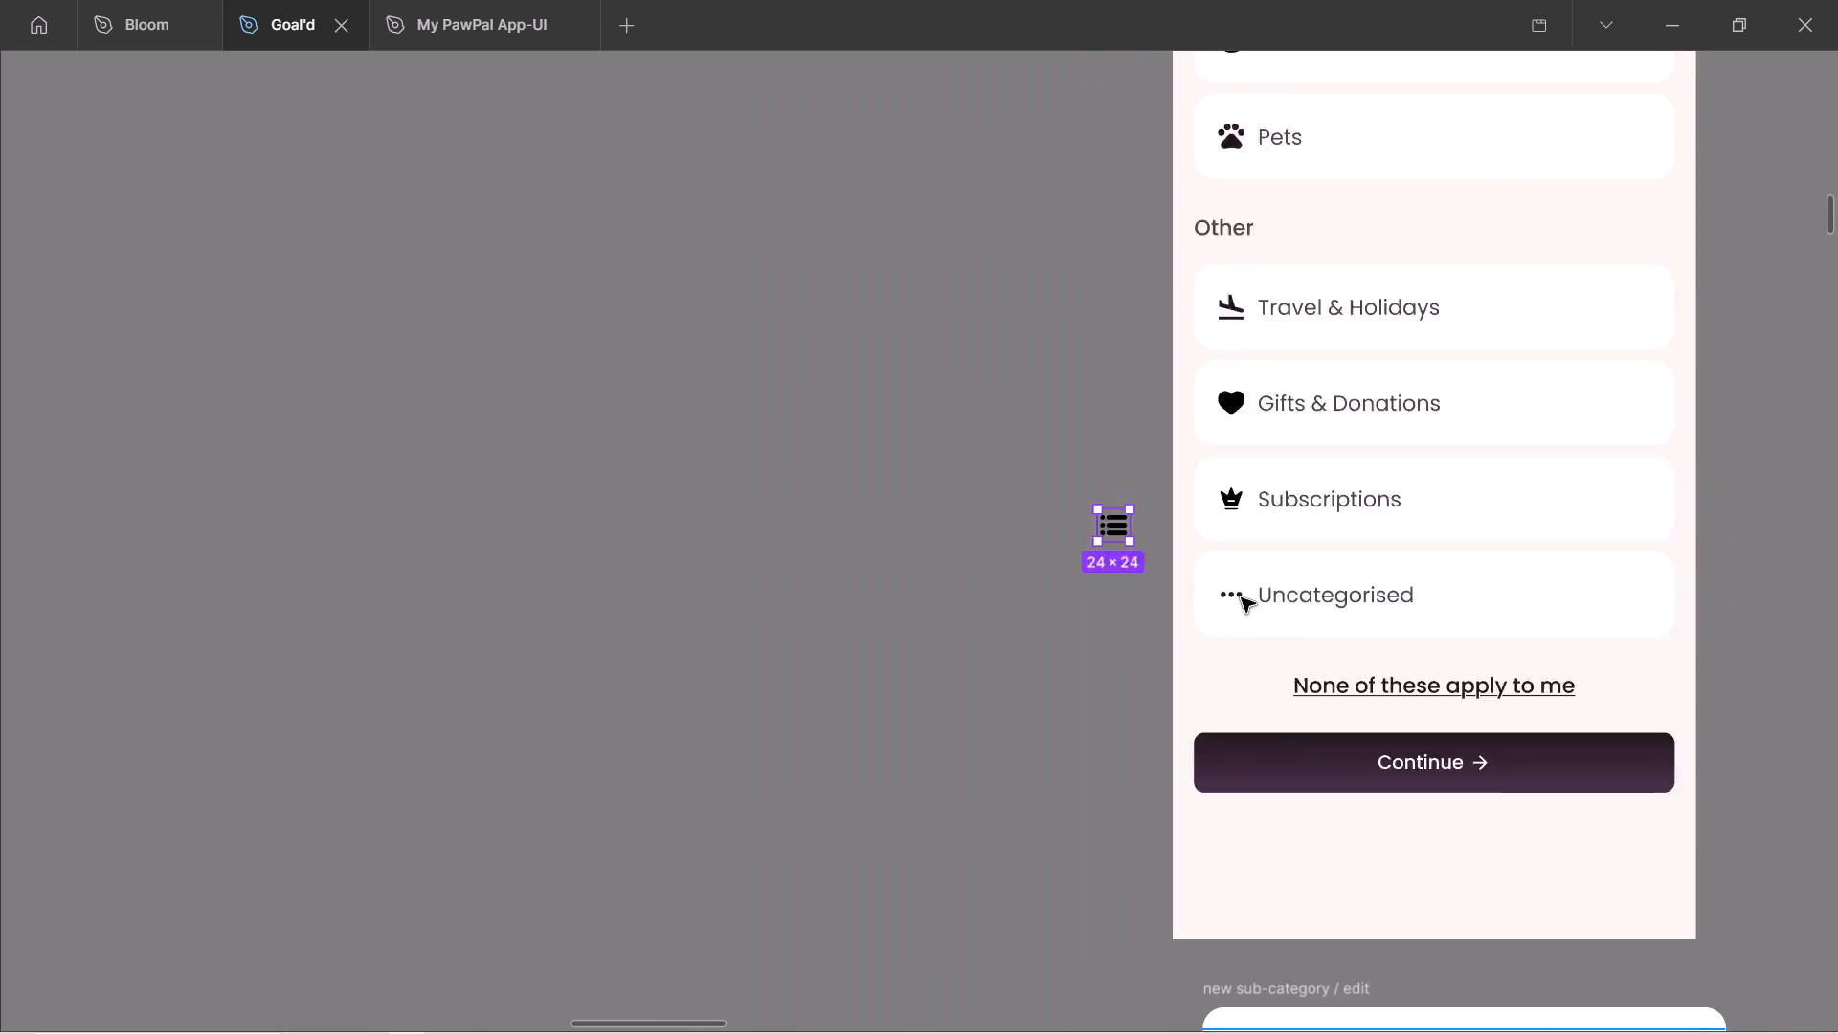
ctrl+scroll(1144, 749, up, 5)
key(ctrl+backslash)
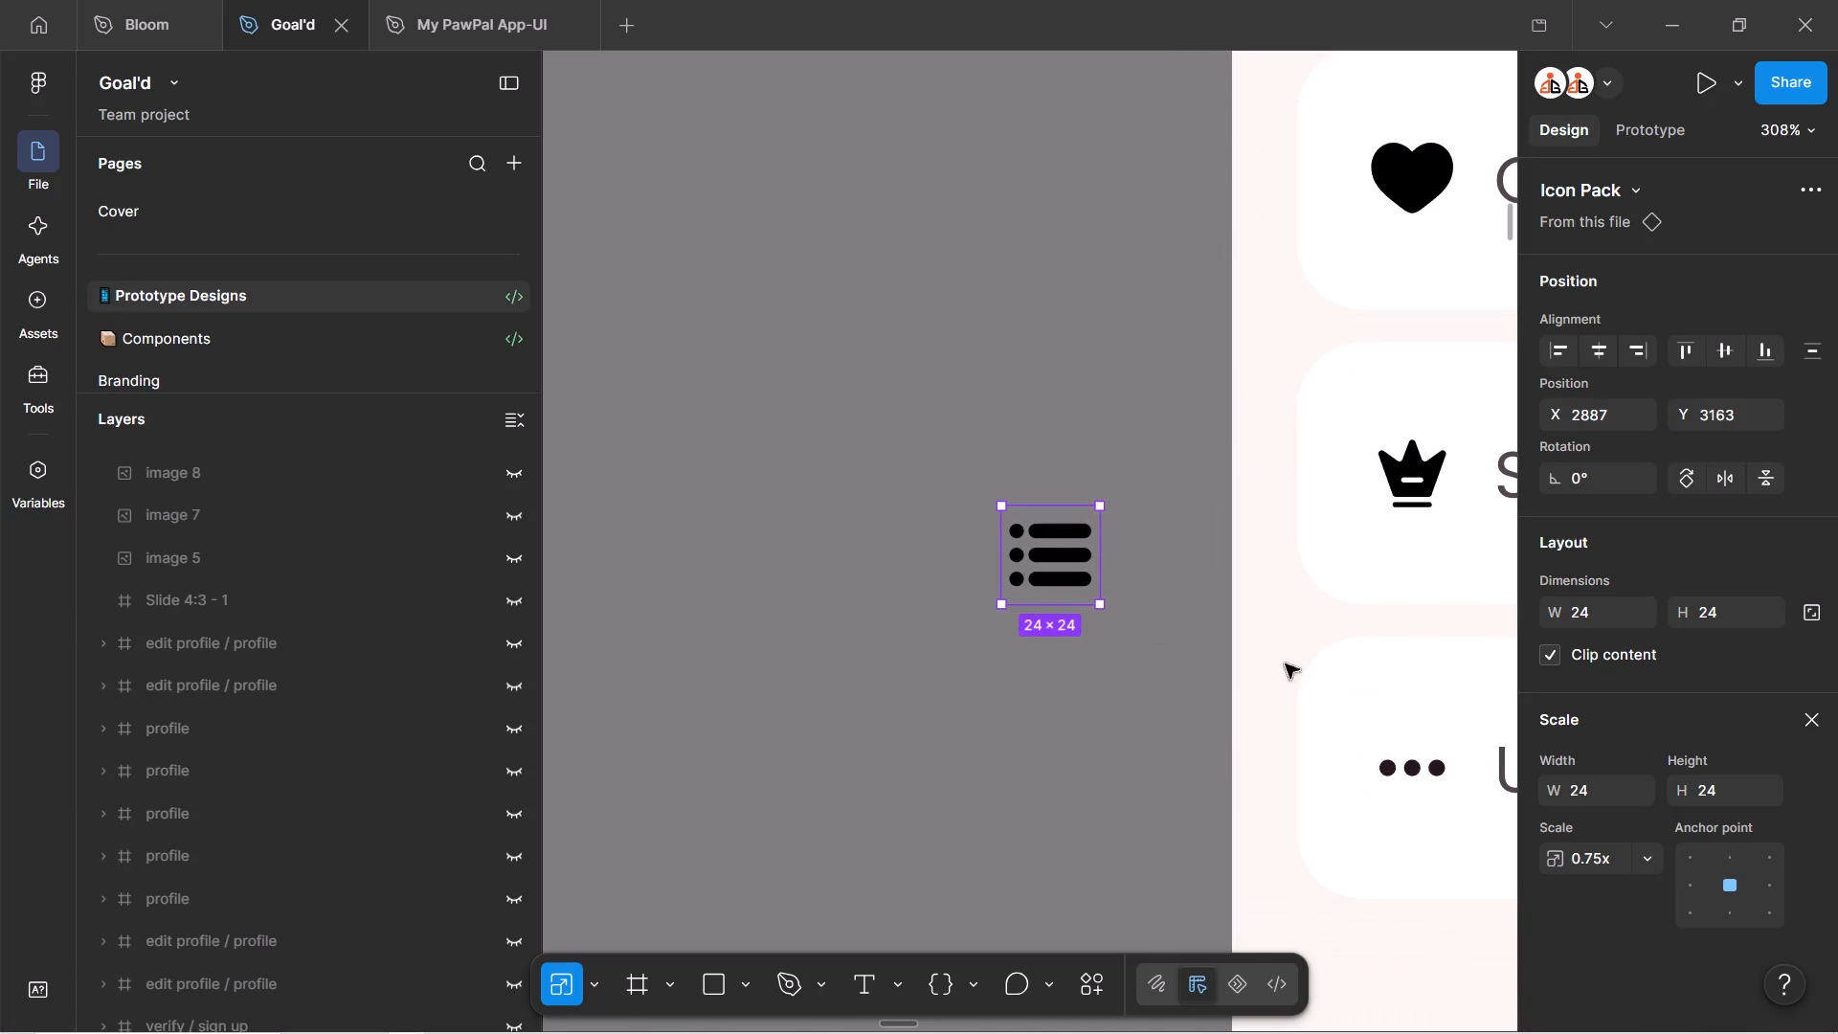
click(1809, 716)
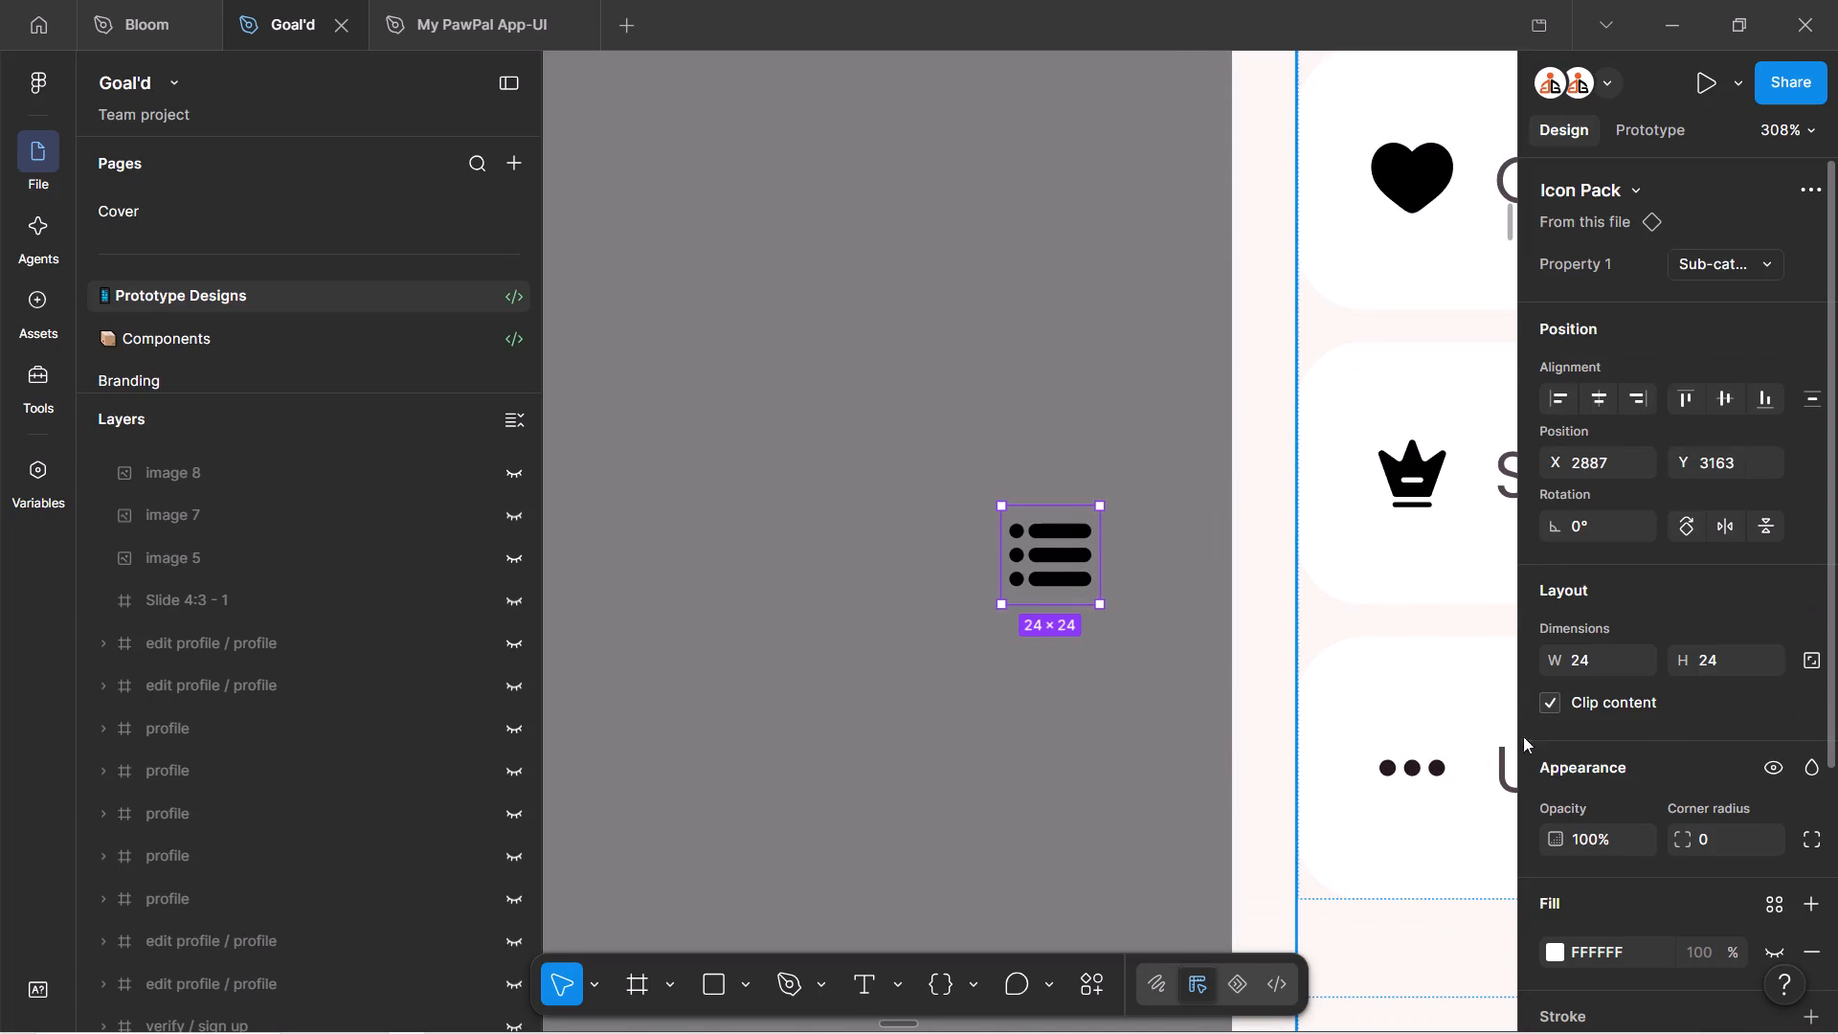
Check the fill colour of the "Enter a name" placeholder in the New Category pop-up.
scroll(1155, 594, down, 5)
scroll(1155, 594, up, 6)
ctrl+scroll(1151, 576, down, 1)
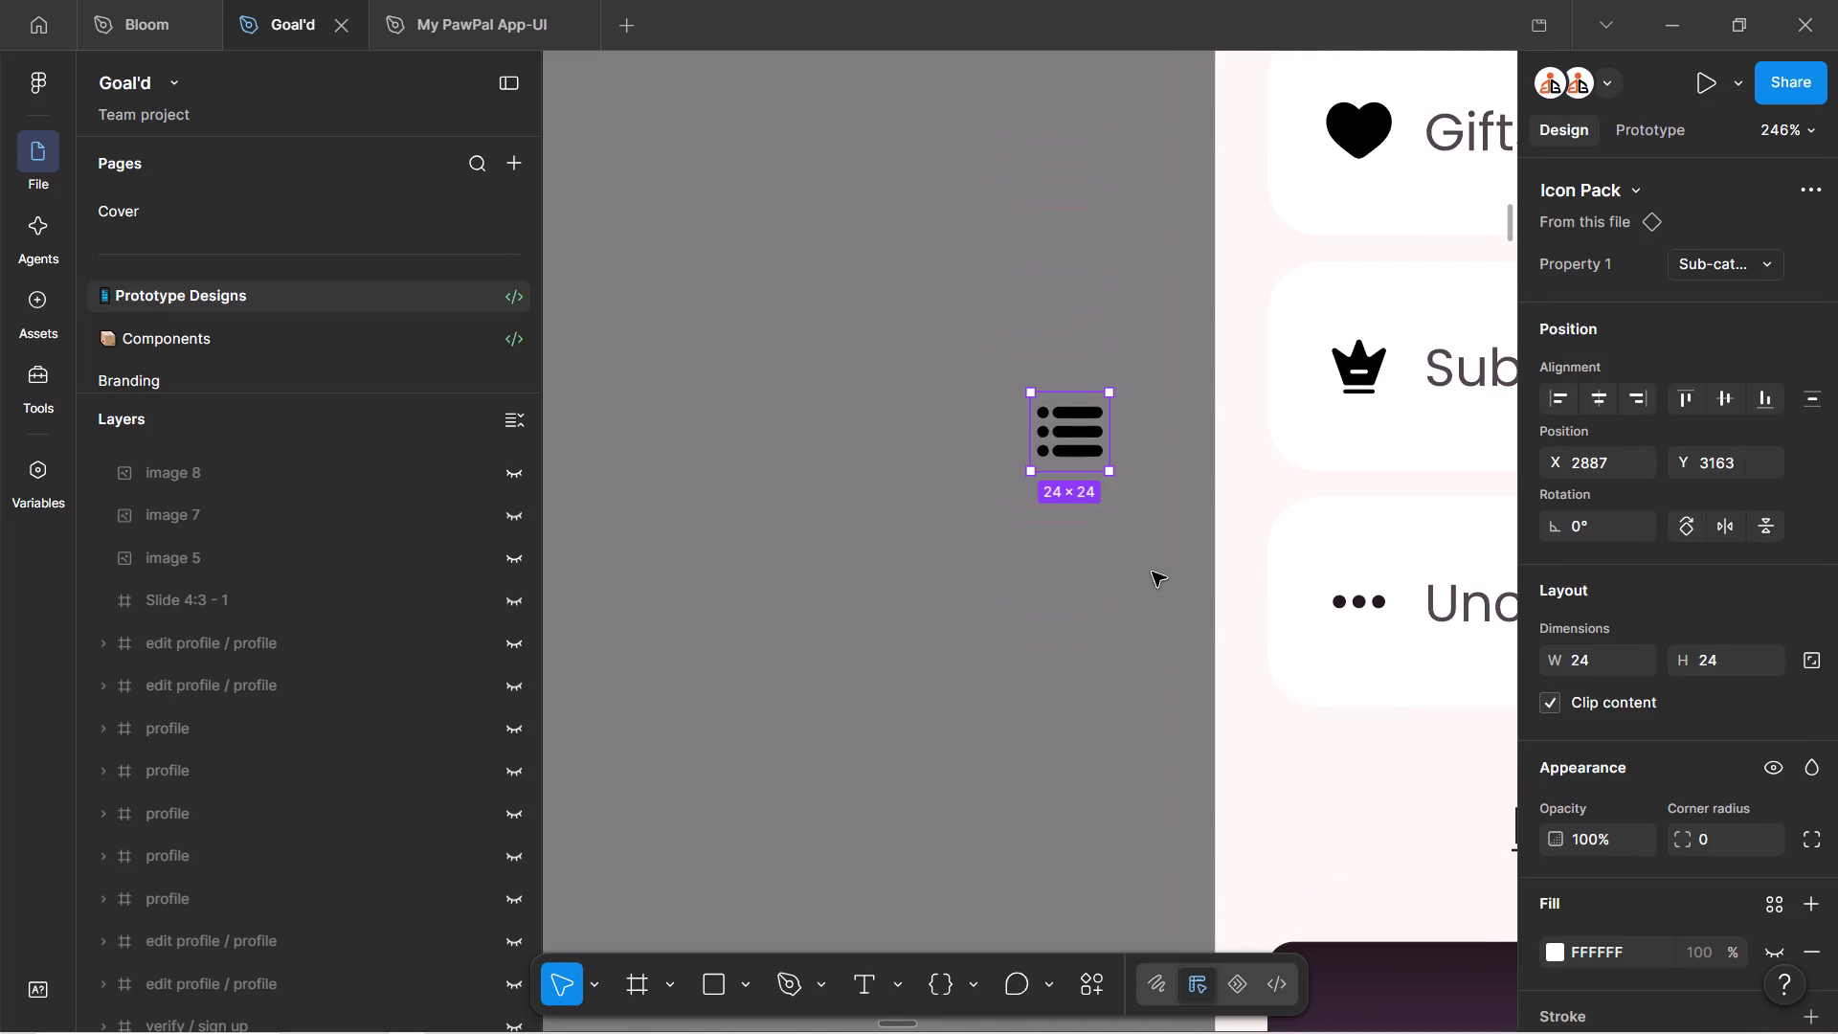
scroll(1626, 634, down, 7)
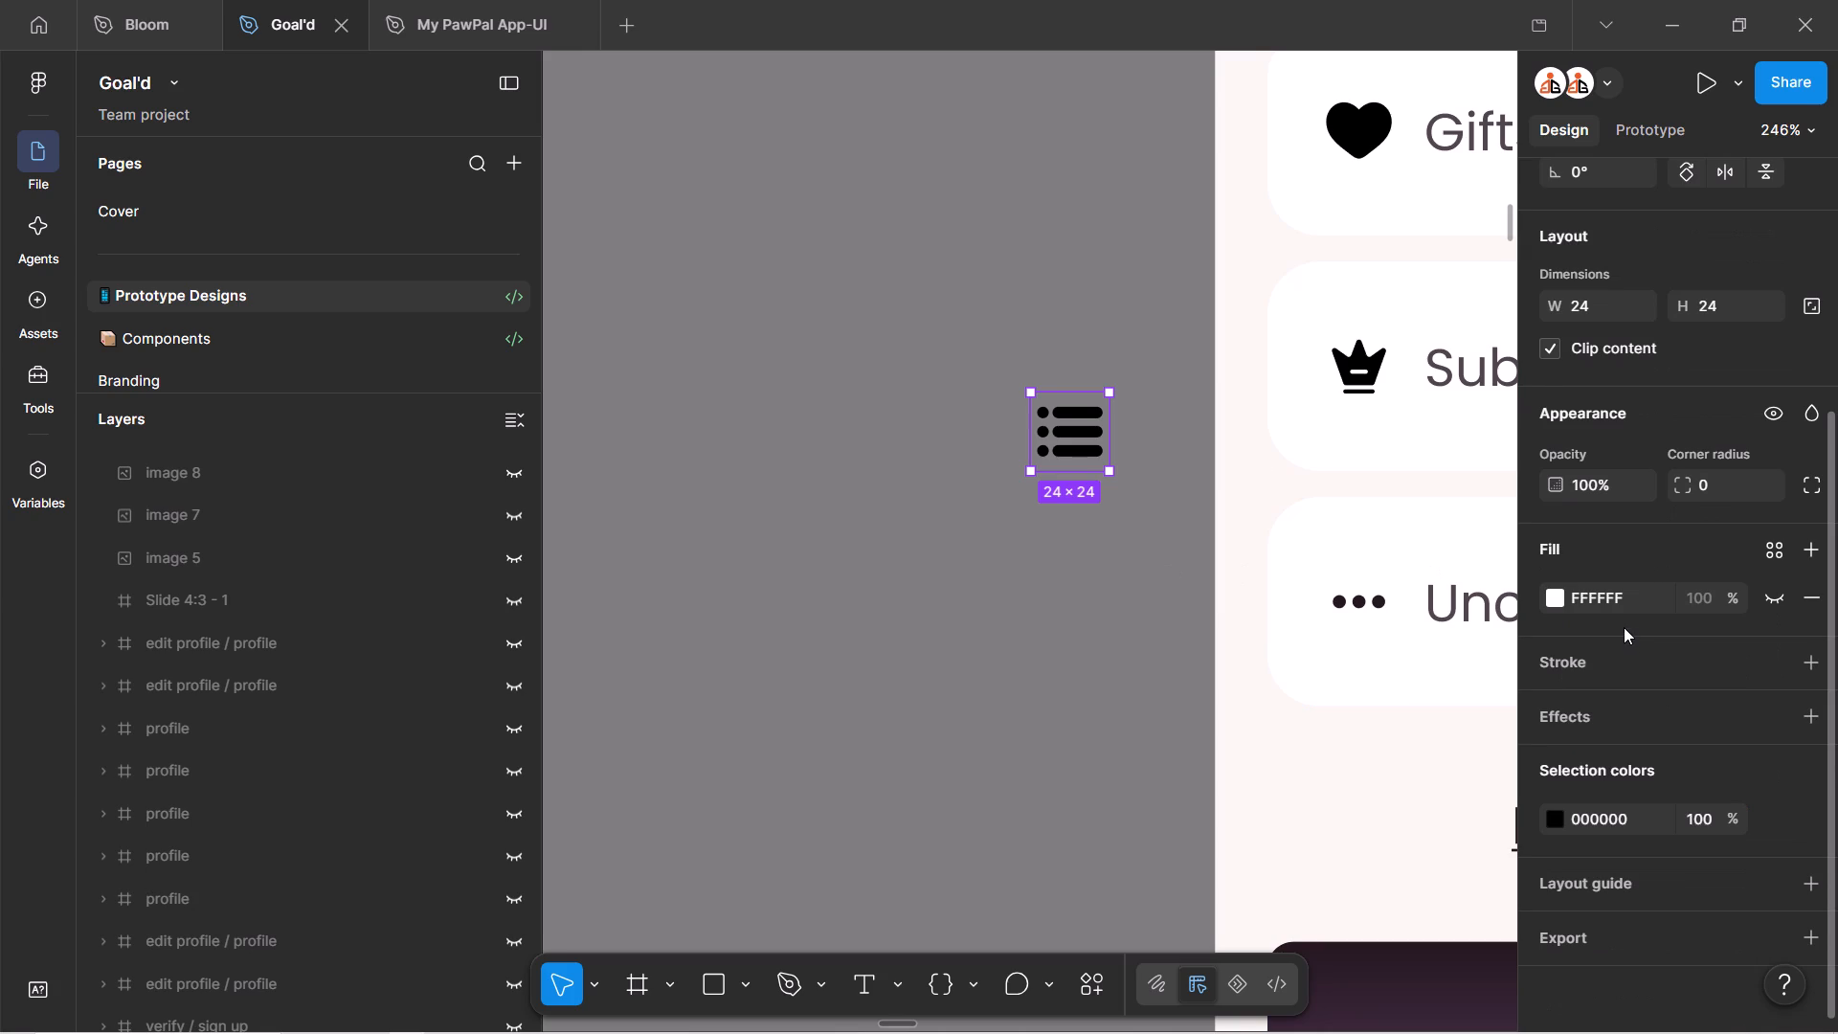
ctrl+scroll(935, 539, down, 4)
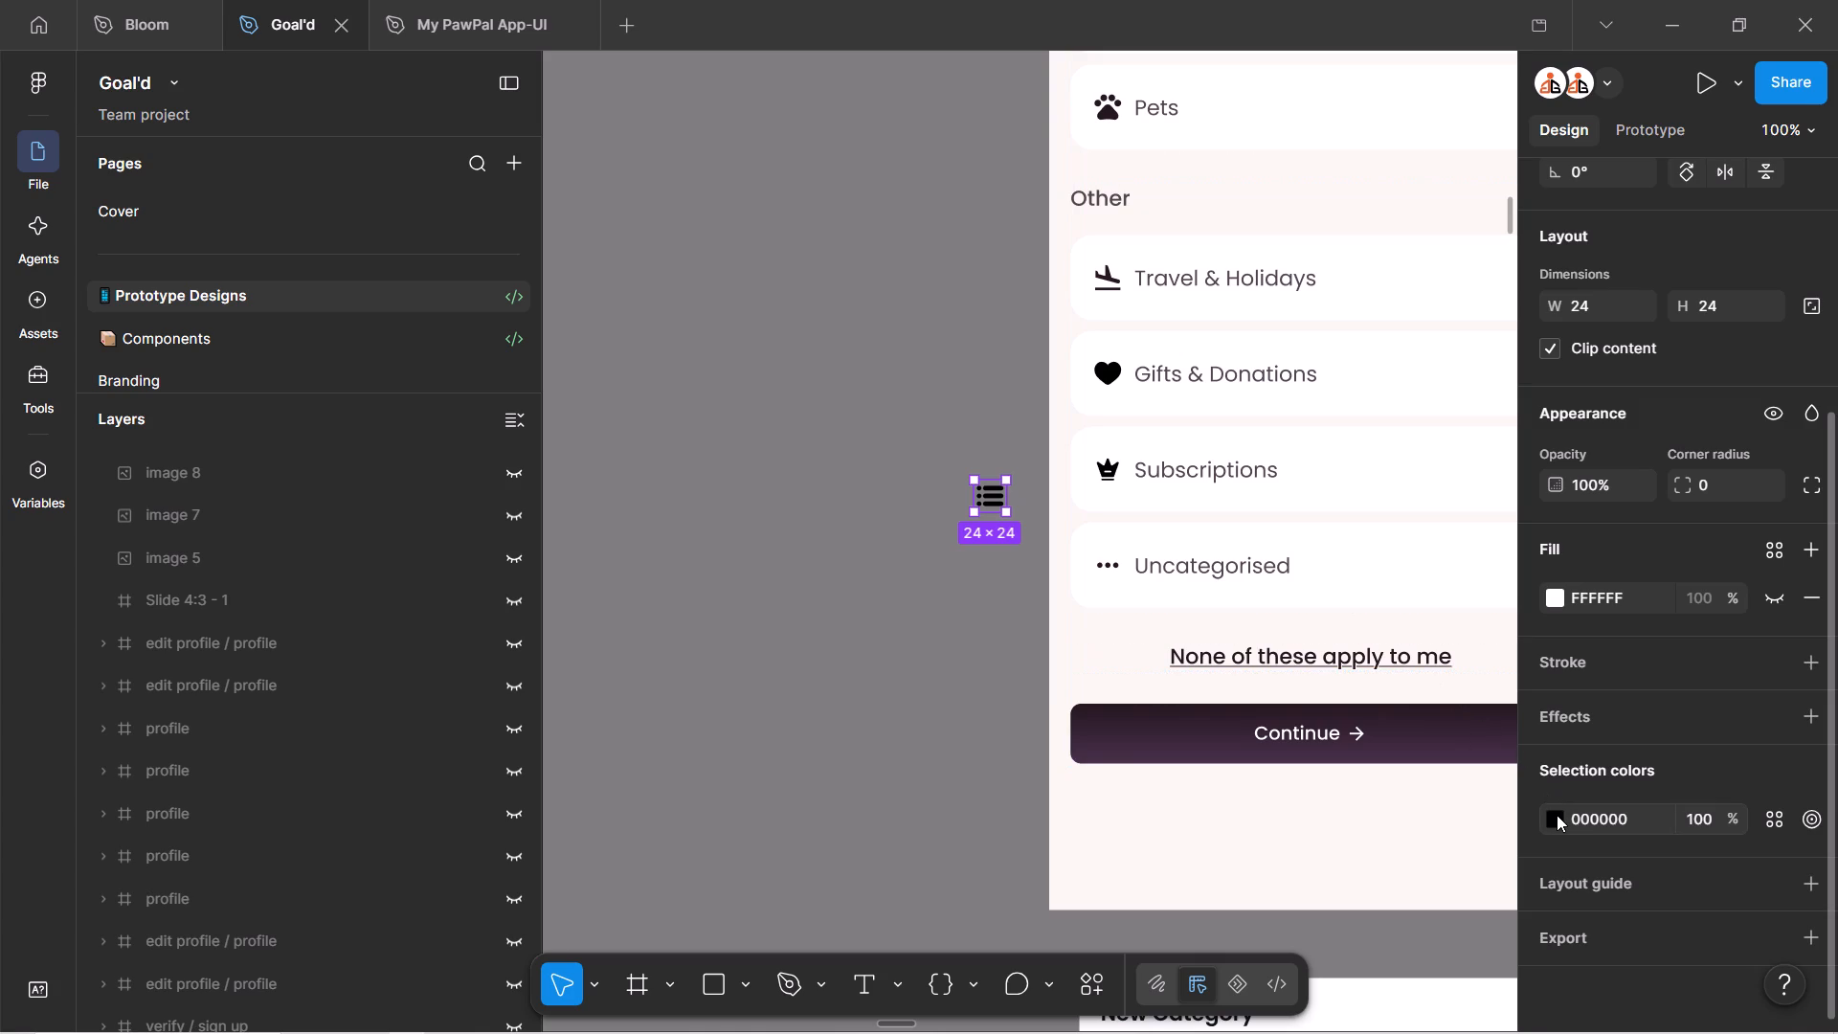
scroll(1076, 506, down, 4)
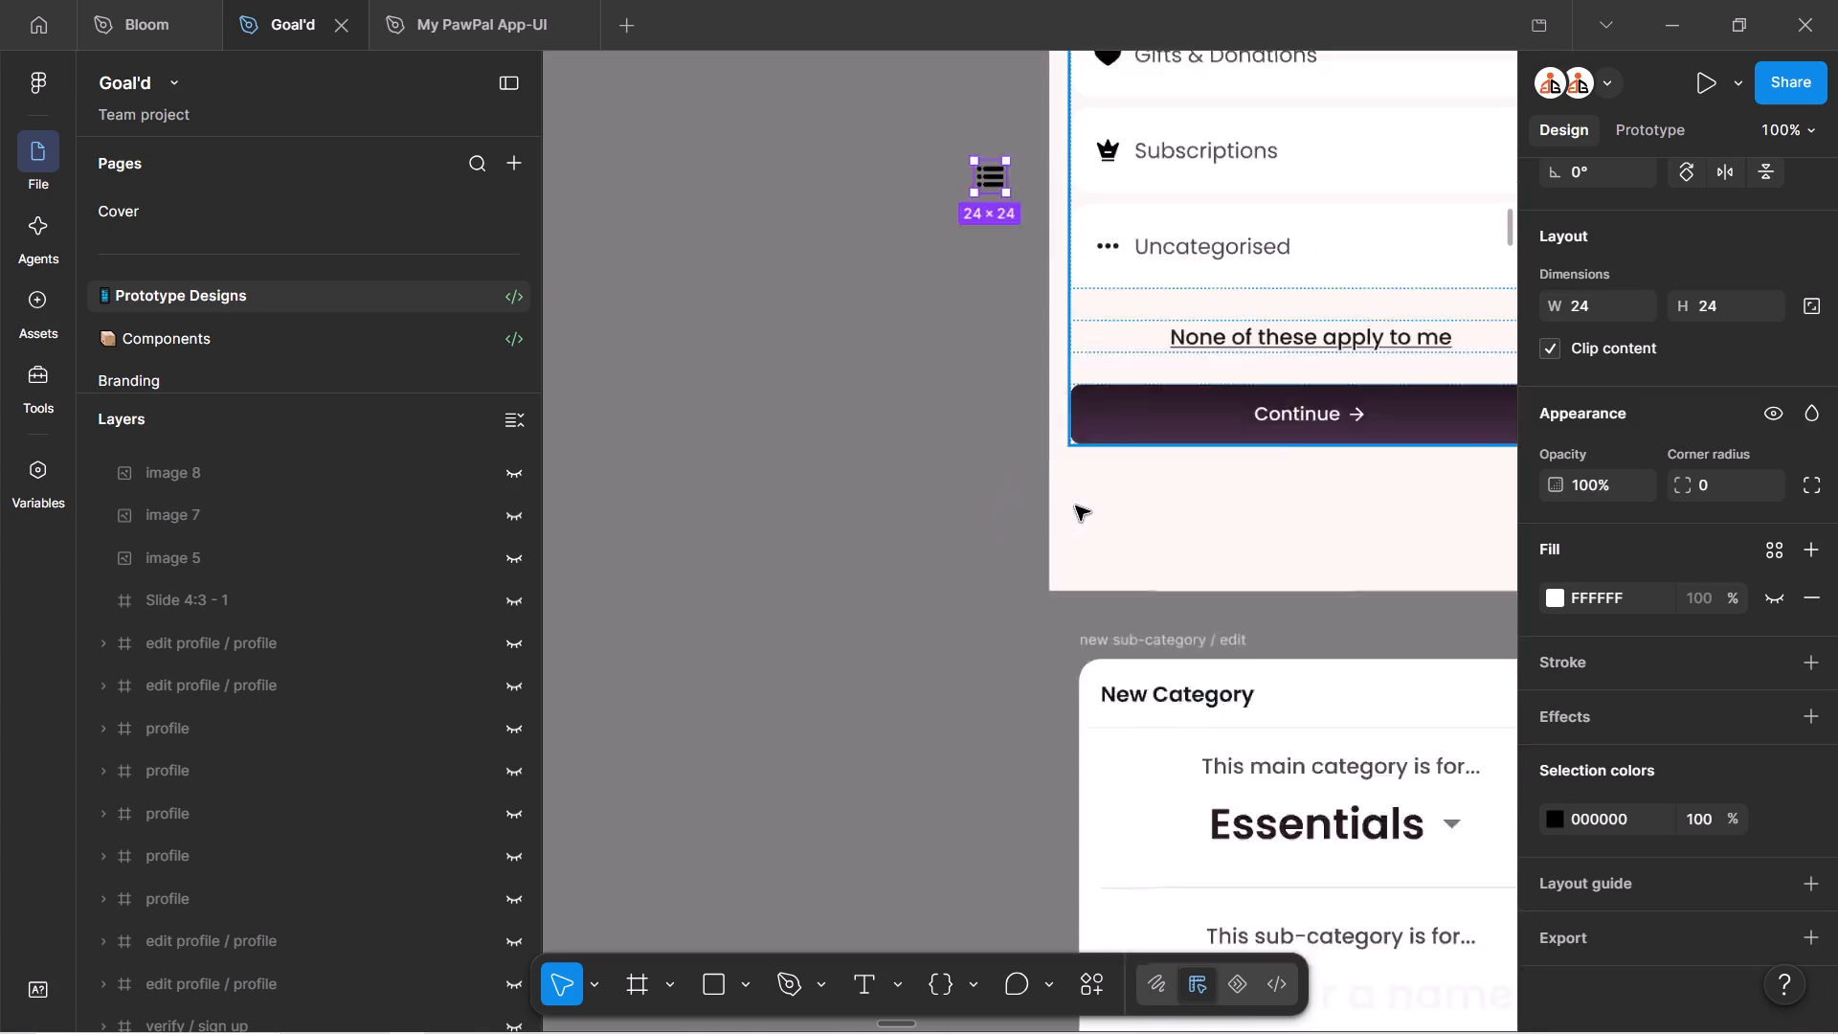
ctrl+click(1323, 678)
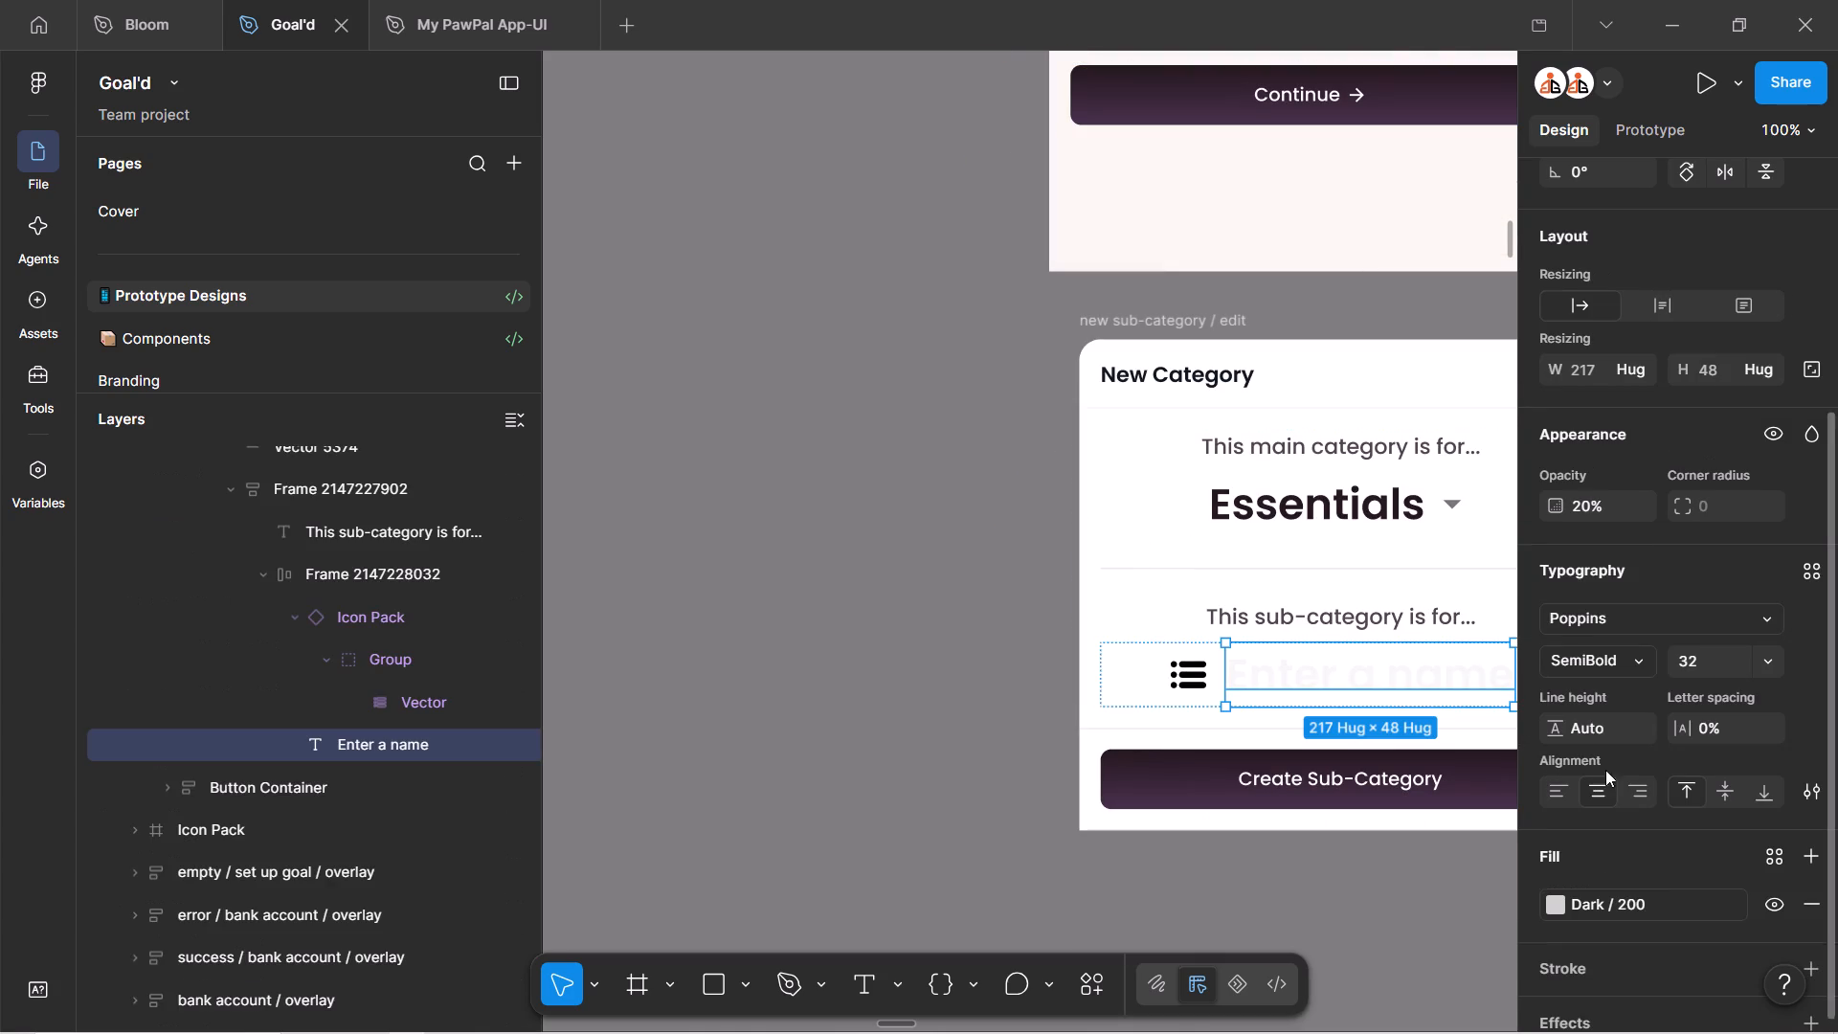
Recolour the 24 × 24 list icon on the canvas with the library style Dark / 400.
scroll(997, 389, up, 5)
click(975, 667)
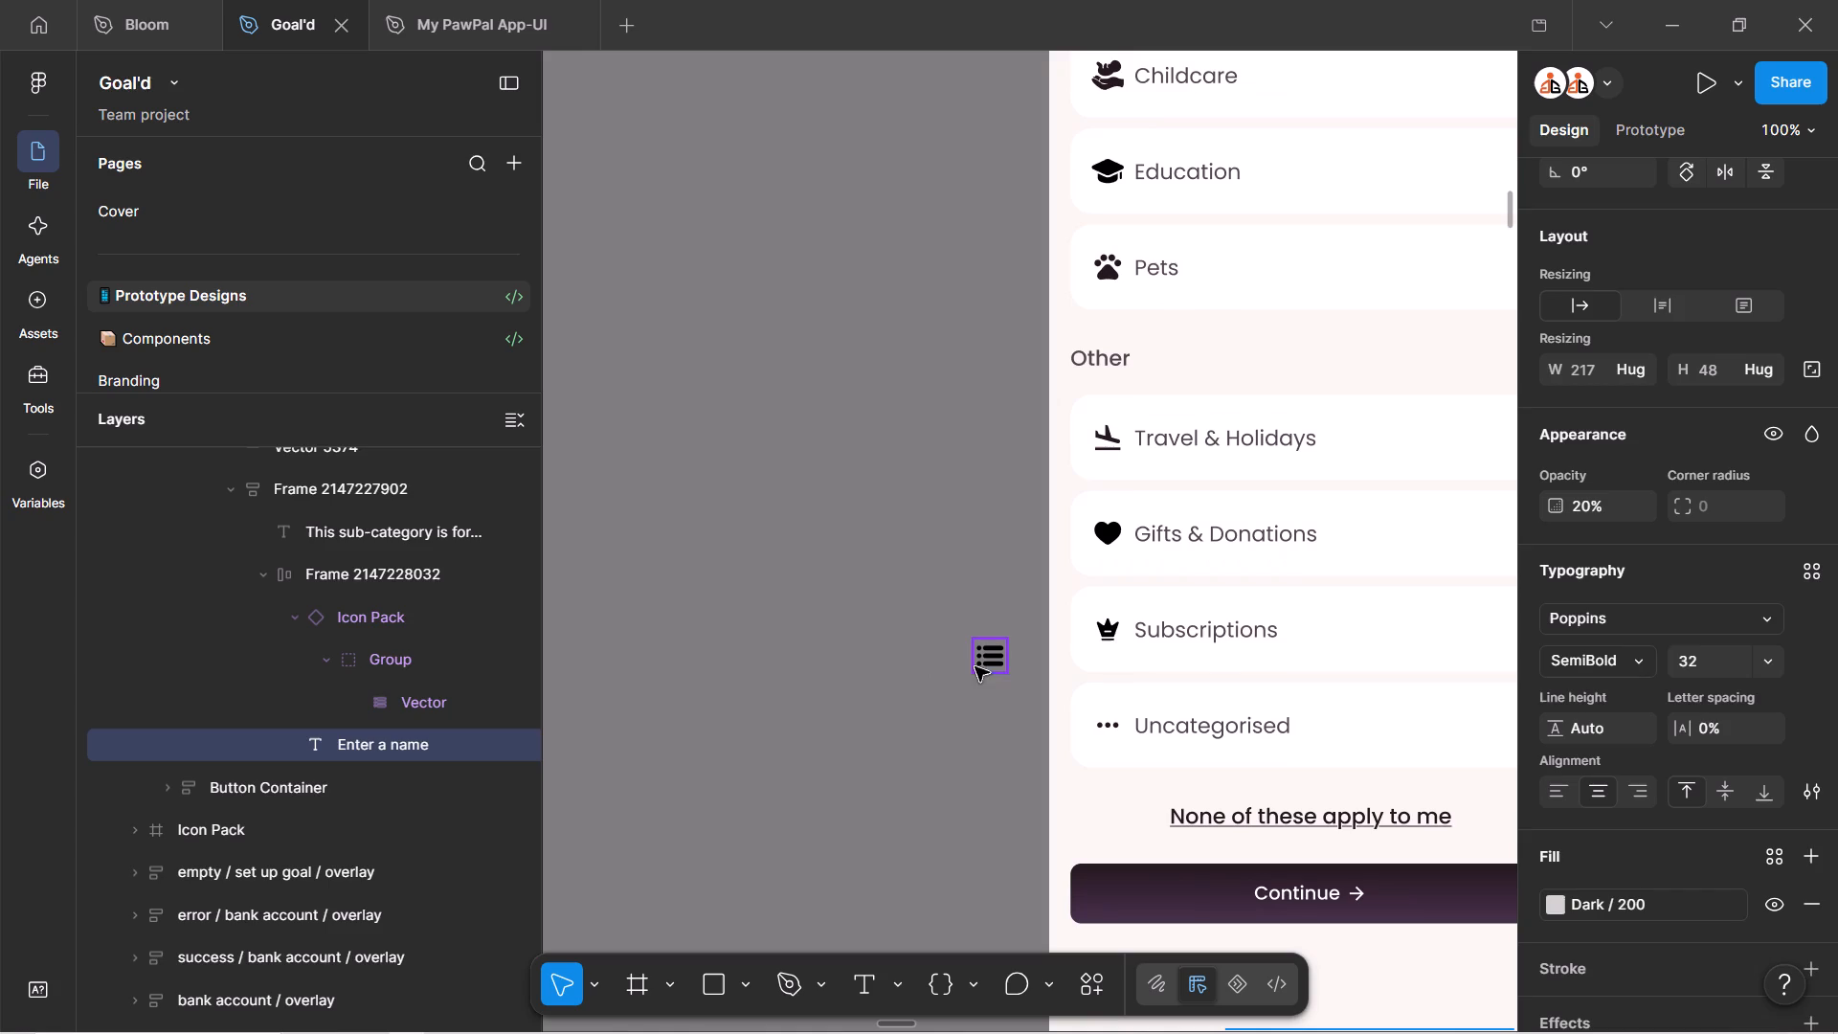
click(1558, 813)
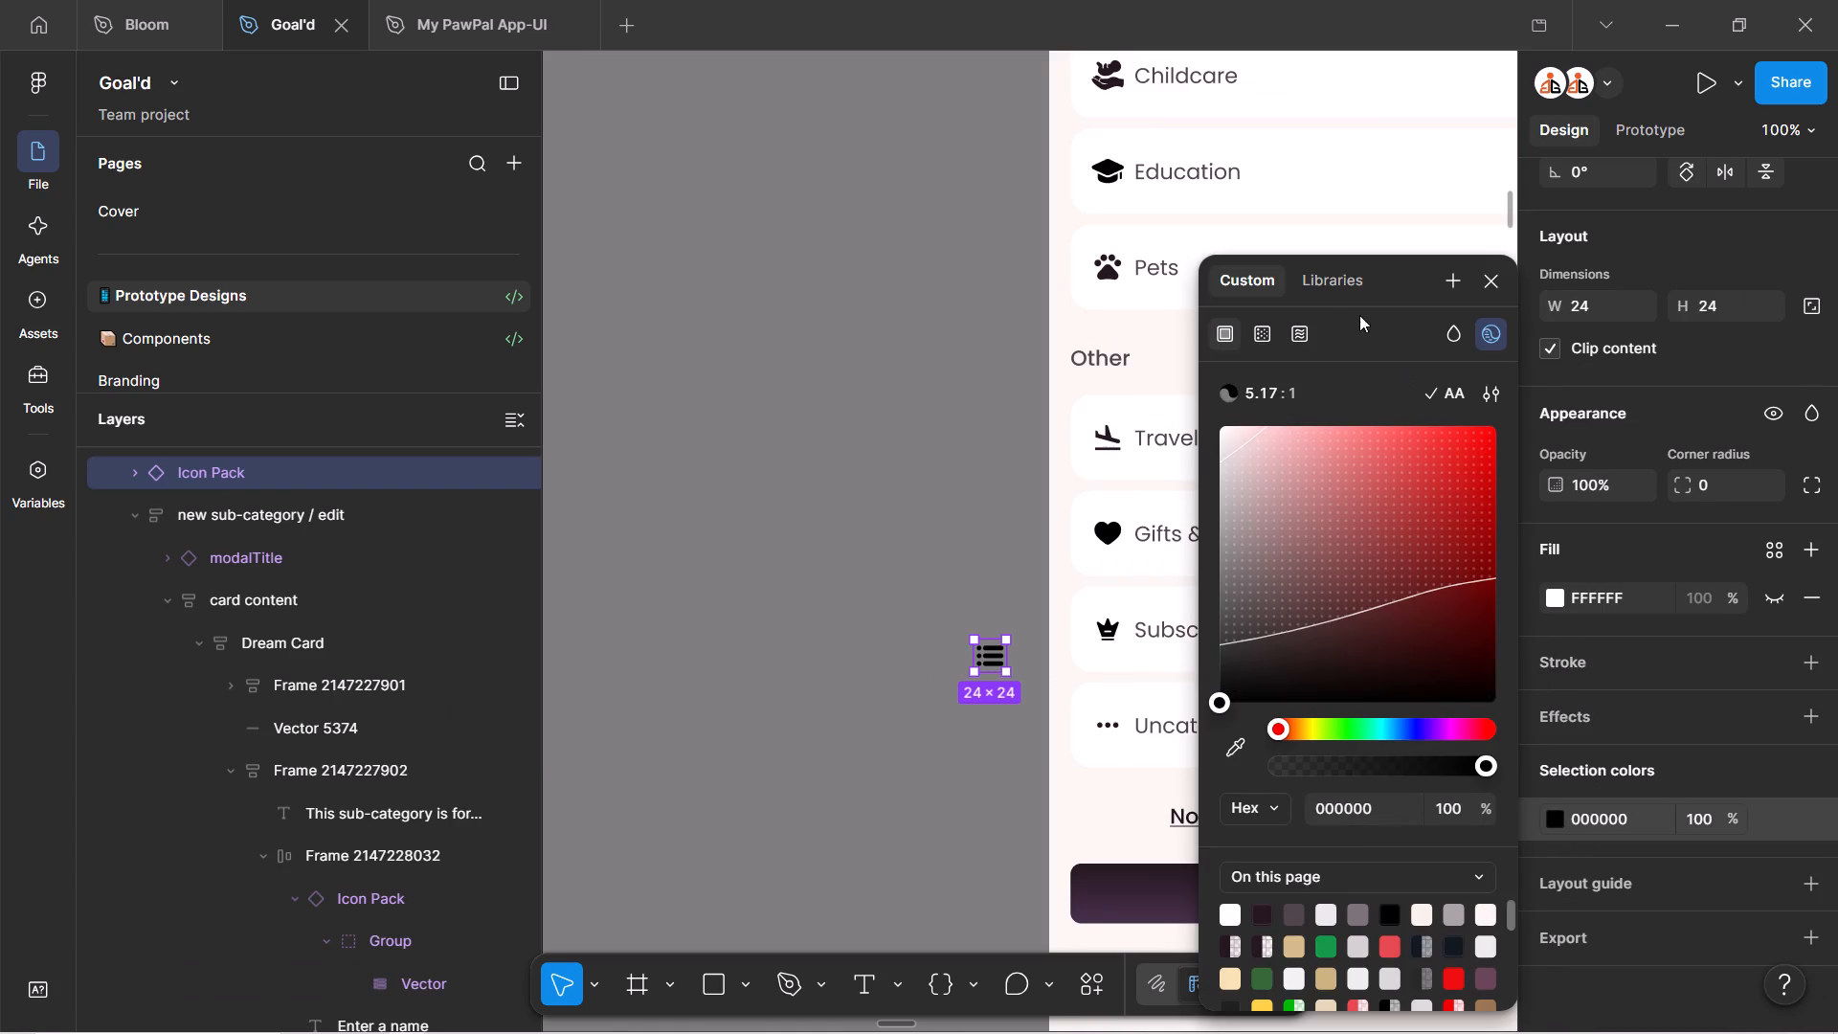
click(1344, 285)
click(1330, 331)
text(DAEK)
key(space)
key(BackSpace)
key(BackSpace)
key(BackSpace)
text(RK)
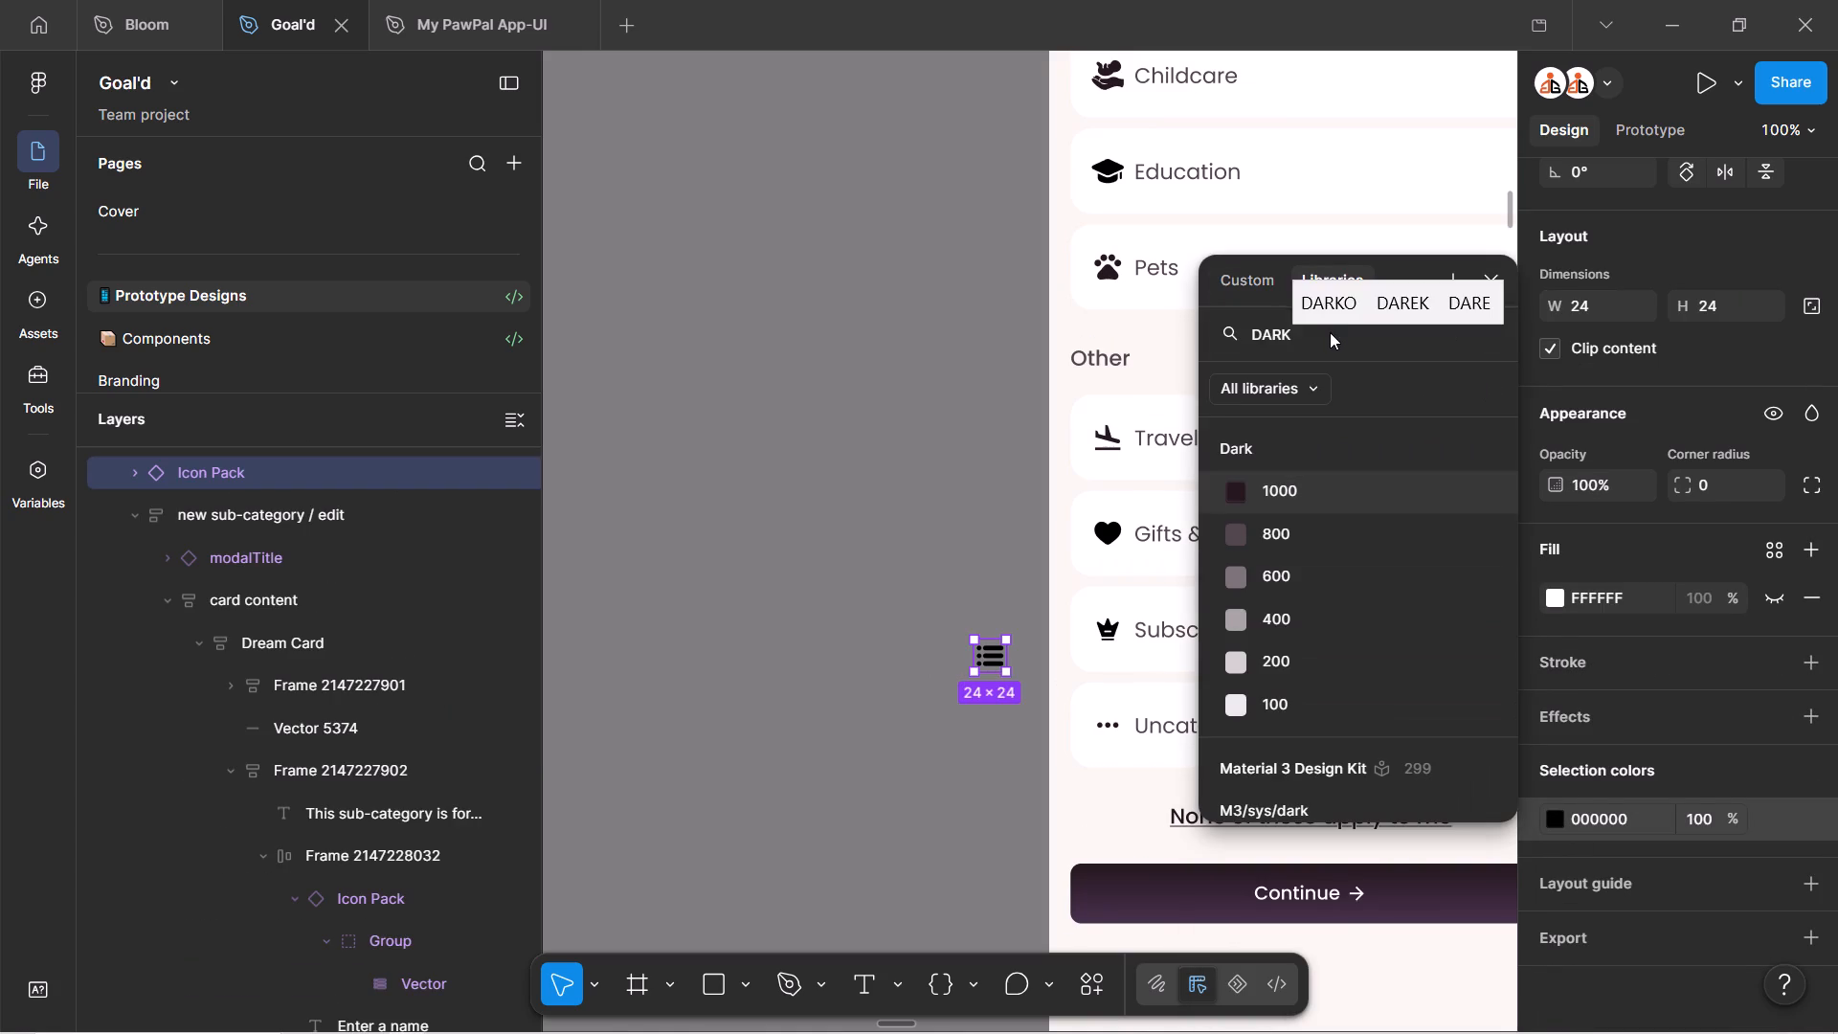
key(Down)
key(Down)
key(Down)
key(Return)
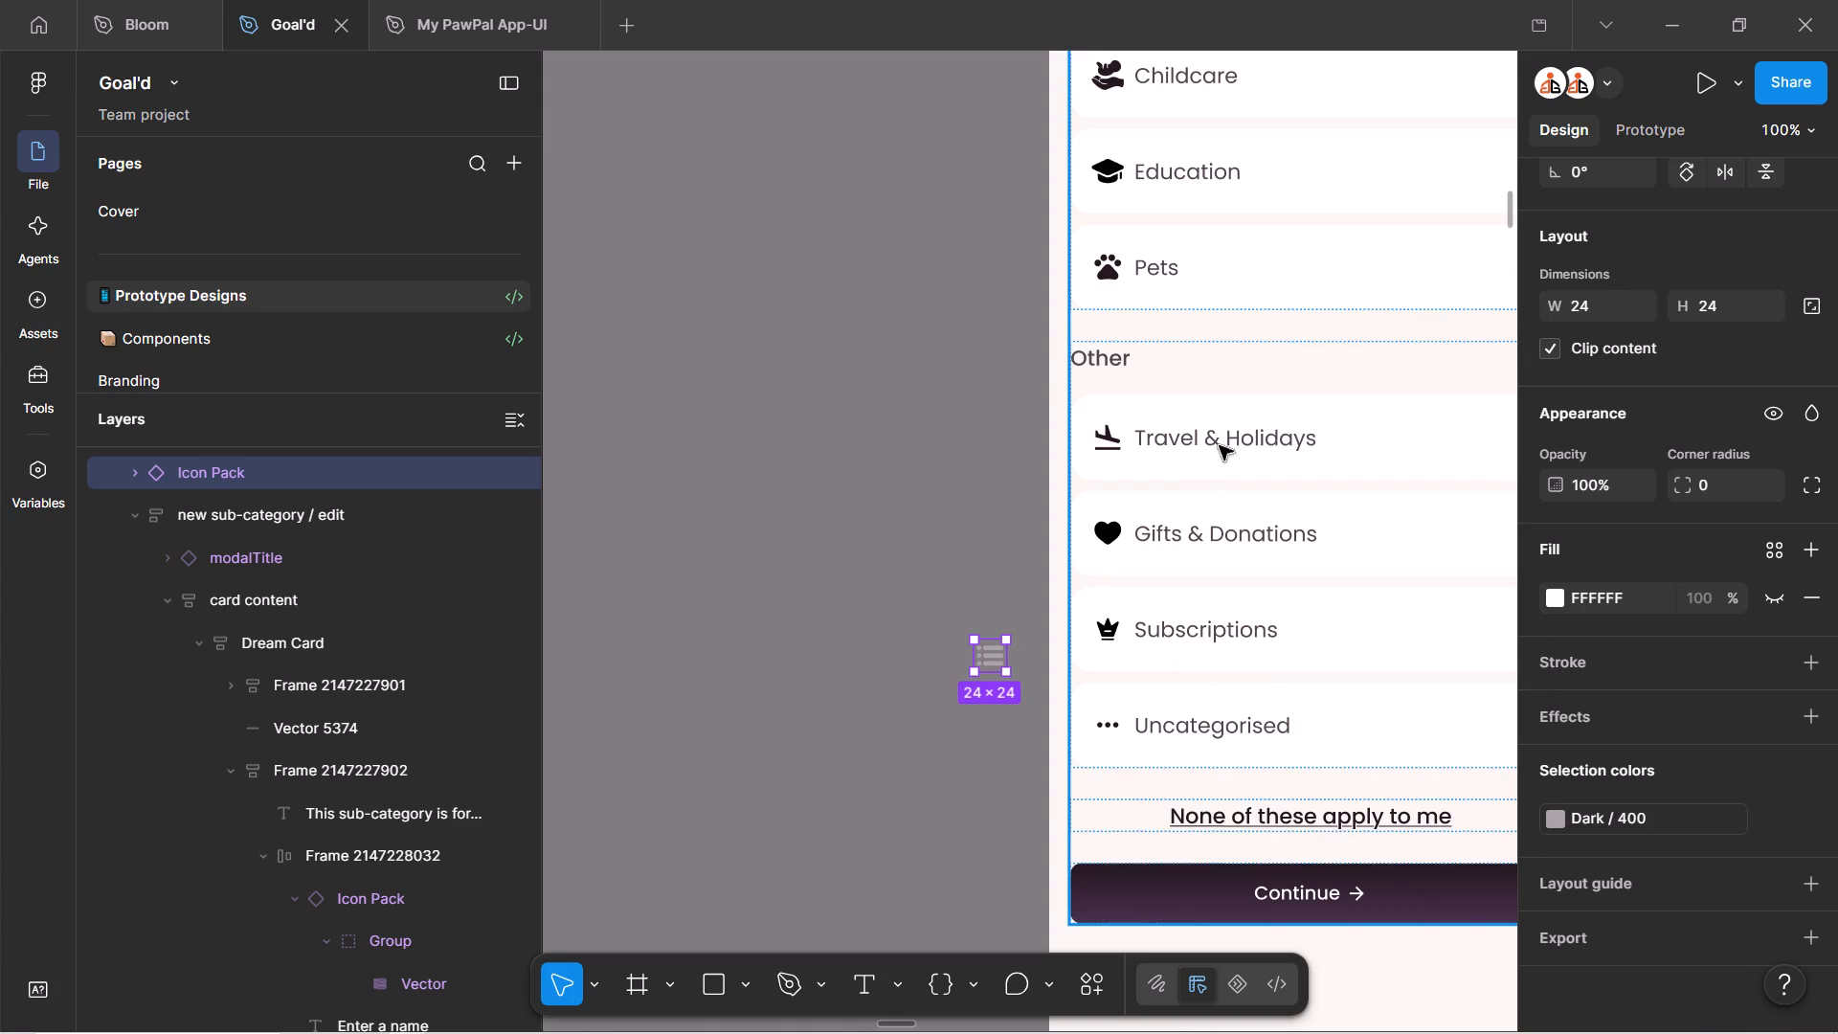
Duplicate the Lifestyle group of the spending-categories screen onto the empty canvas beside that screen.
ctrl+scroll(839, 548, down, 2)
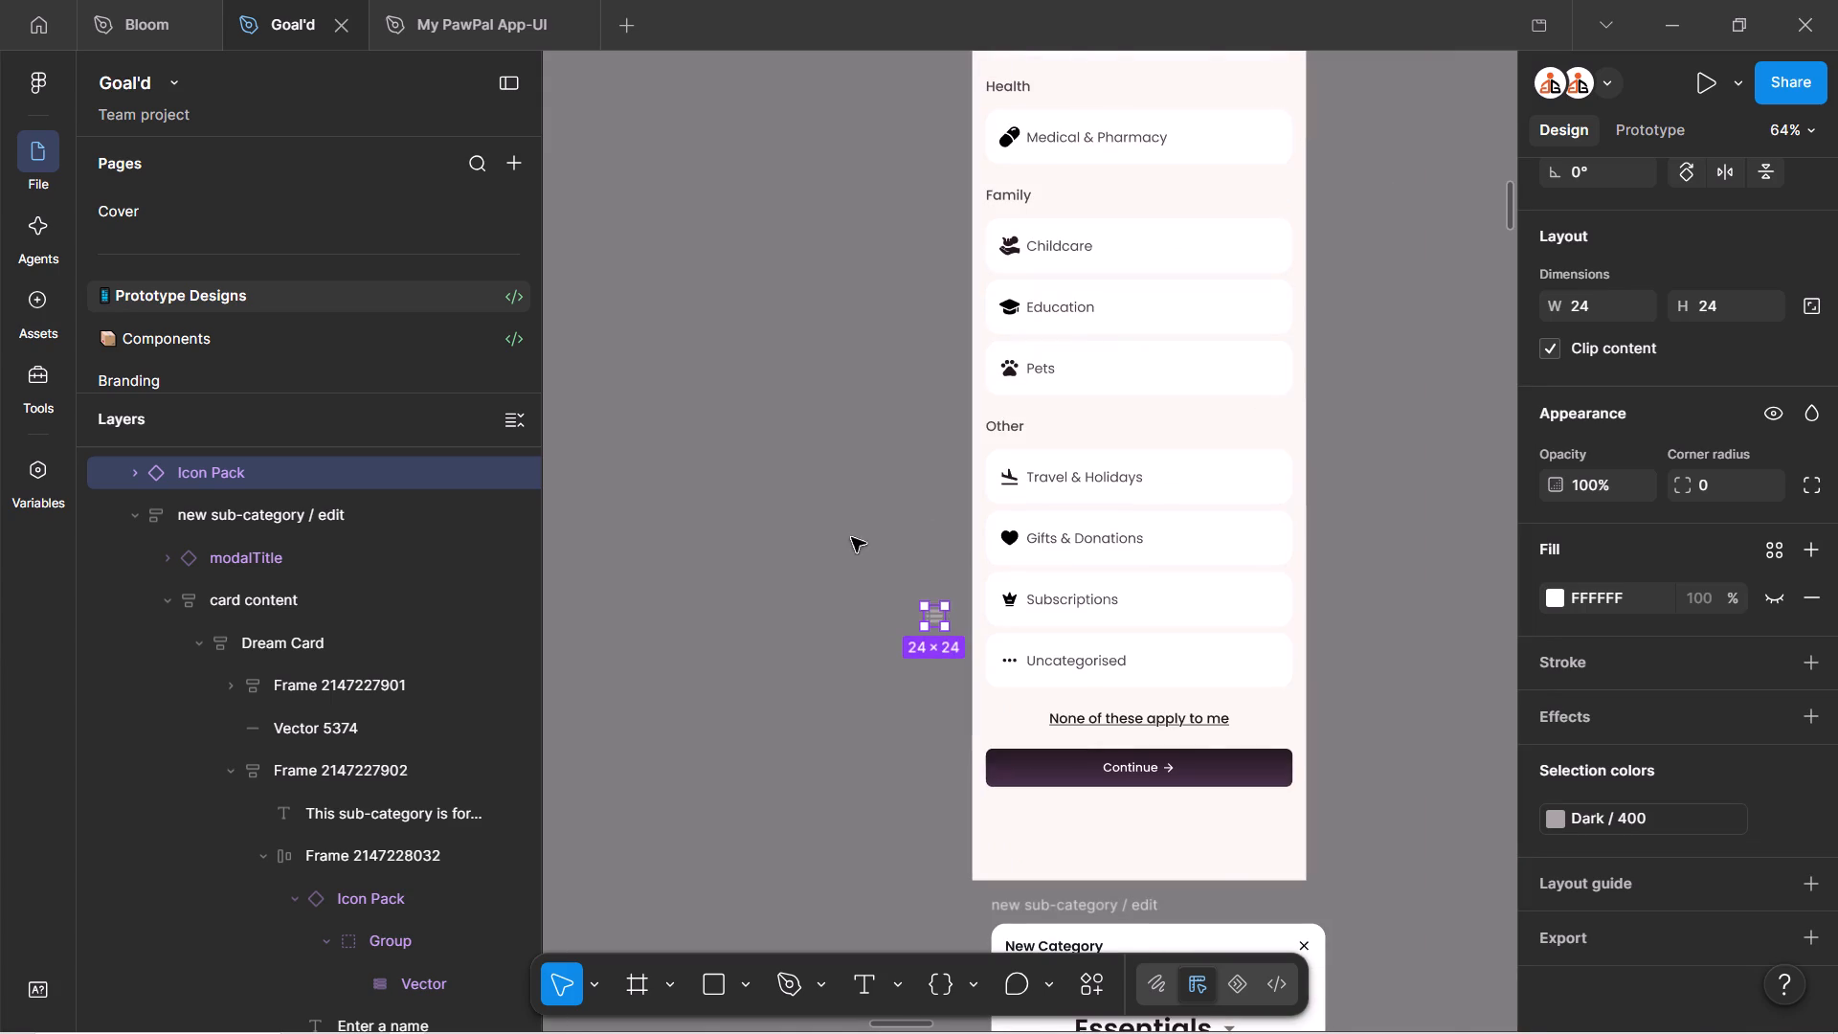
double_click(1123, 488)
double_click(1124, 487)
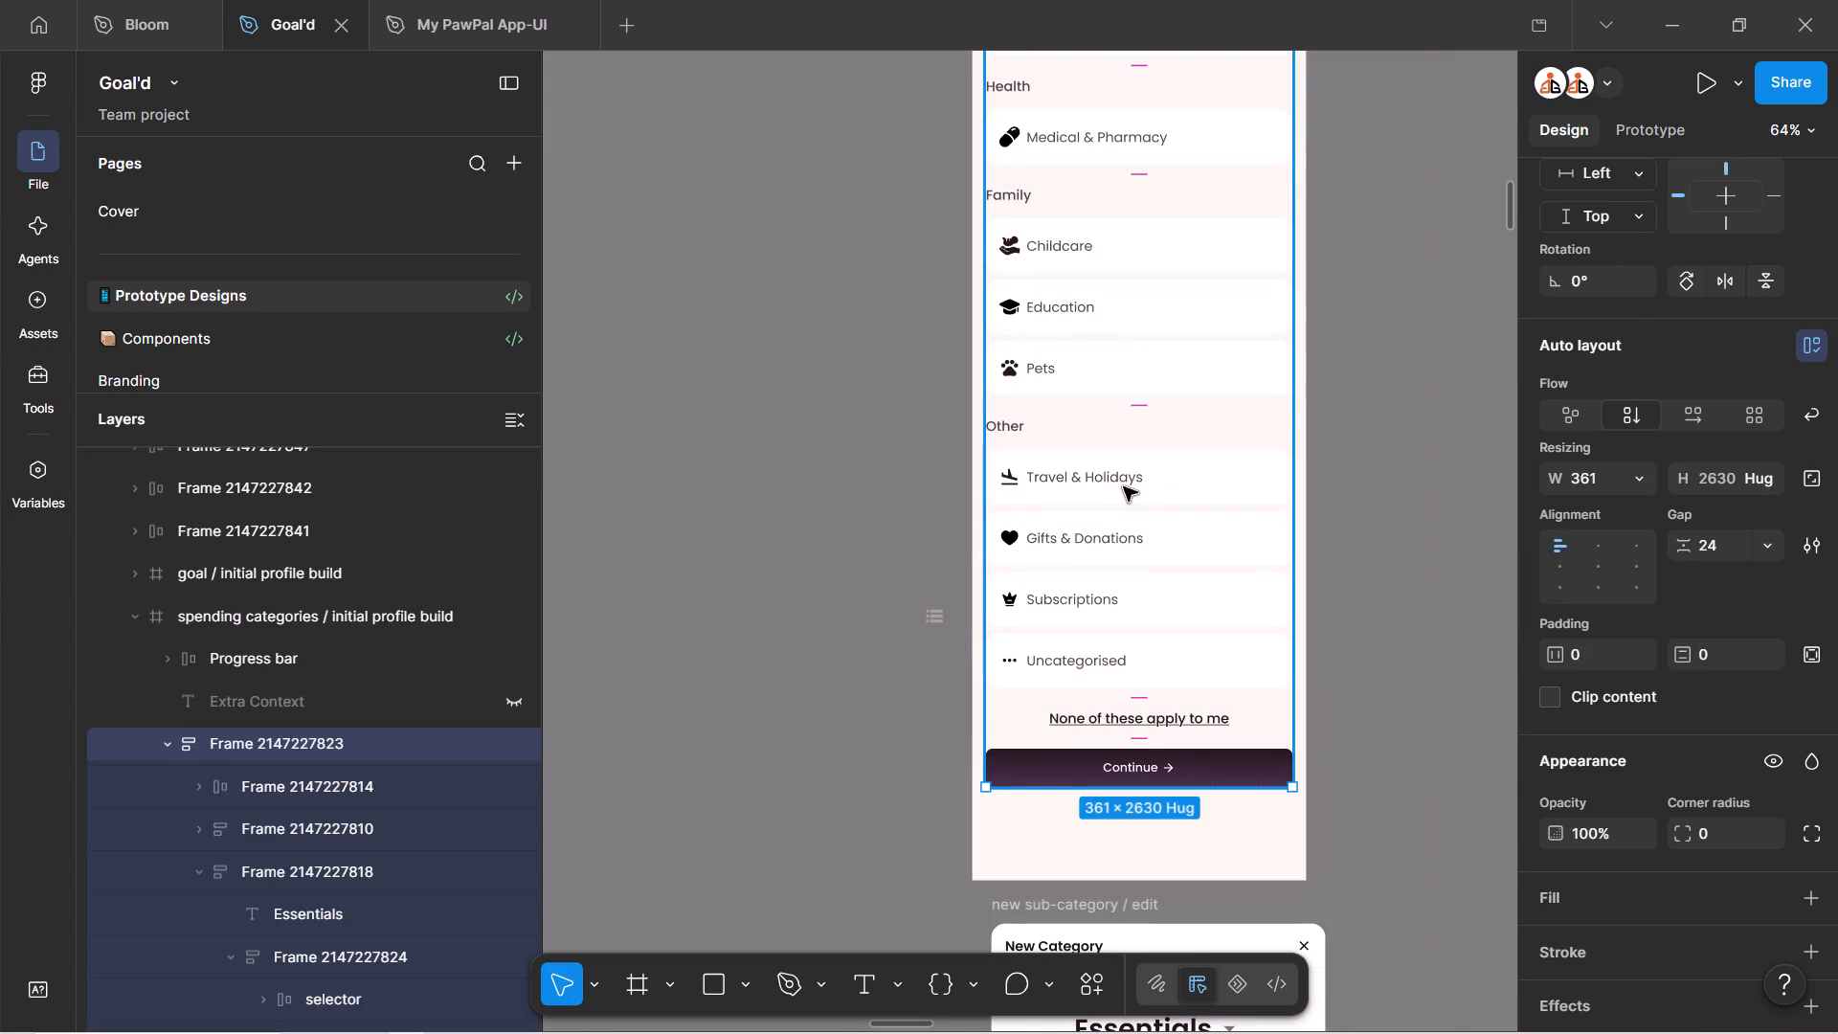
double_click(1135, 488)
key(ctrl+z)
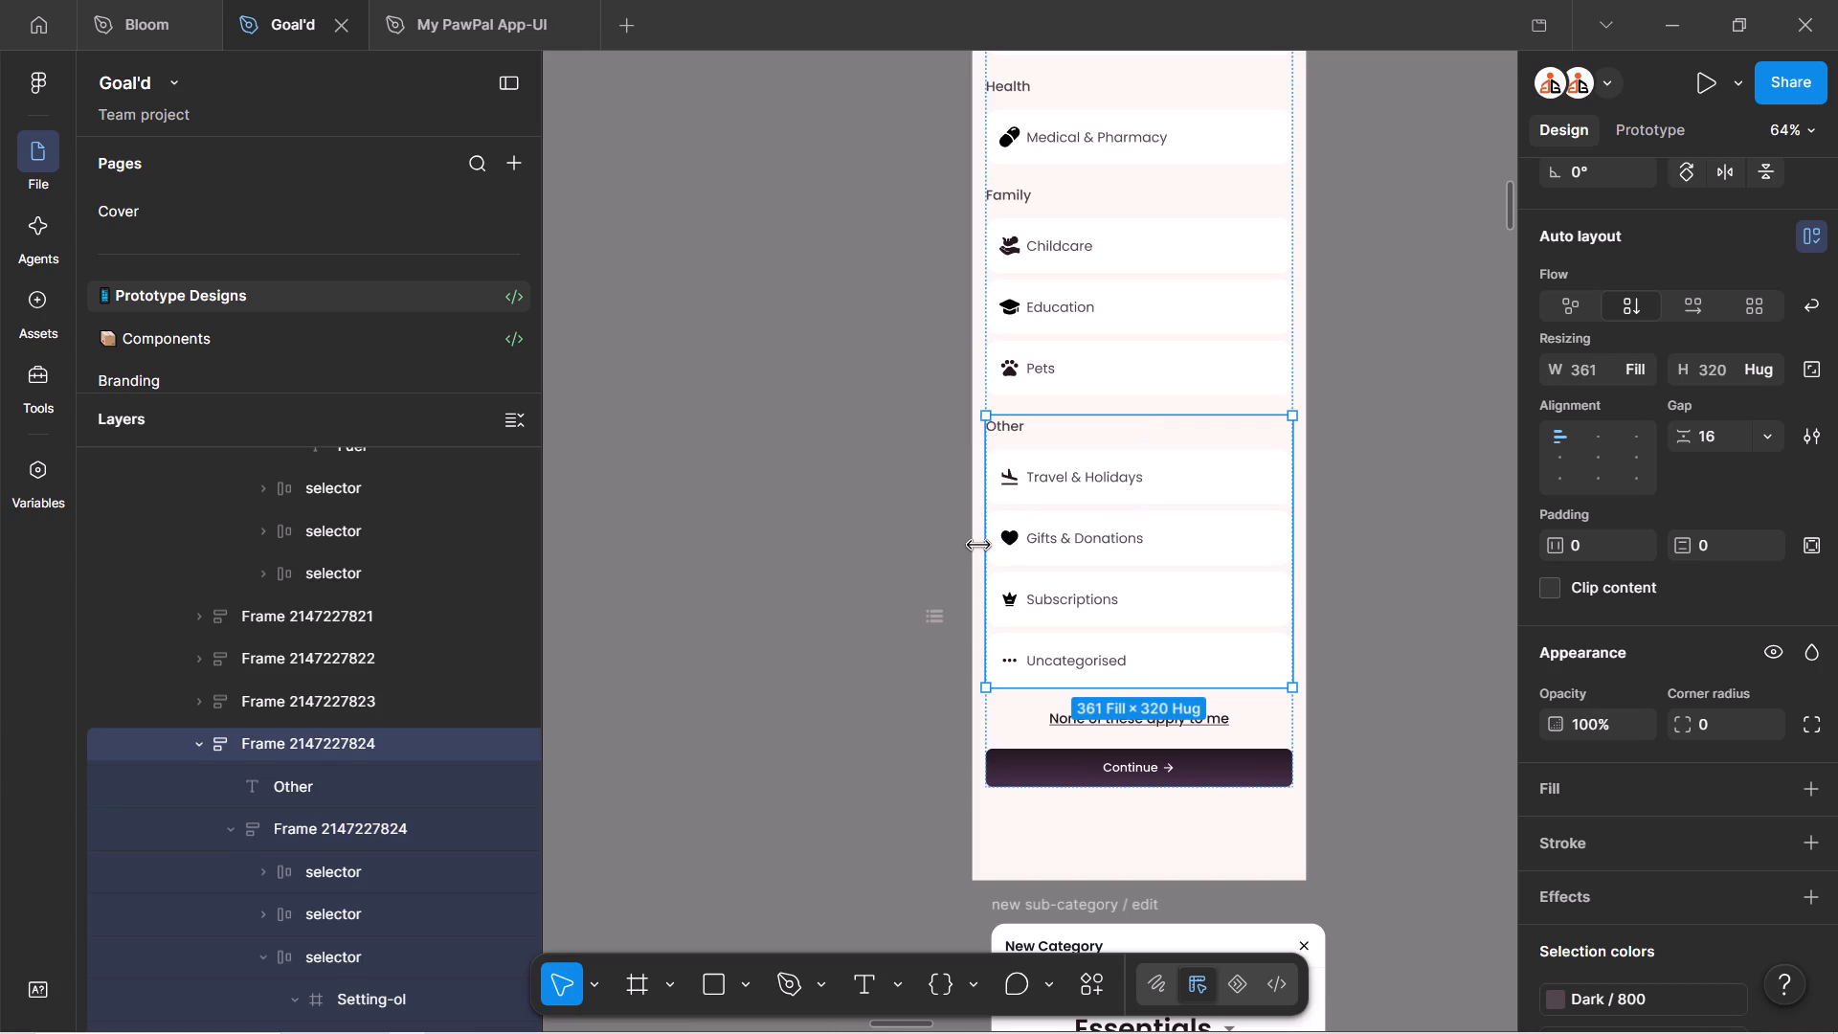
ctrl+scroll(1114, 631, down, 4)
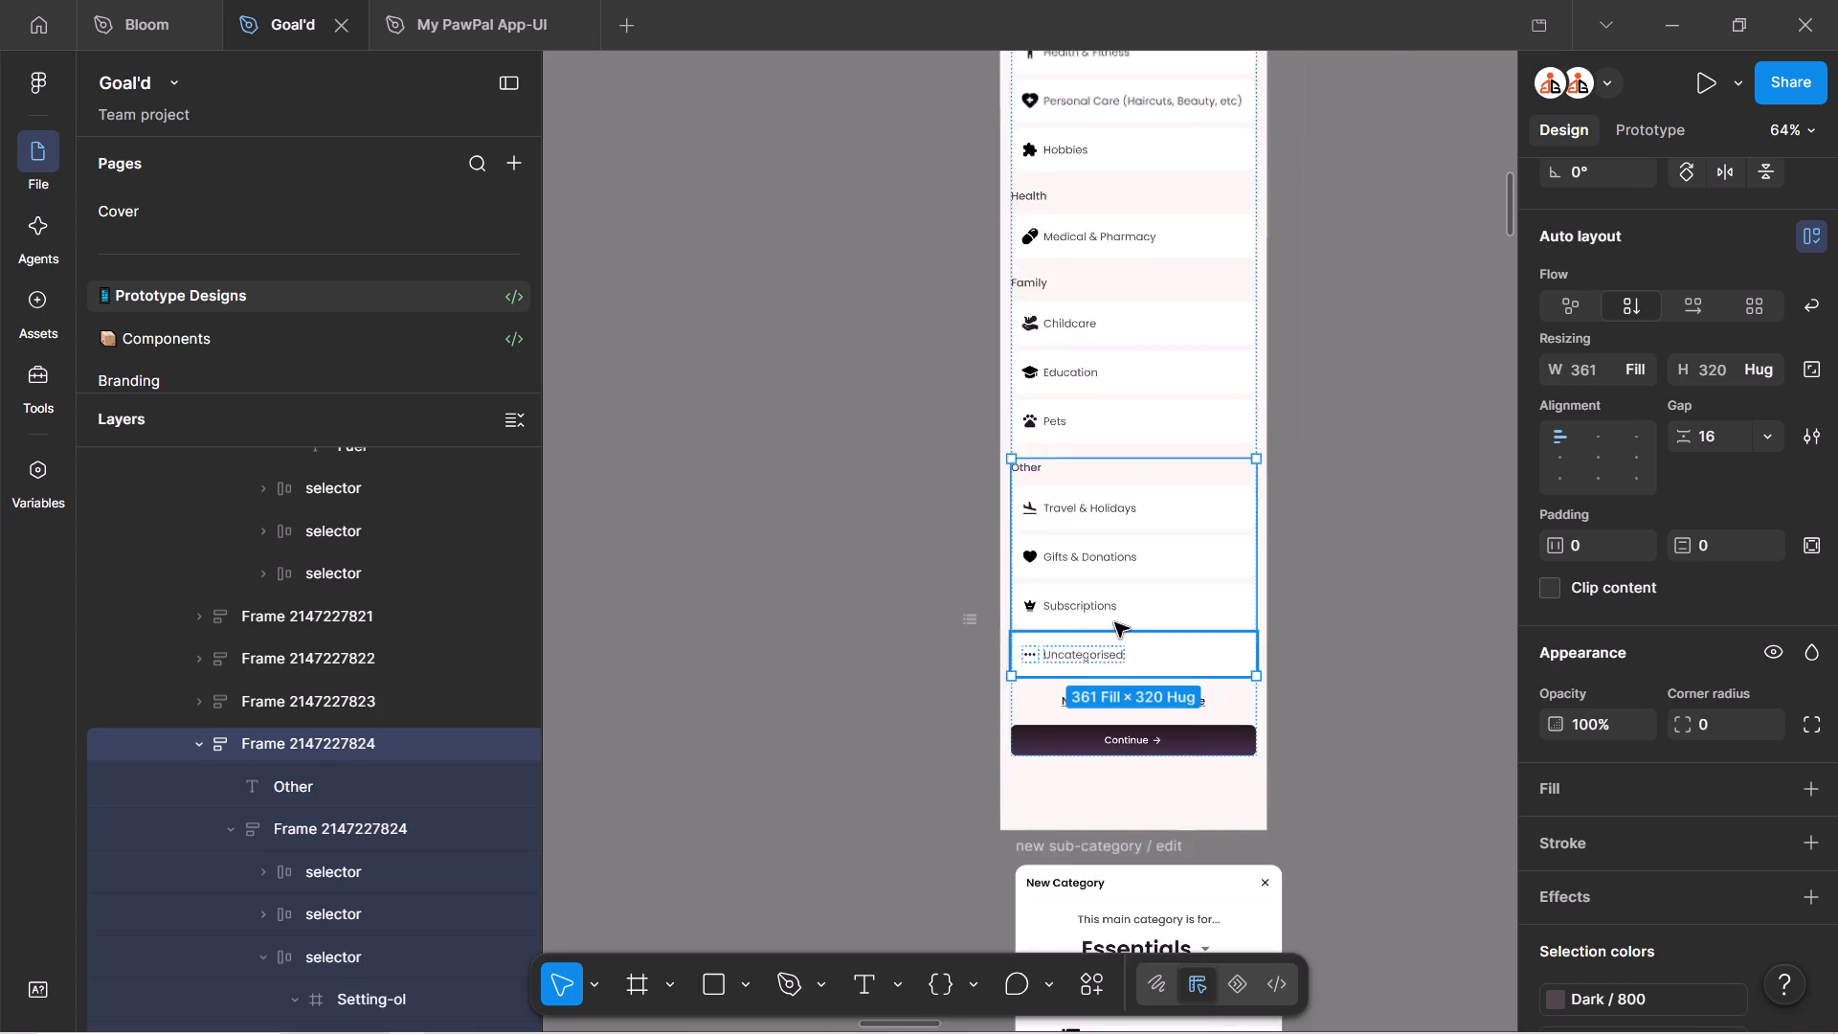
ctrl+scroll(1110, 559, up, 4)
scroll(1102, 618, up, 3)
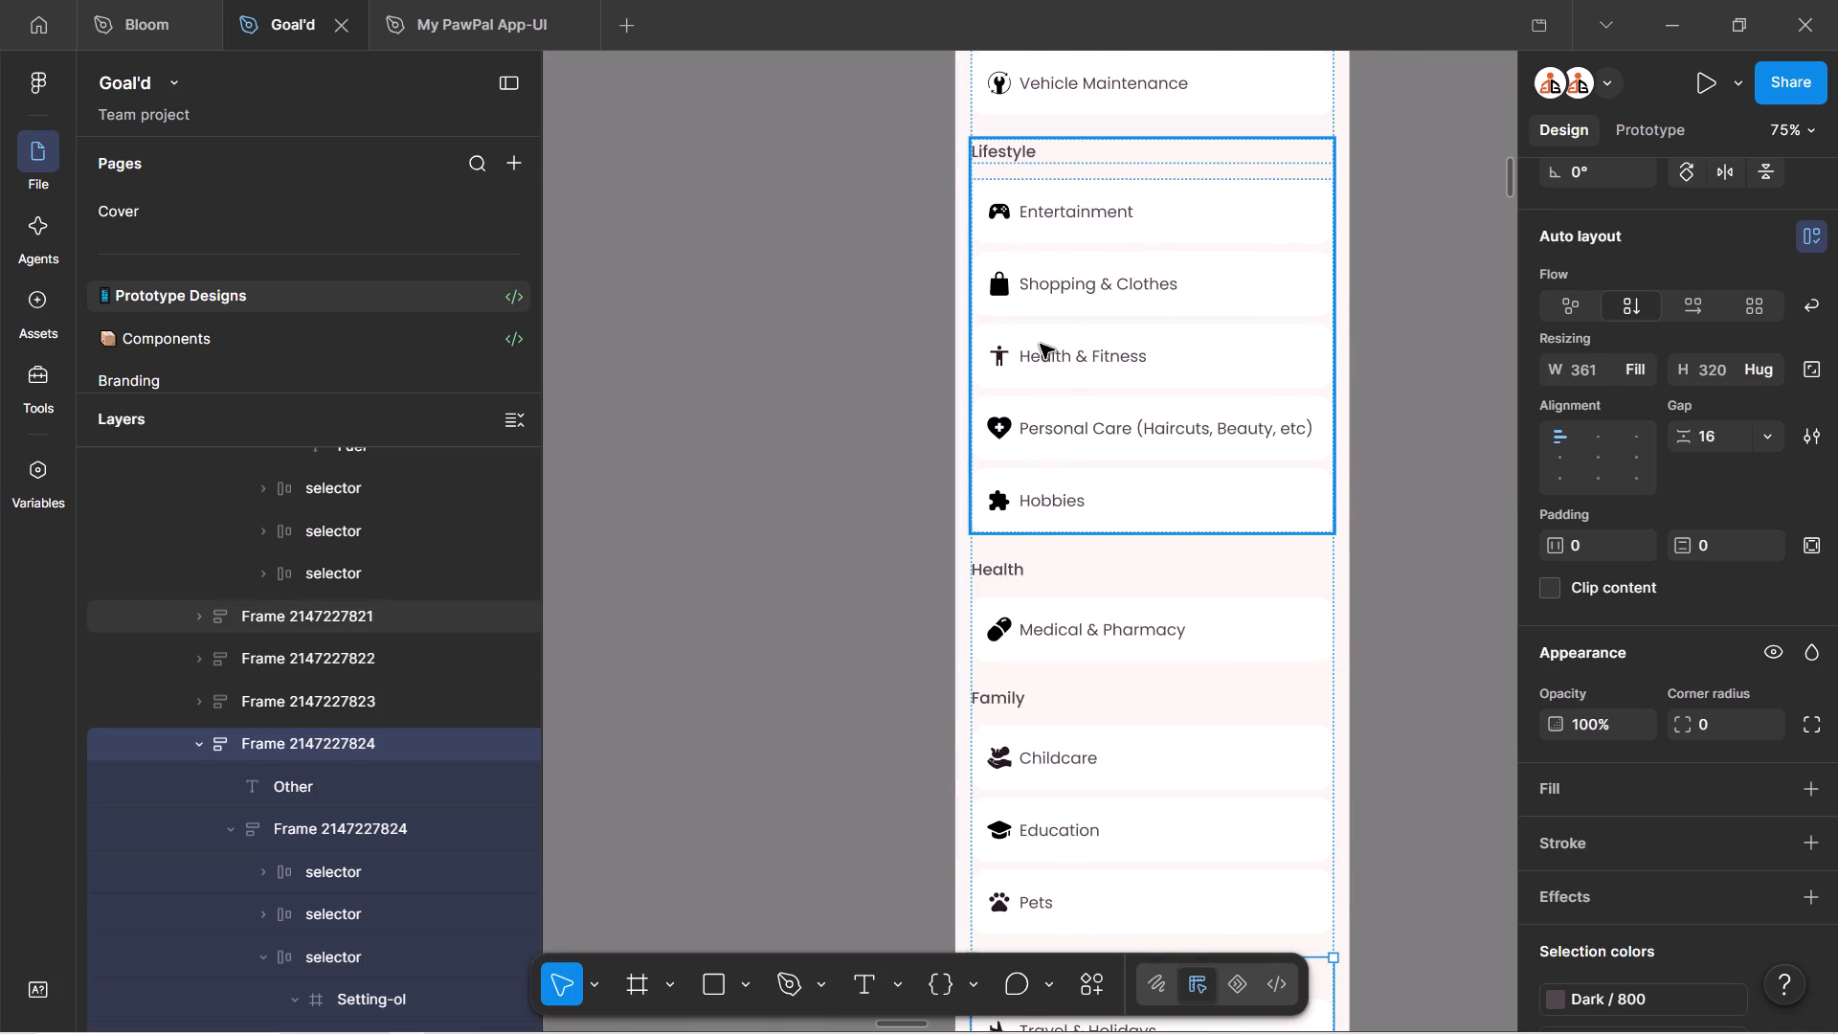
click(1074, 340)
ctrl+scroll(1188, 354, down, 3)
alt+drag(1169, 317, 735, 312)
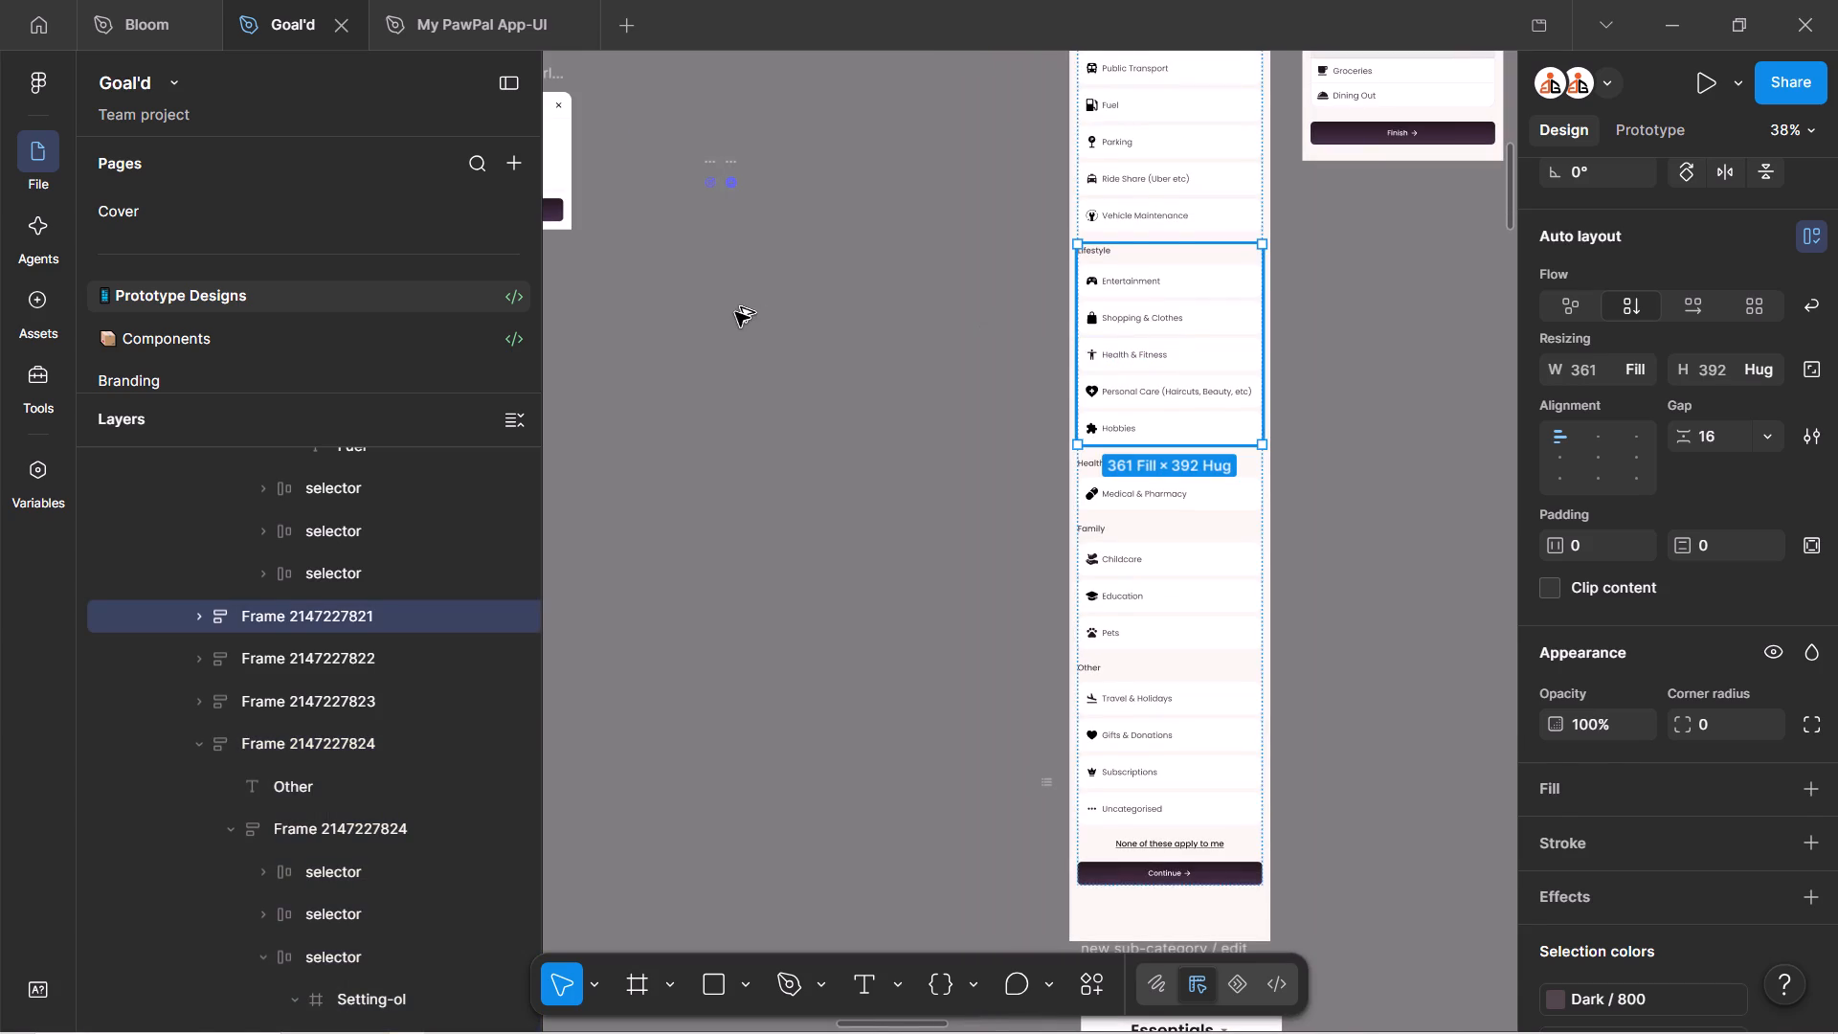
alt+drag(735, 312, 883, 354)
click(839, 585)
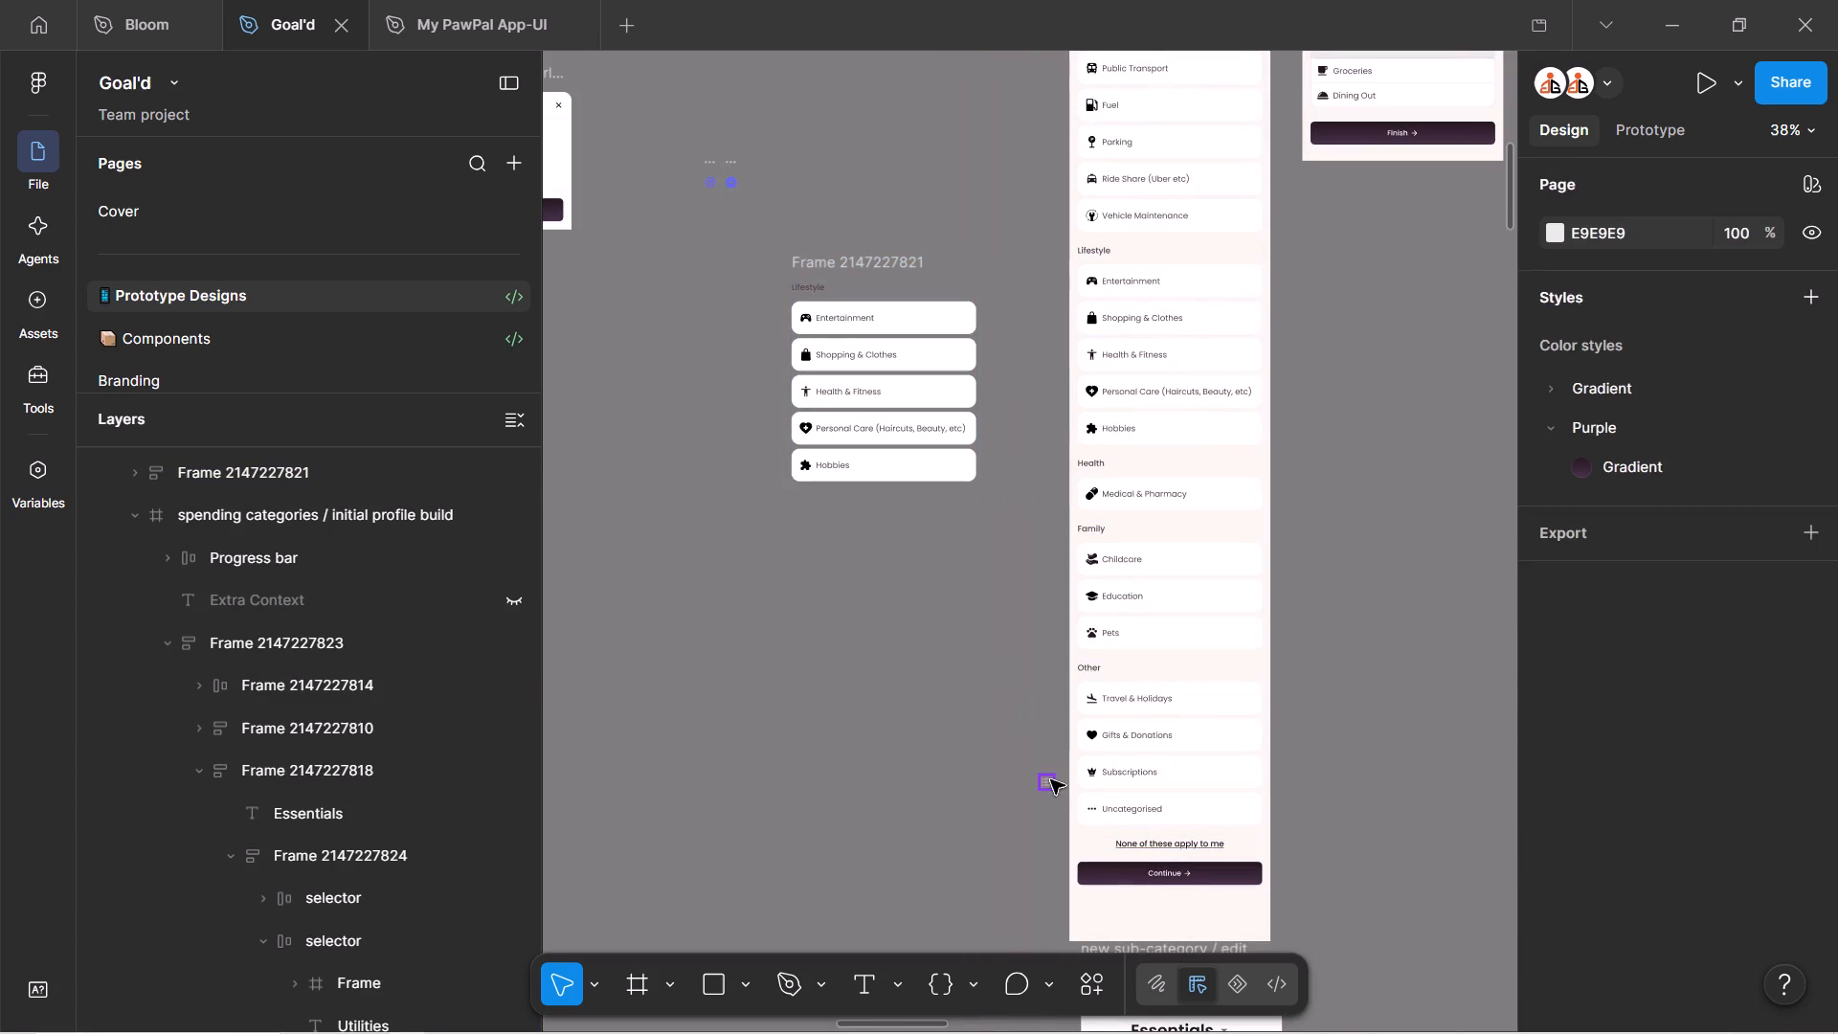
Cut the loose list icon and replace the Shopping & Clothes icon with it in the duplicated Lifestyle group.
click(1051, 785)
key(ctrl+x)
ctrl+scroll(783, 335, up, 12)
ctrl+click(837, 378)
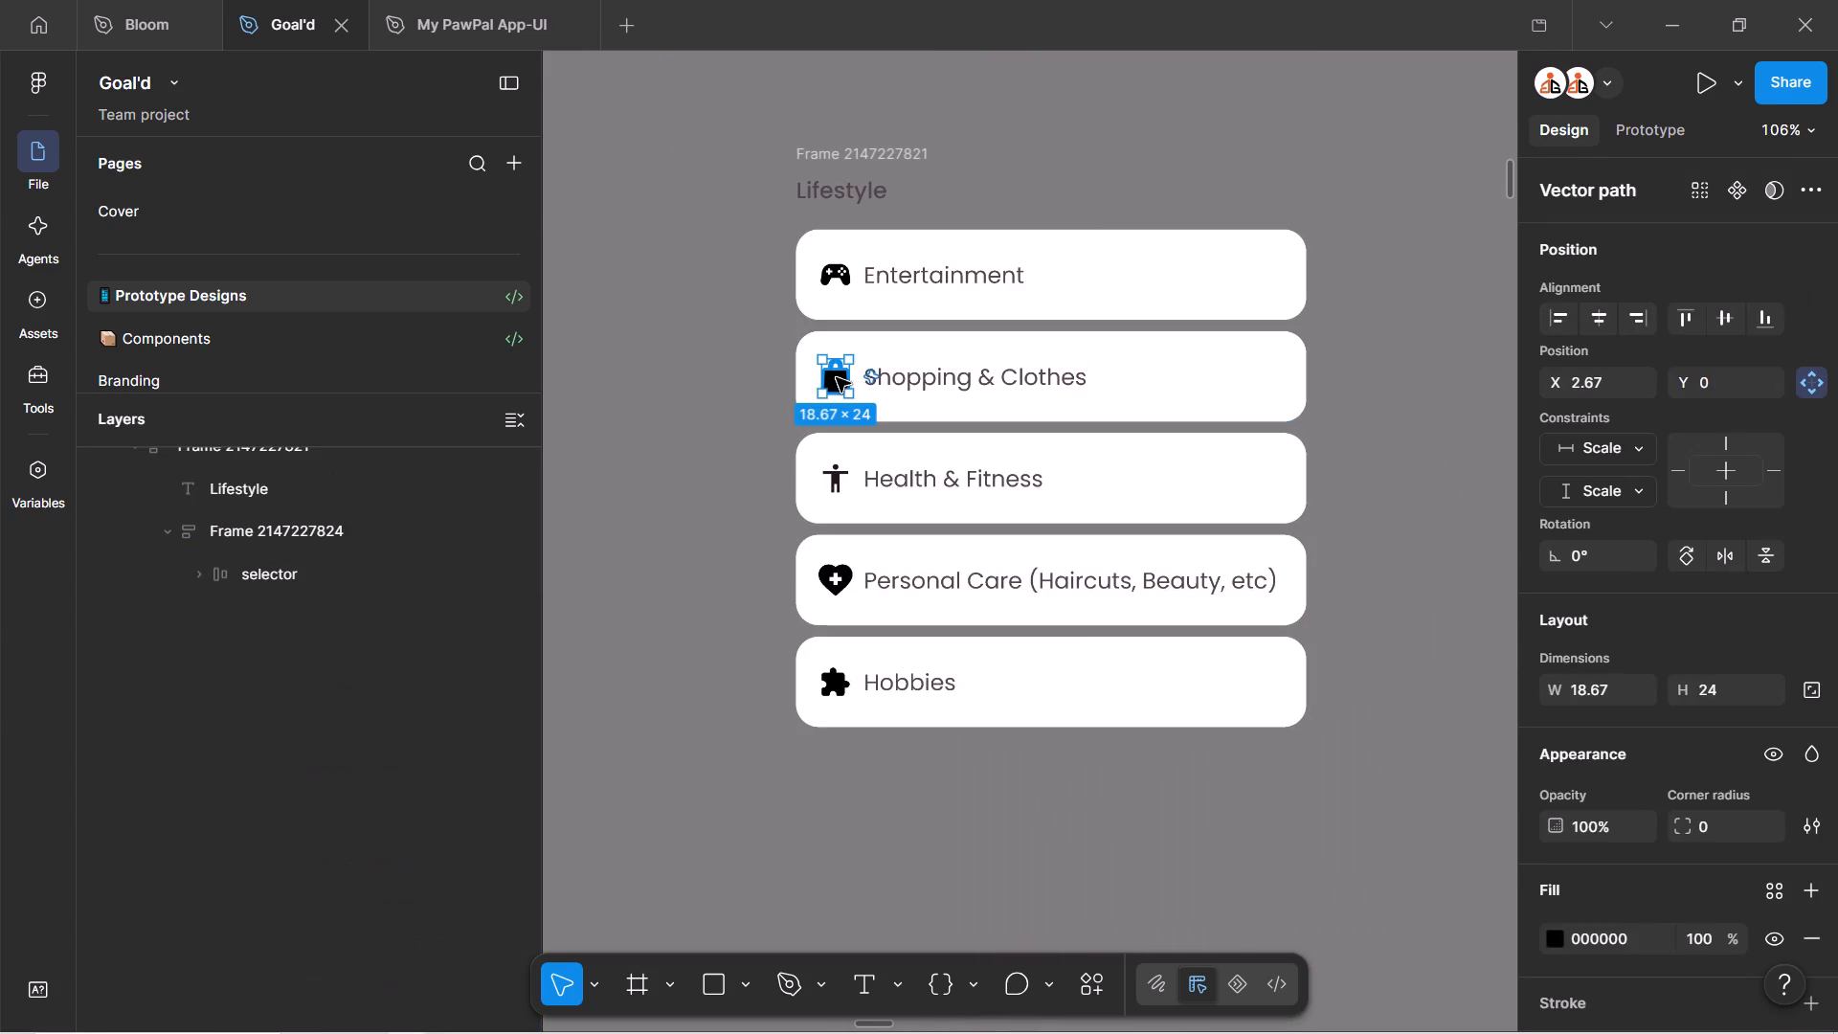
key(shift+Return)
key(shift+Return)
key(ctrl+shift+r)
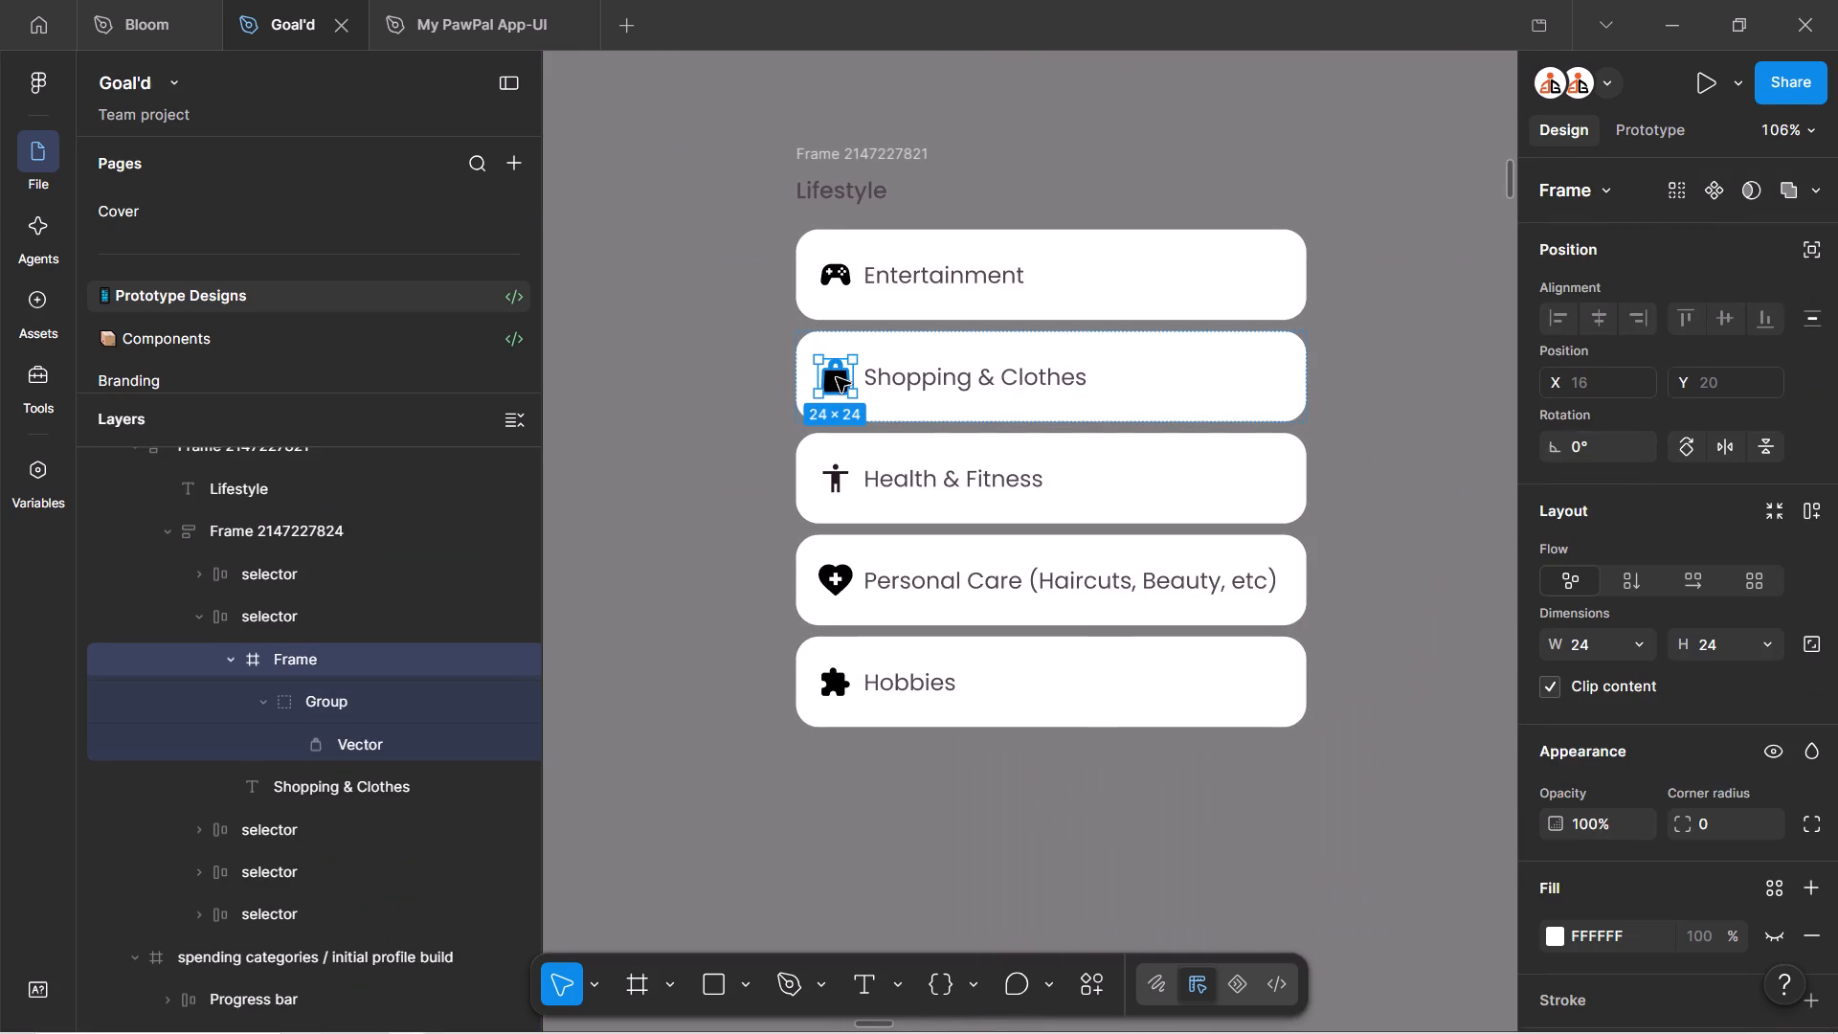
click(712, 427)
ctrl+scroll(681, 461, down, 2)
ctrl+scroll(695, 337, up, 2)
Copy the list icon from Shopping & Clothes and replace the Personal Care icon with it.
double_click(824, 463)
triple_click(830, 447)
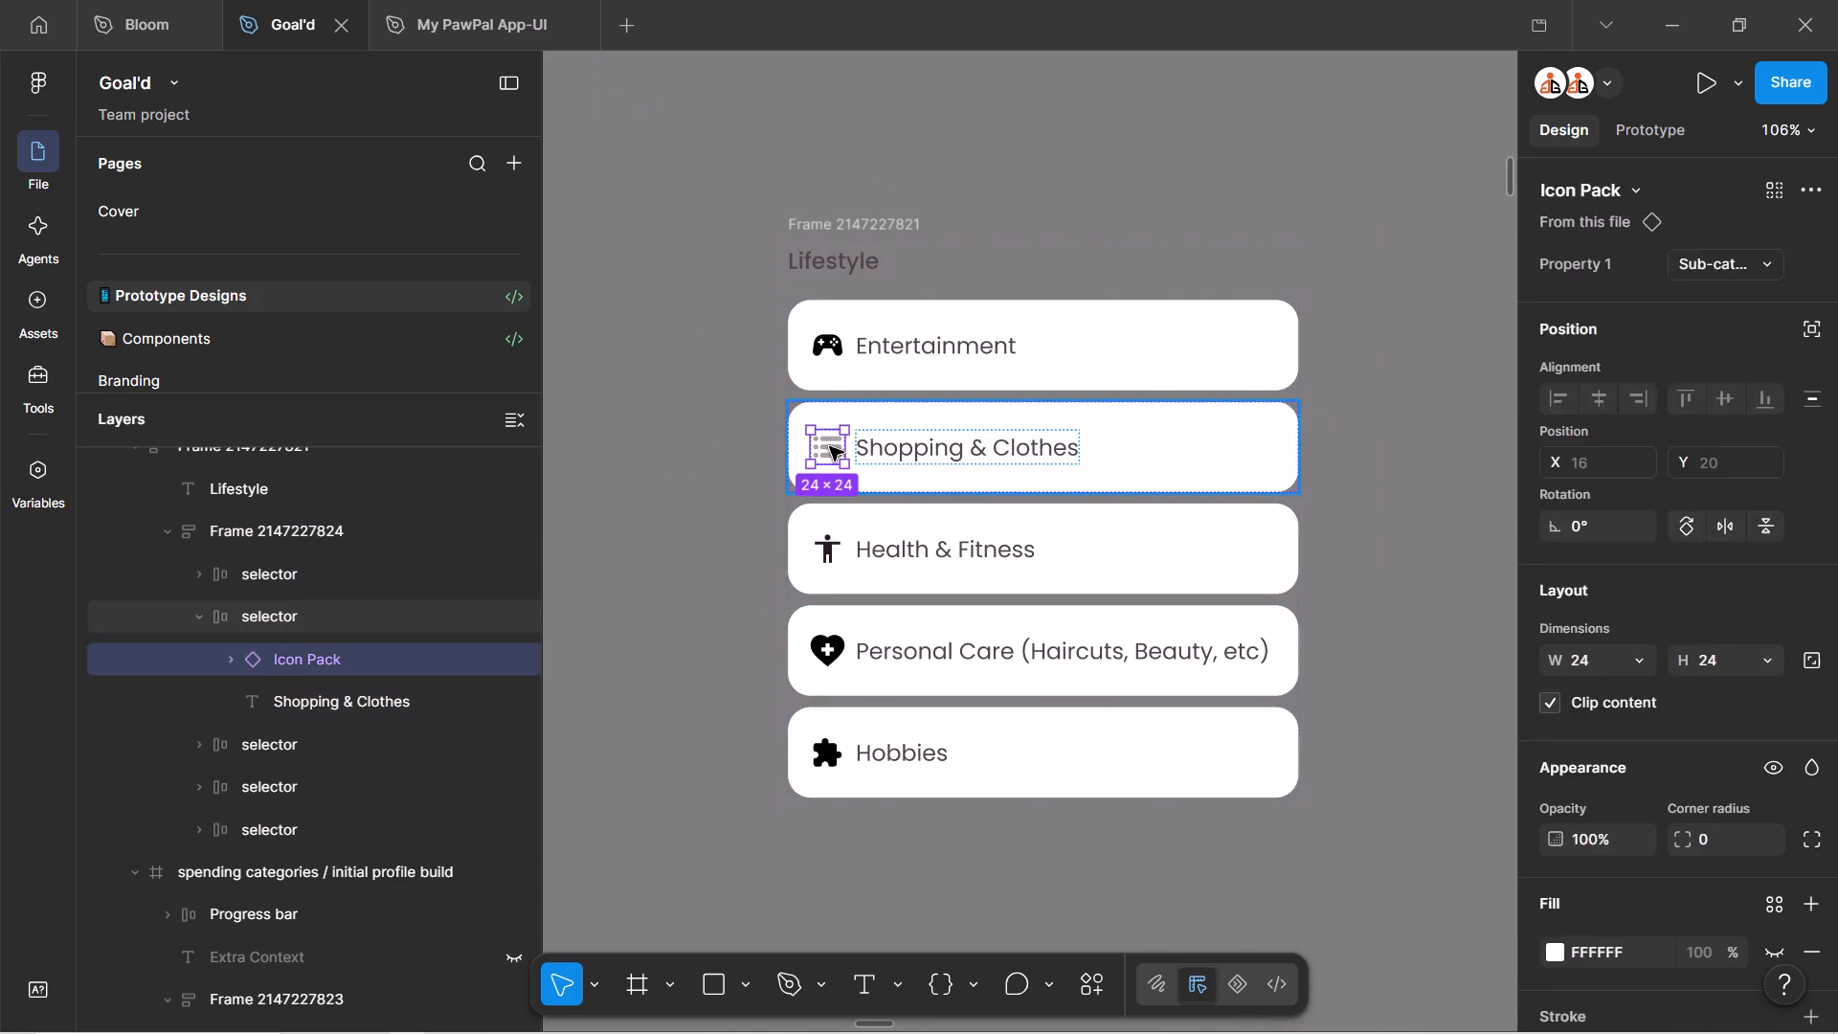
key(shift+Return)
key(ctrl+c)
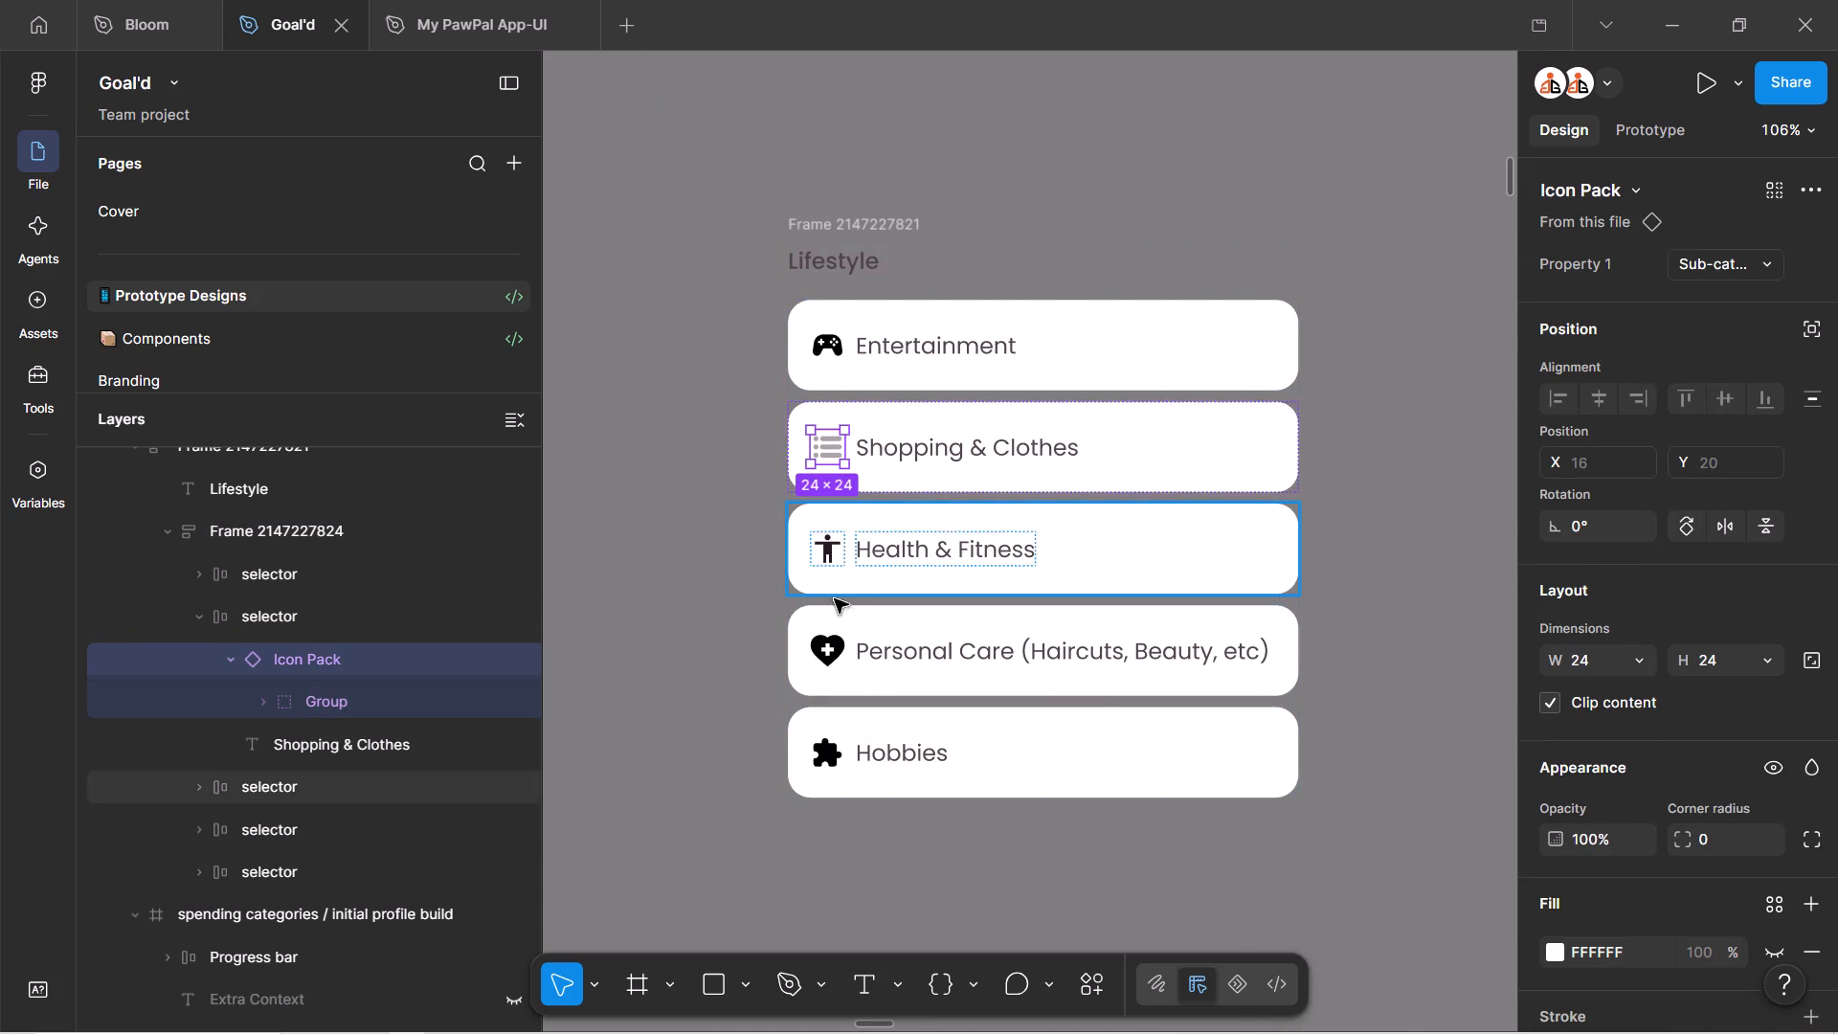
double_click(813, 648)
click(827, 649)
key(ctrl+shift+r)
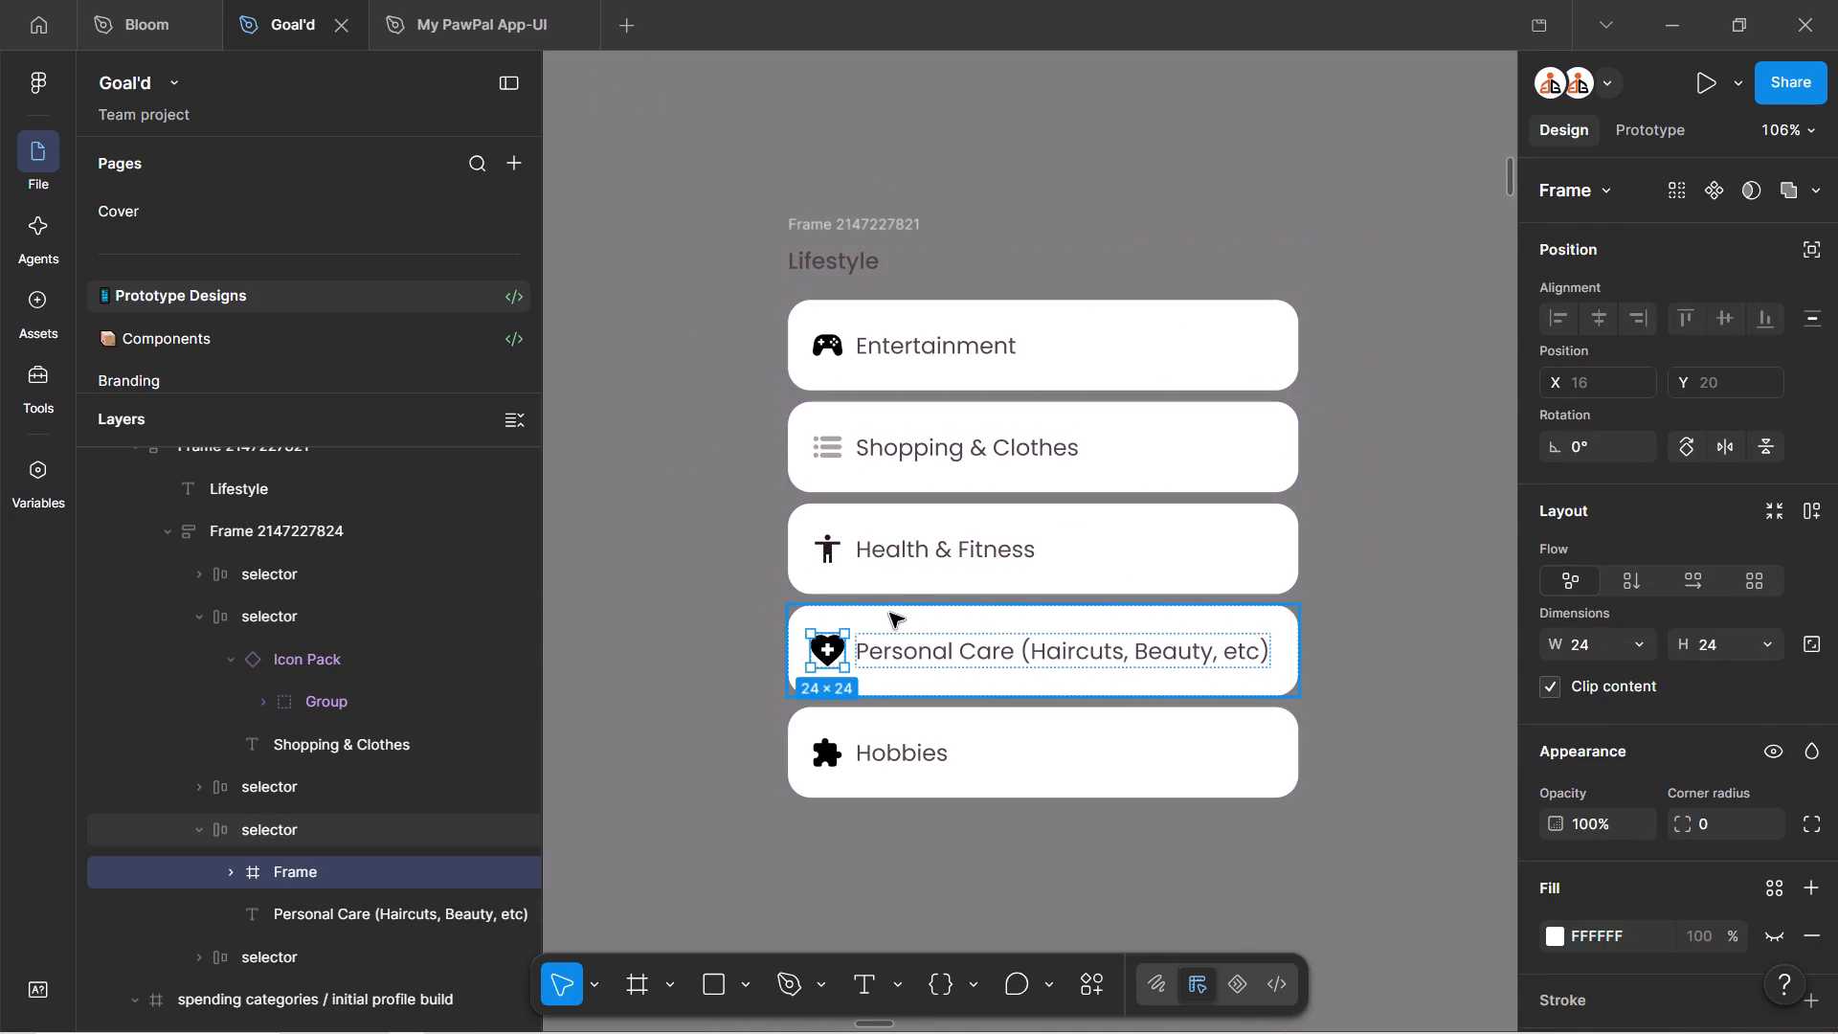
click(674, 636)
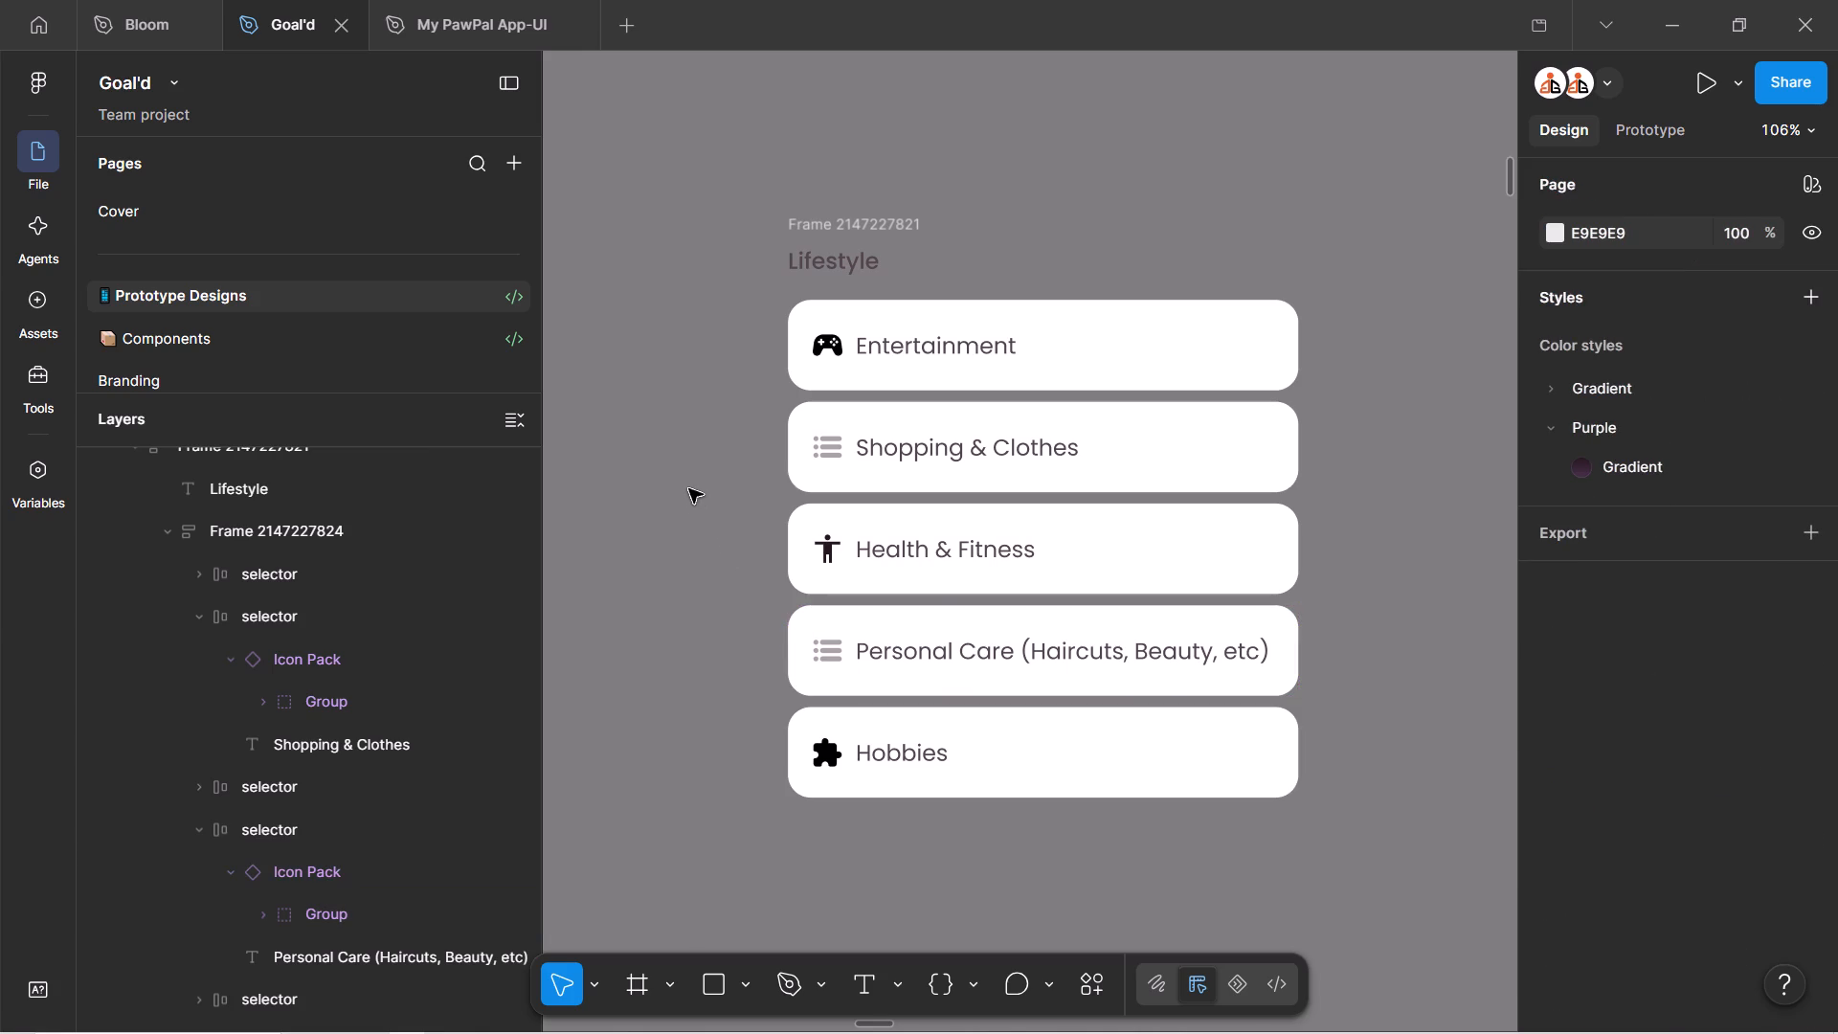
Recolour the Shopping & Clothes list icon with the library style Dark / 200.
click(830, 224)
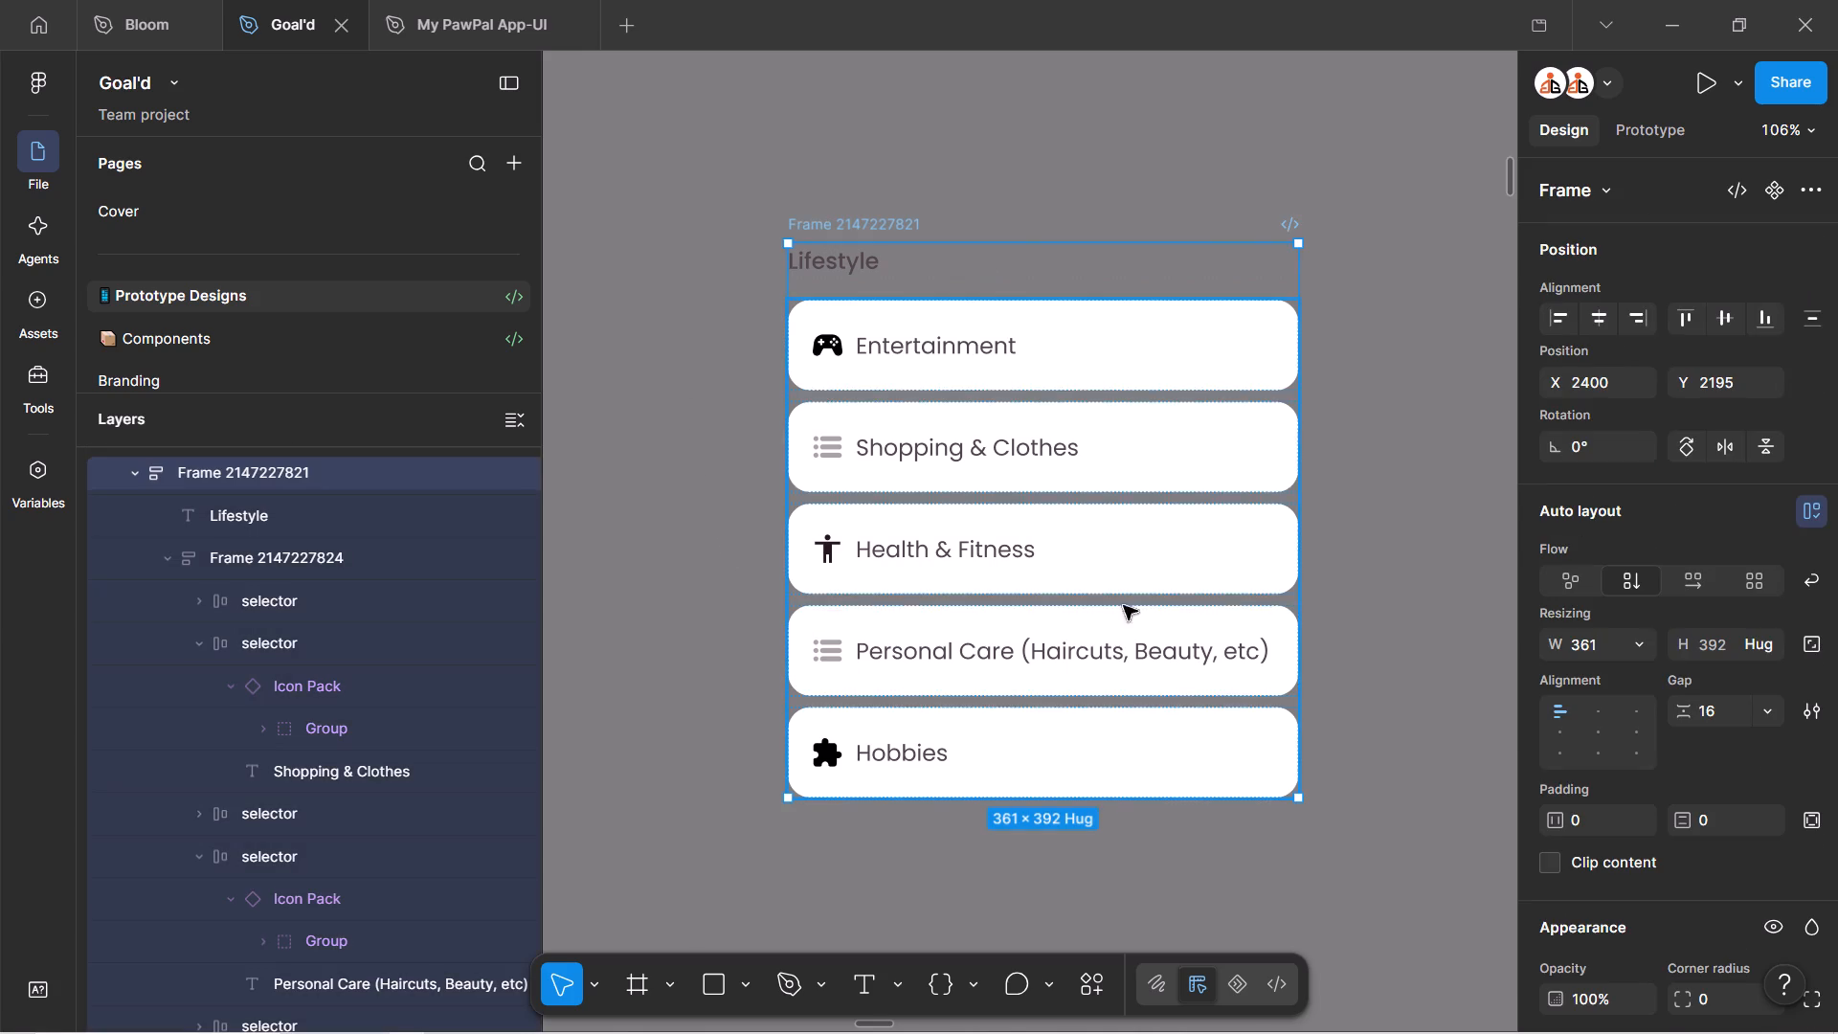
double_click(821, 439)
double_click(821, 439)
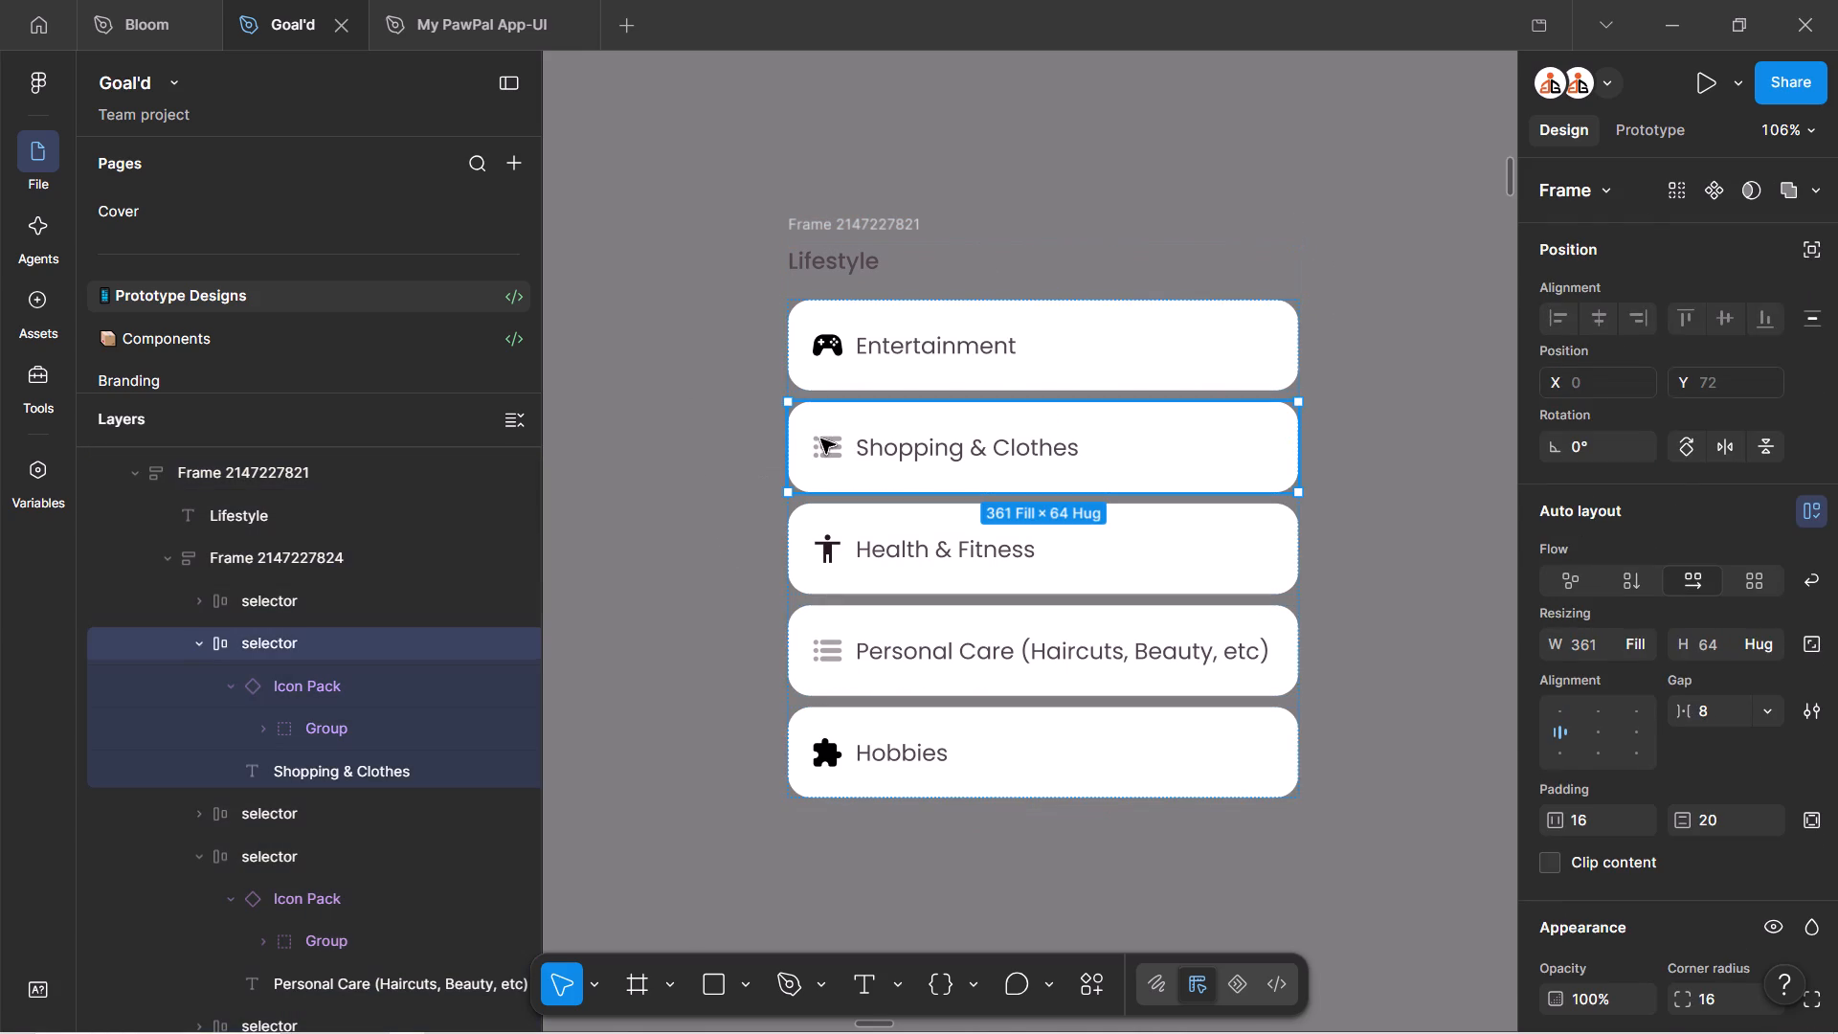
scroll(1566, 940, down, 3)
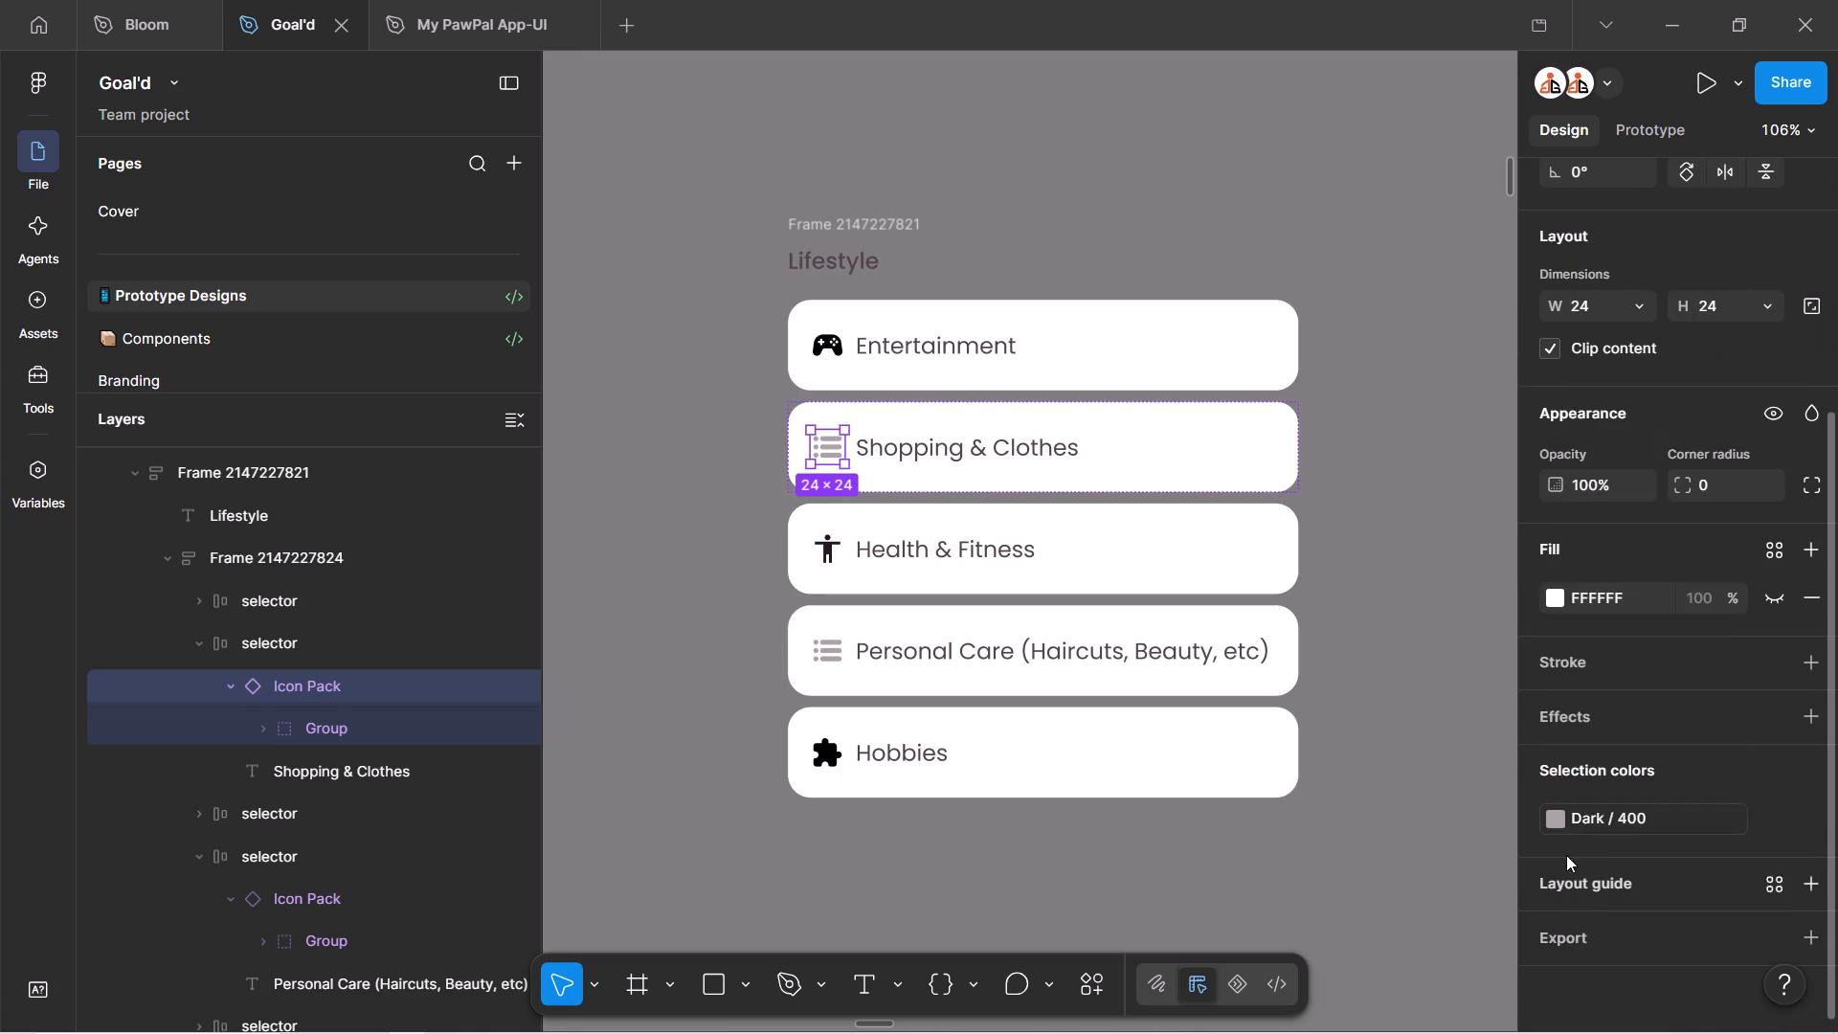
click(1551, 815)
click(1338, 861)
click(1138, 865)
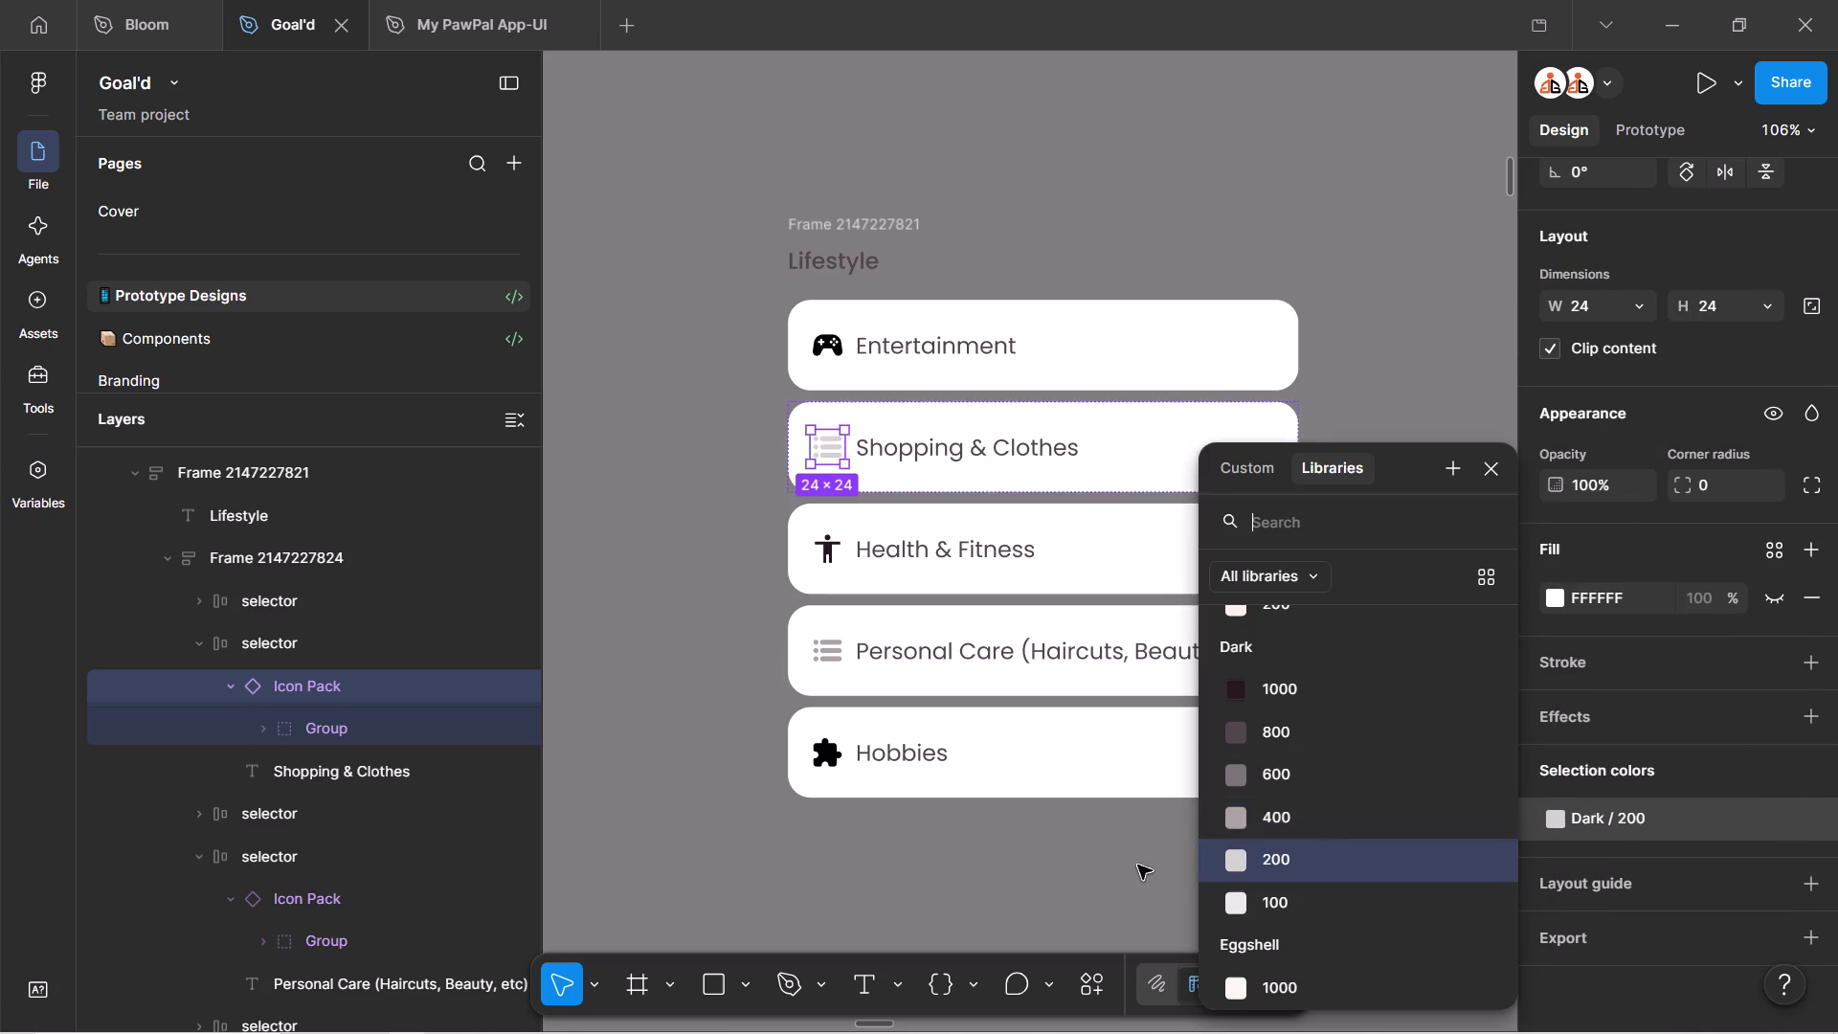
Recolour the Personal Care list icon with the library style Dark / 200.
triple_click(832, 664)
click(831, 662)
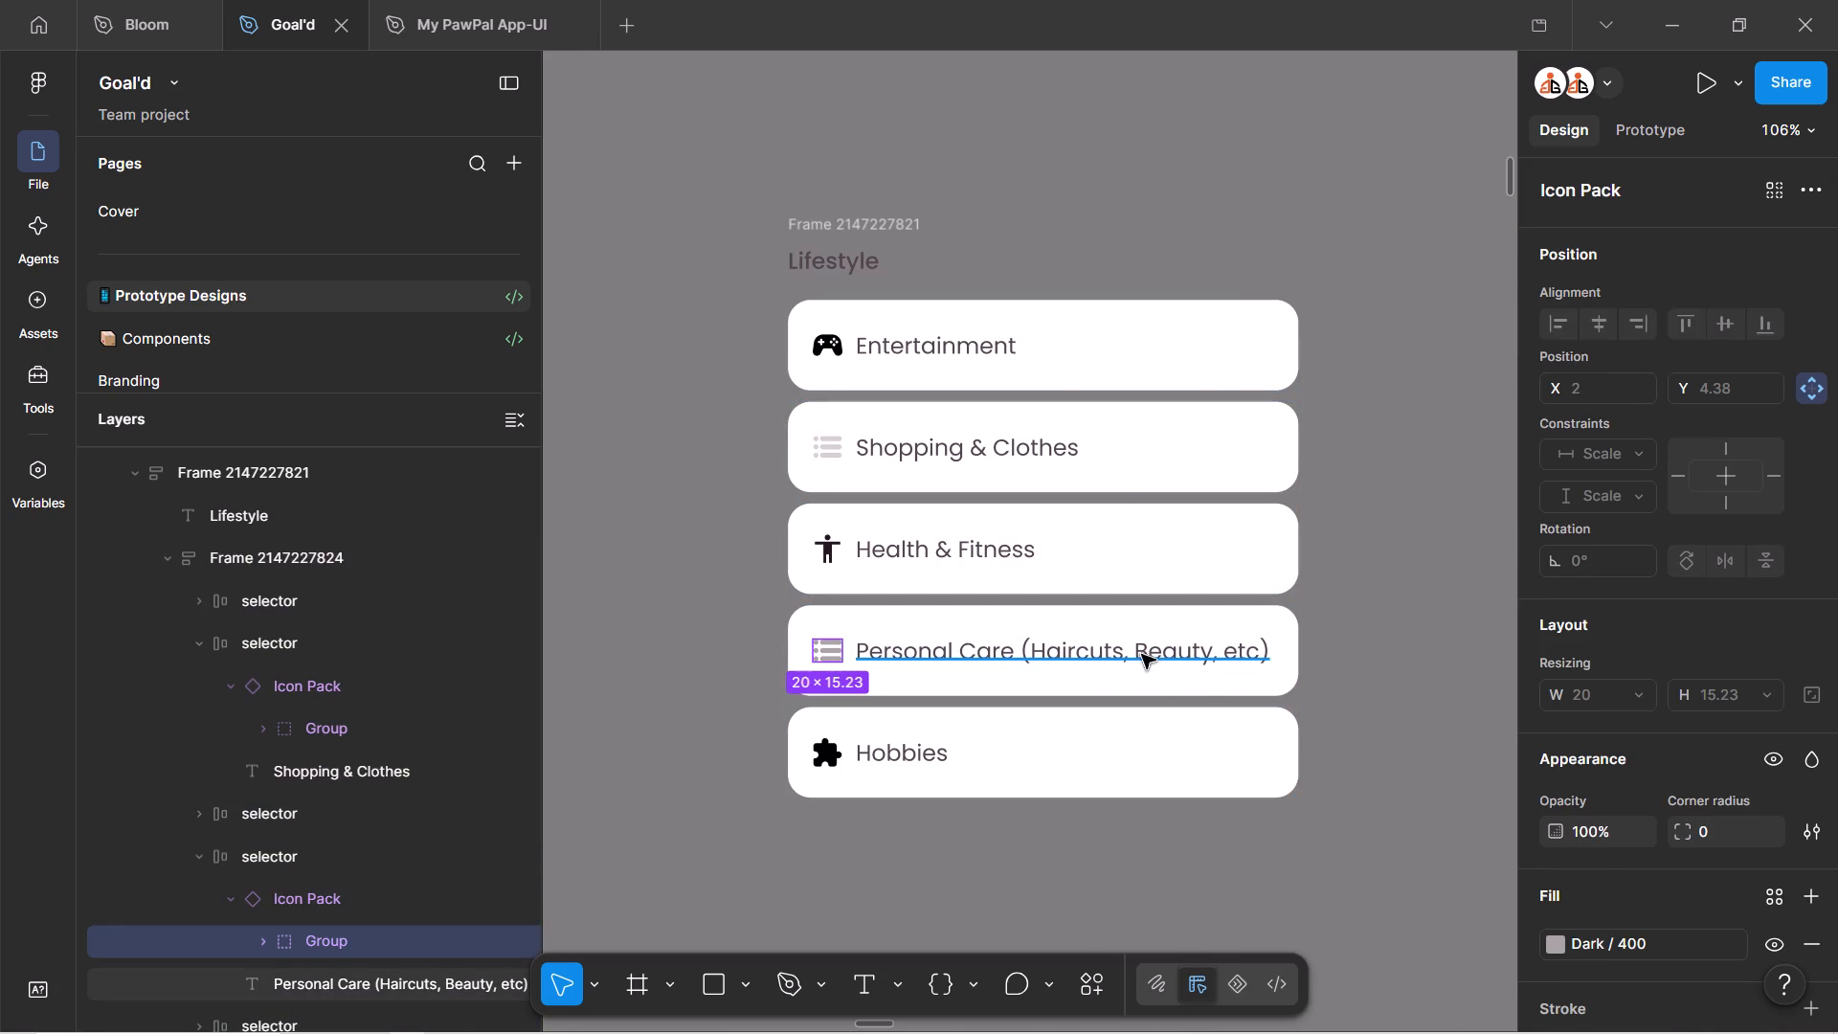
key(shift+braceright)
key(shift+Return)
click(1077, 859)
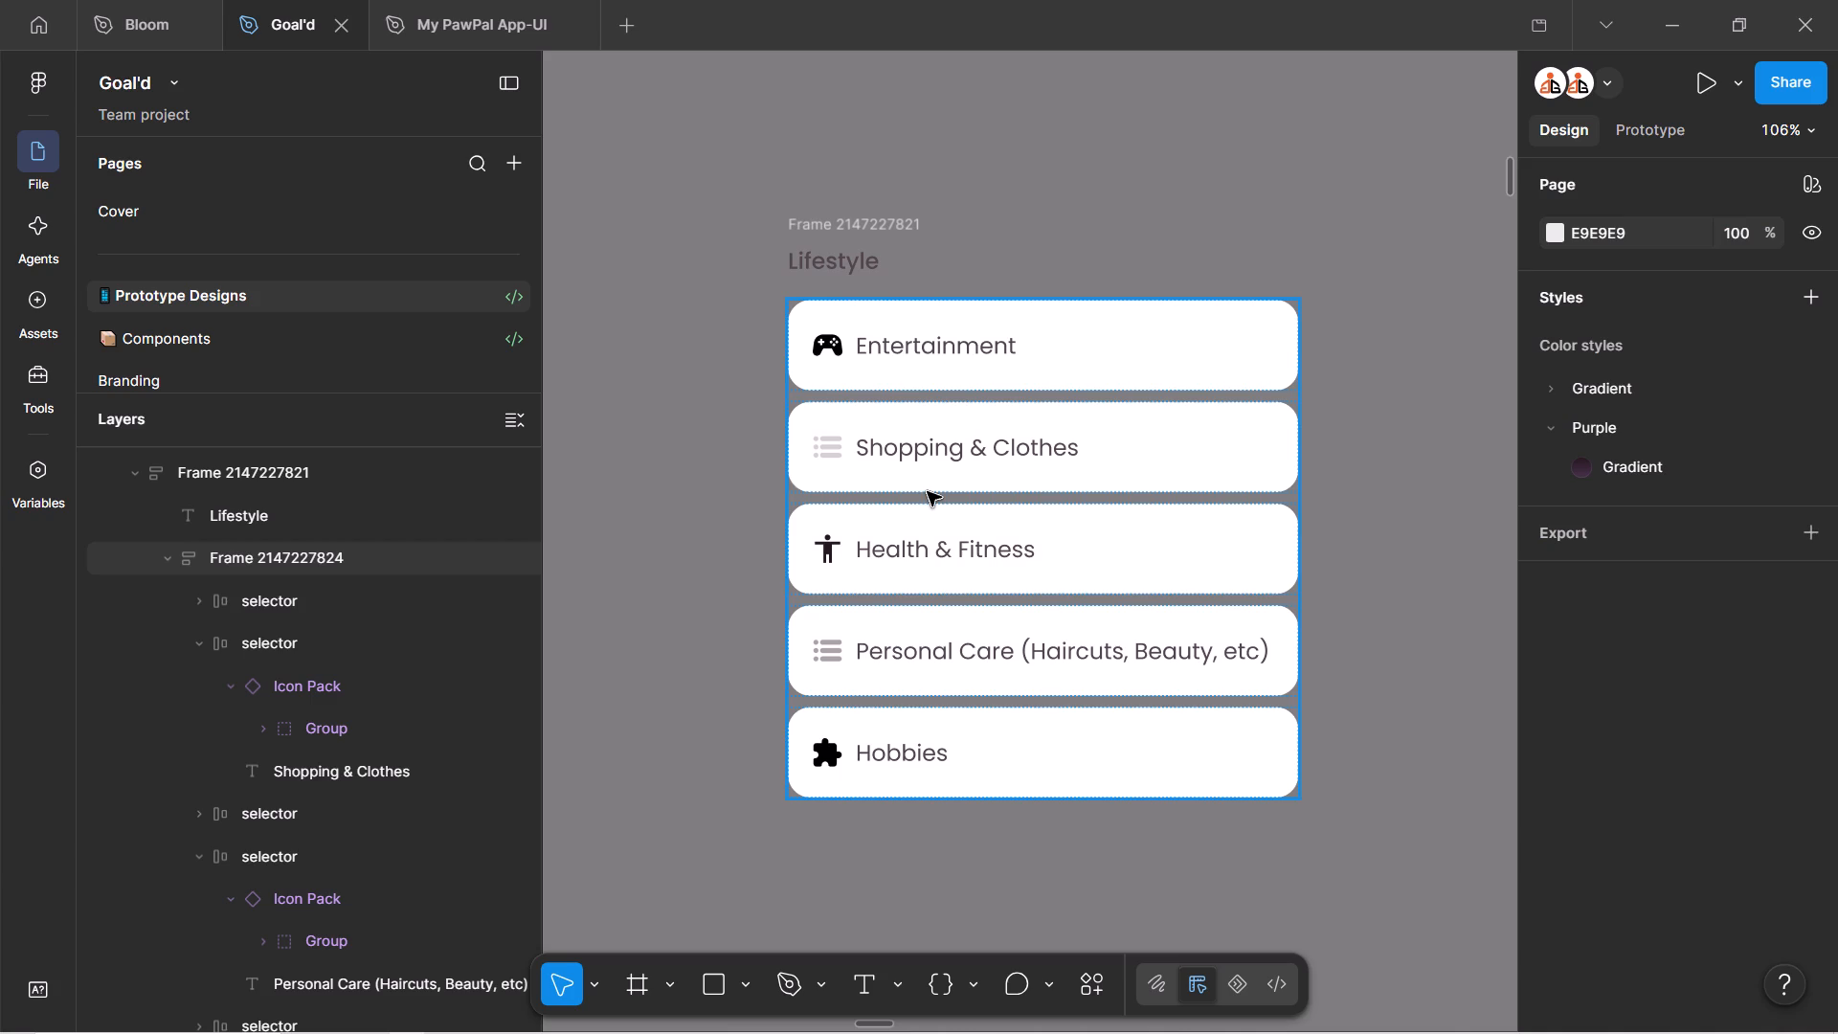
triple_click(831, 646)
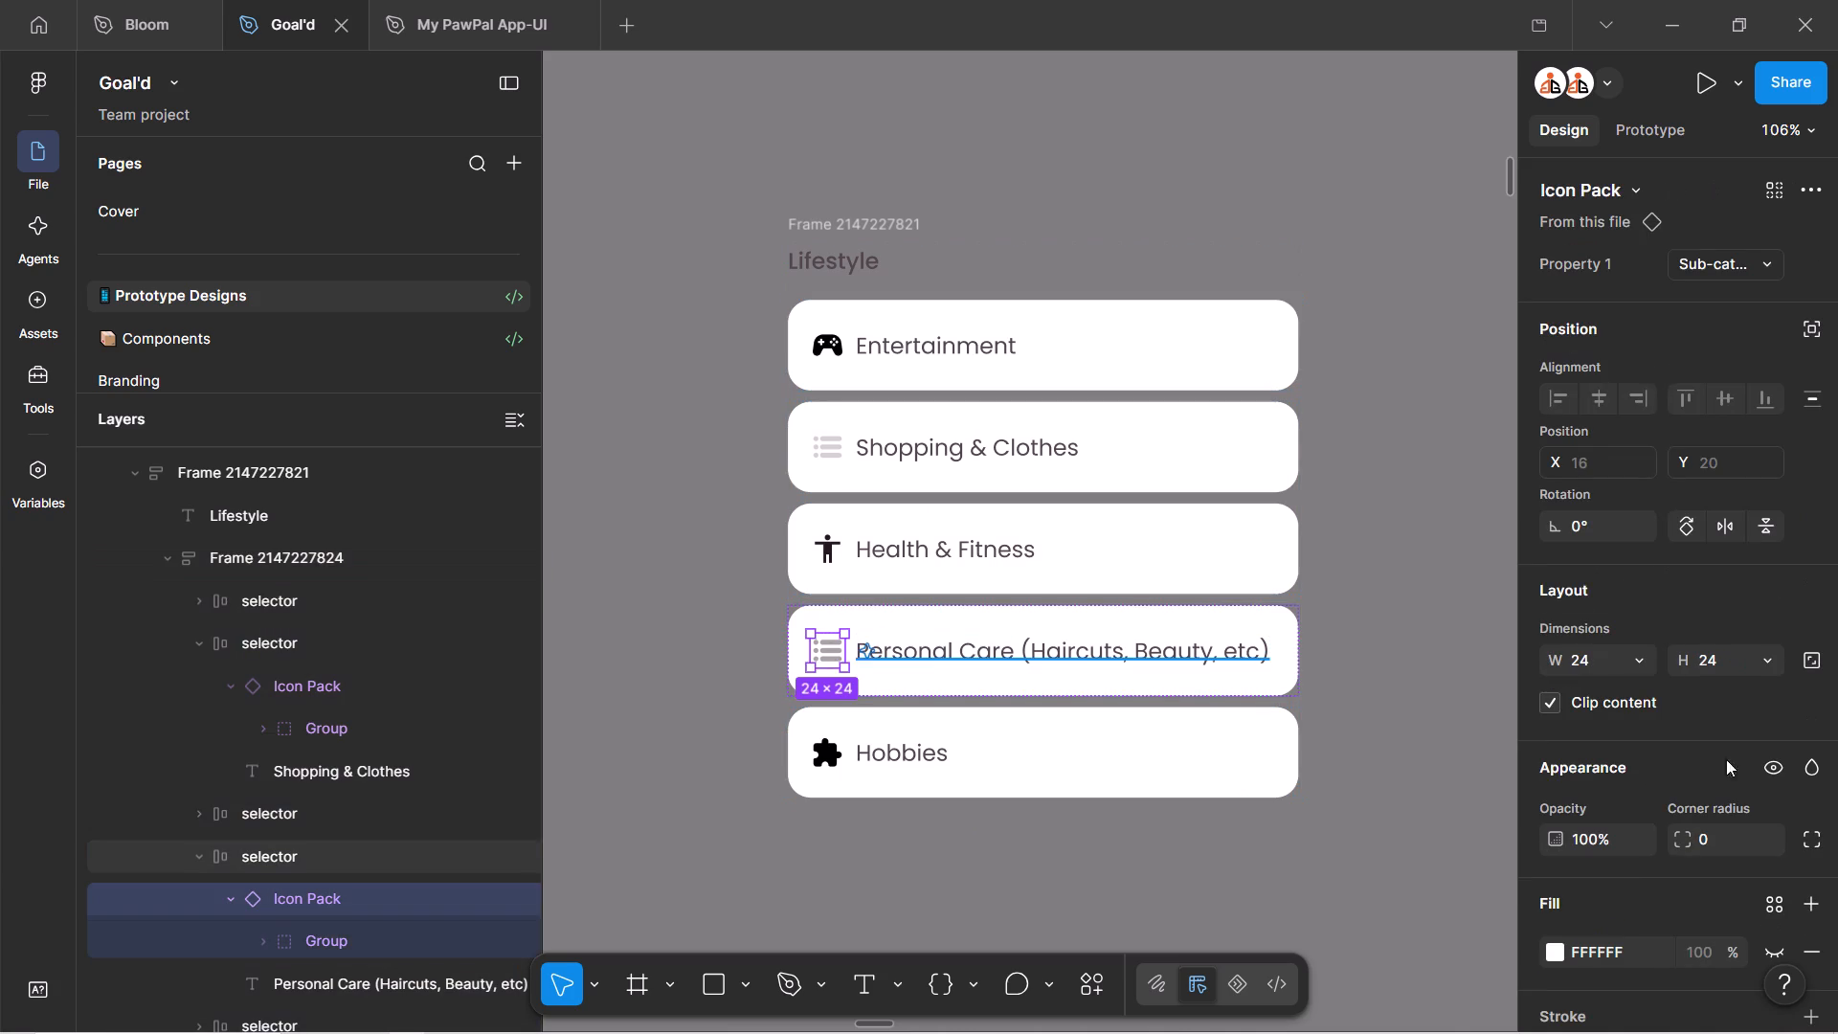
scroll(1584, 898, down, 2)
click(1558, 892)
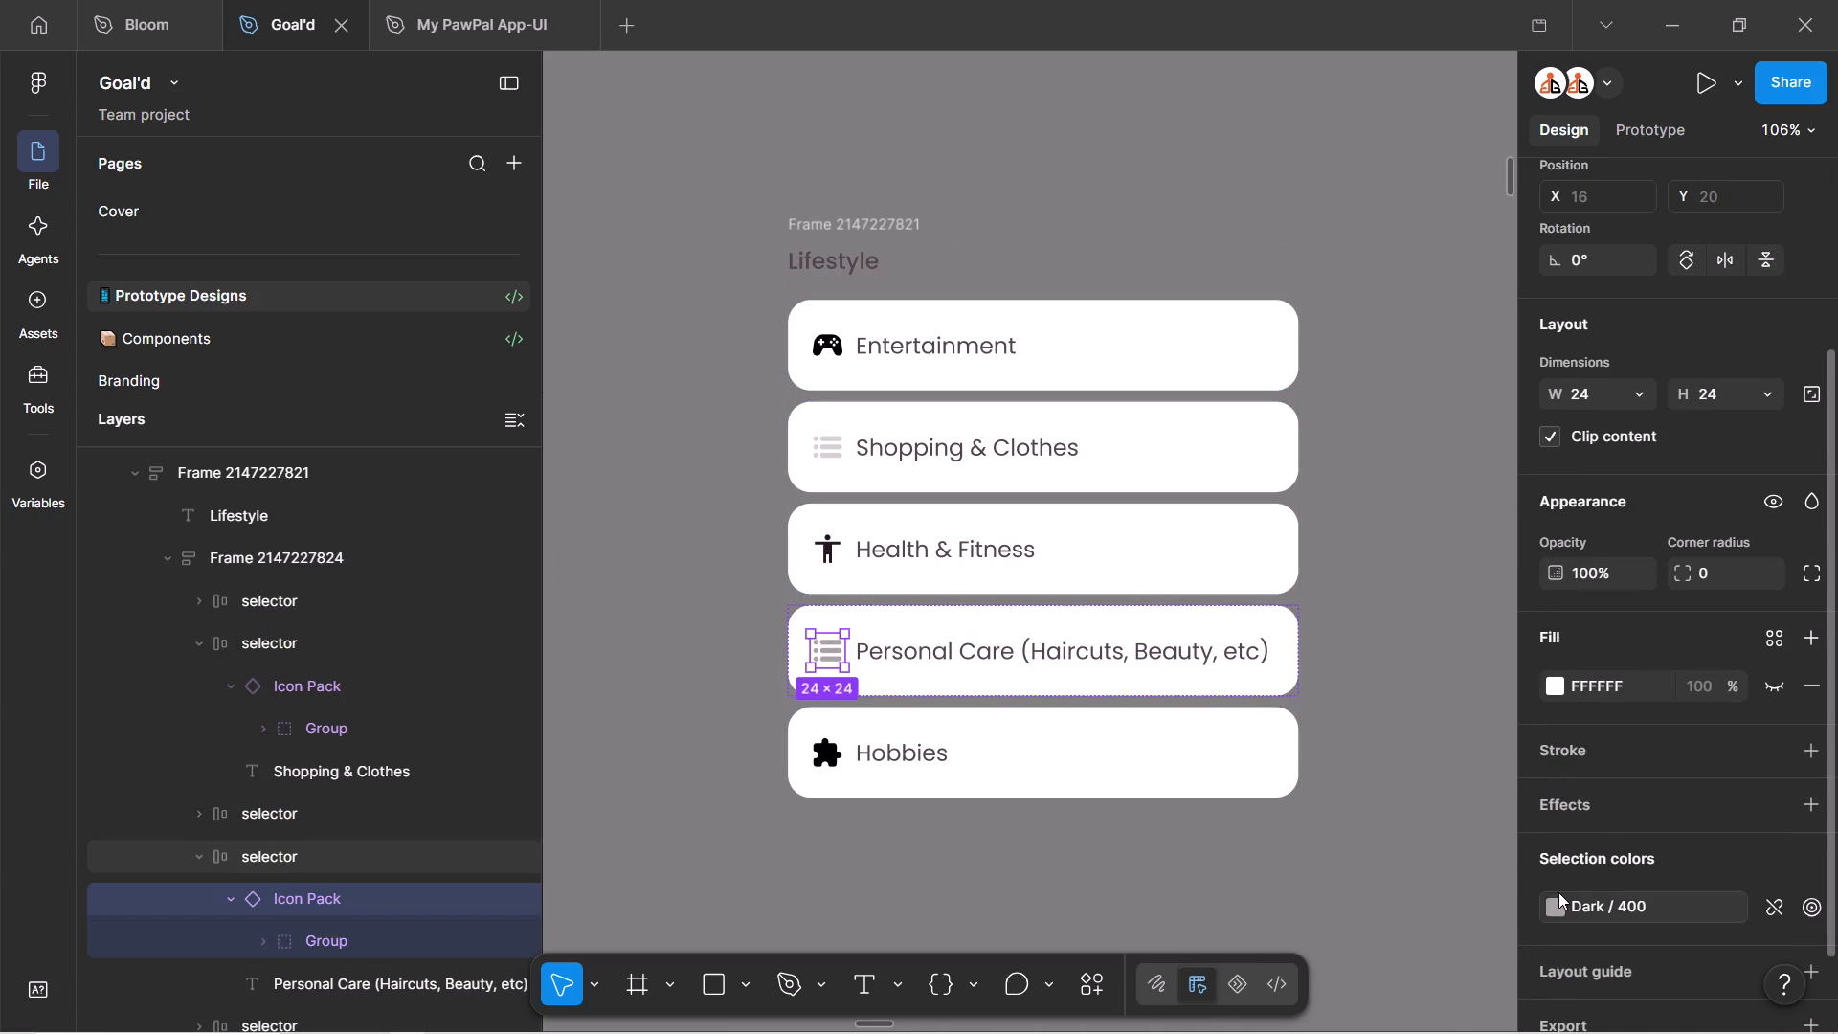
click(1301, 862)
click(1004, 809)
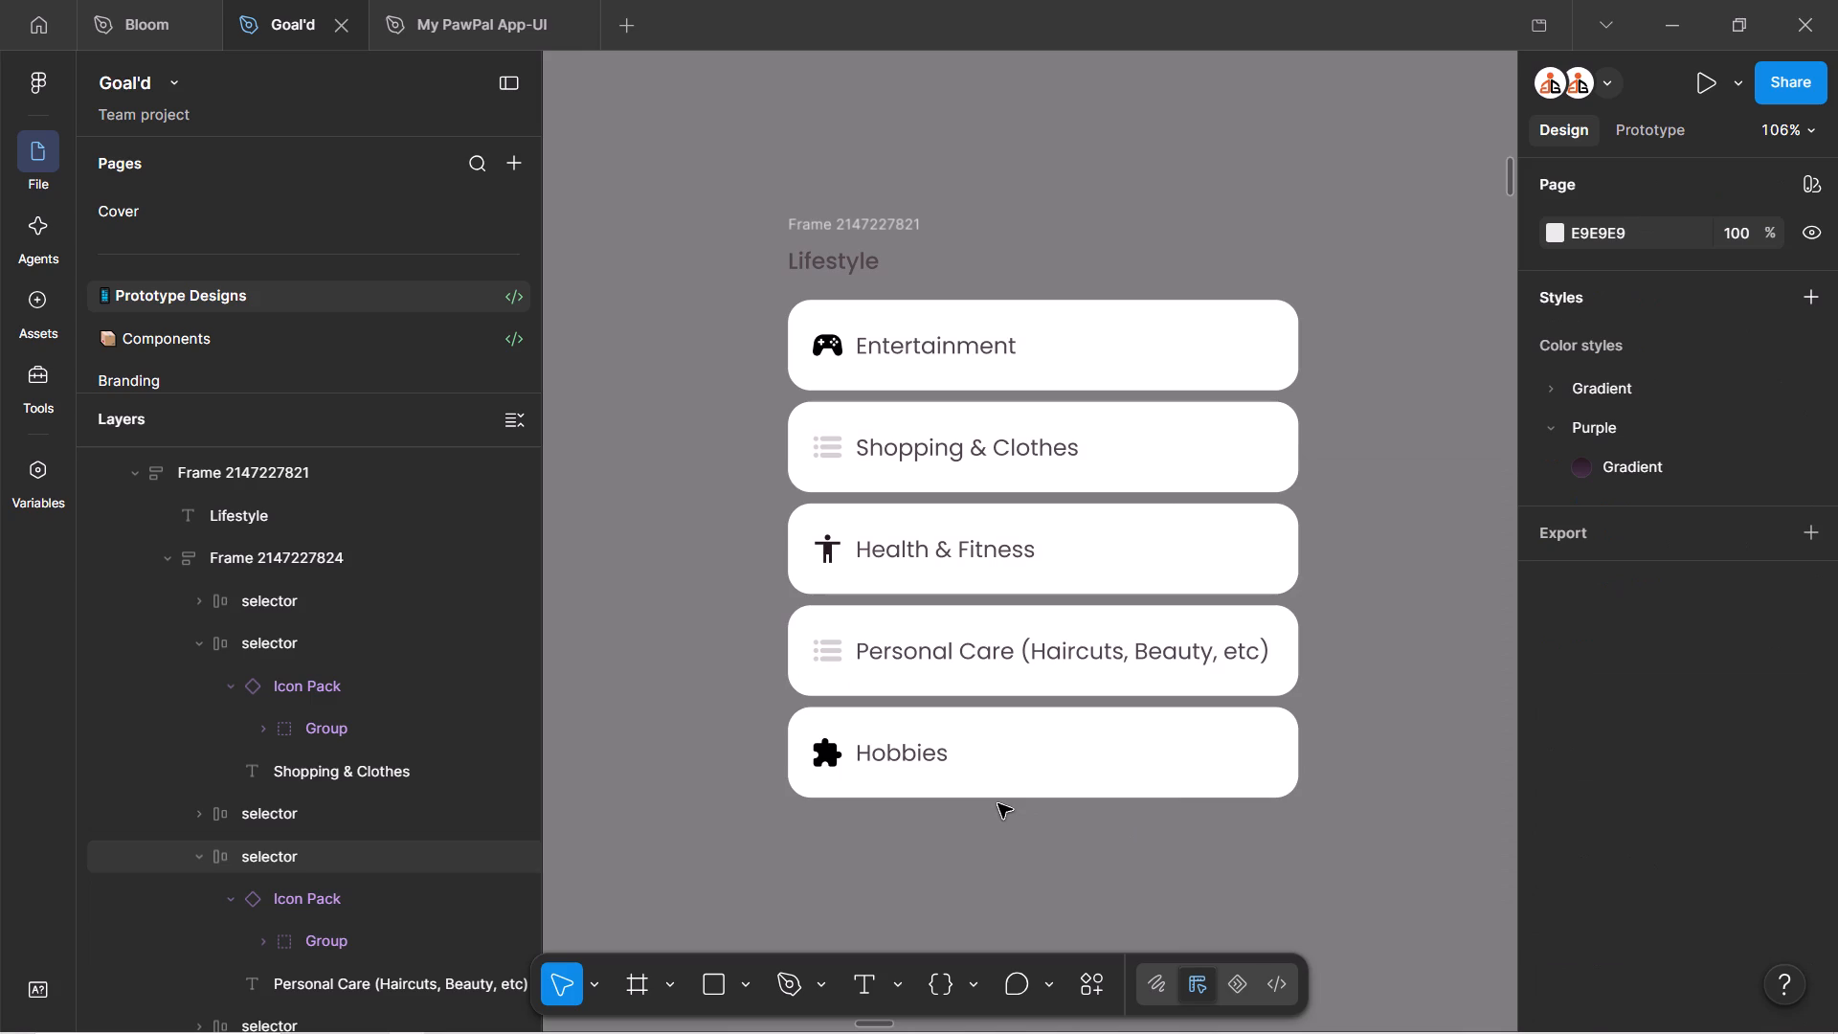
Switch to Chrome, open Flaticon in a new tab and search its icons for "placeholder".
key(alt+Tab)
click(617, 0)
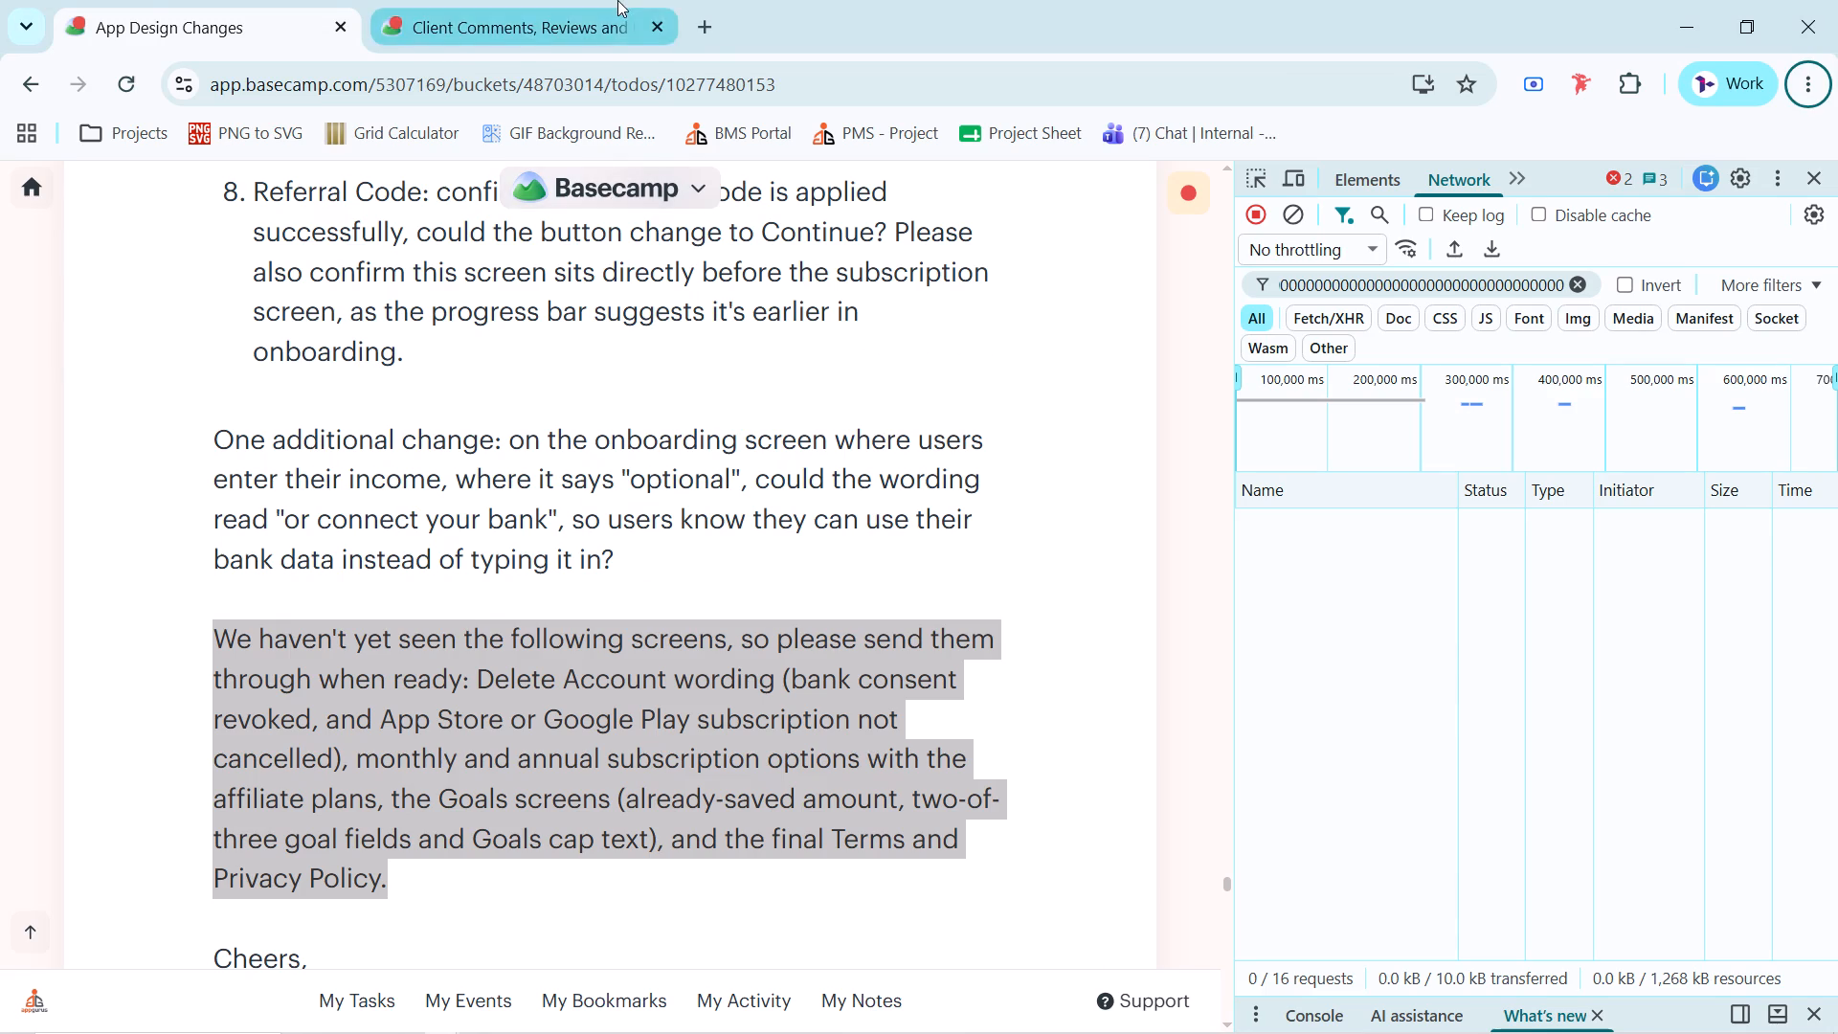
click(713, 15)
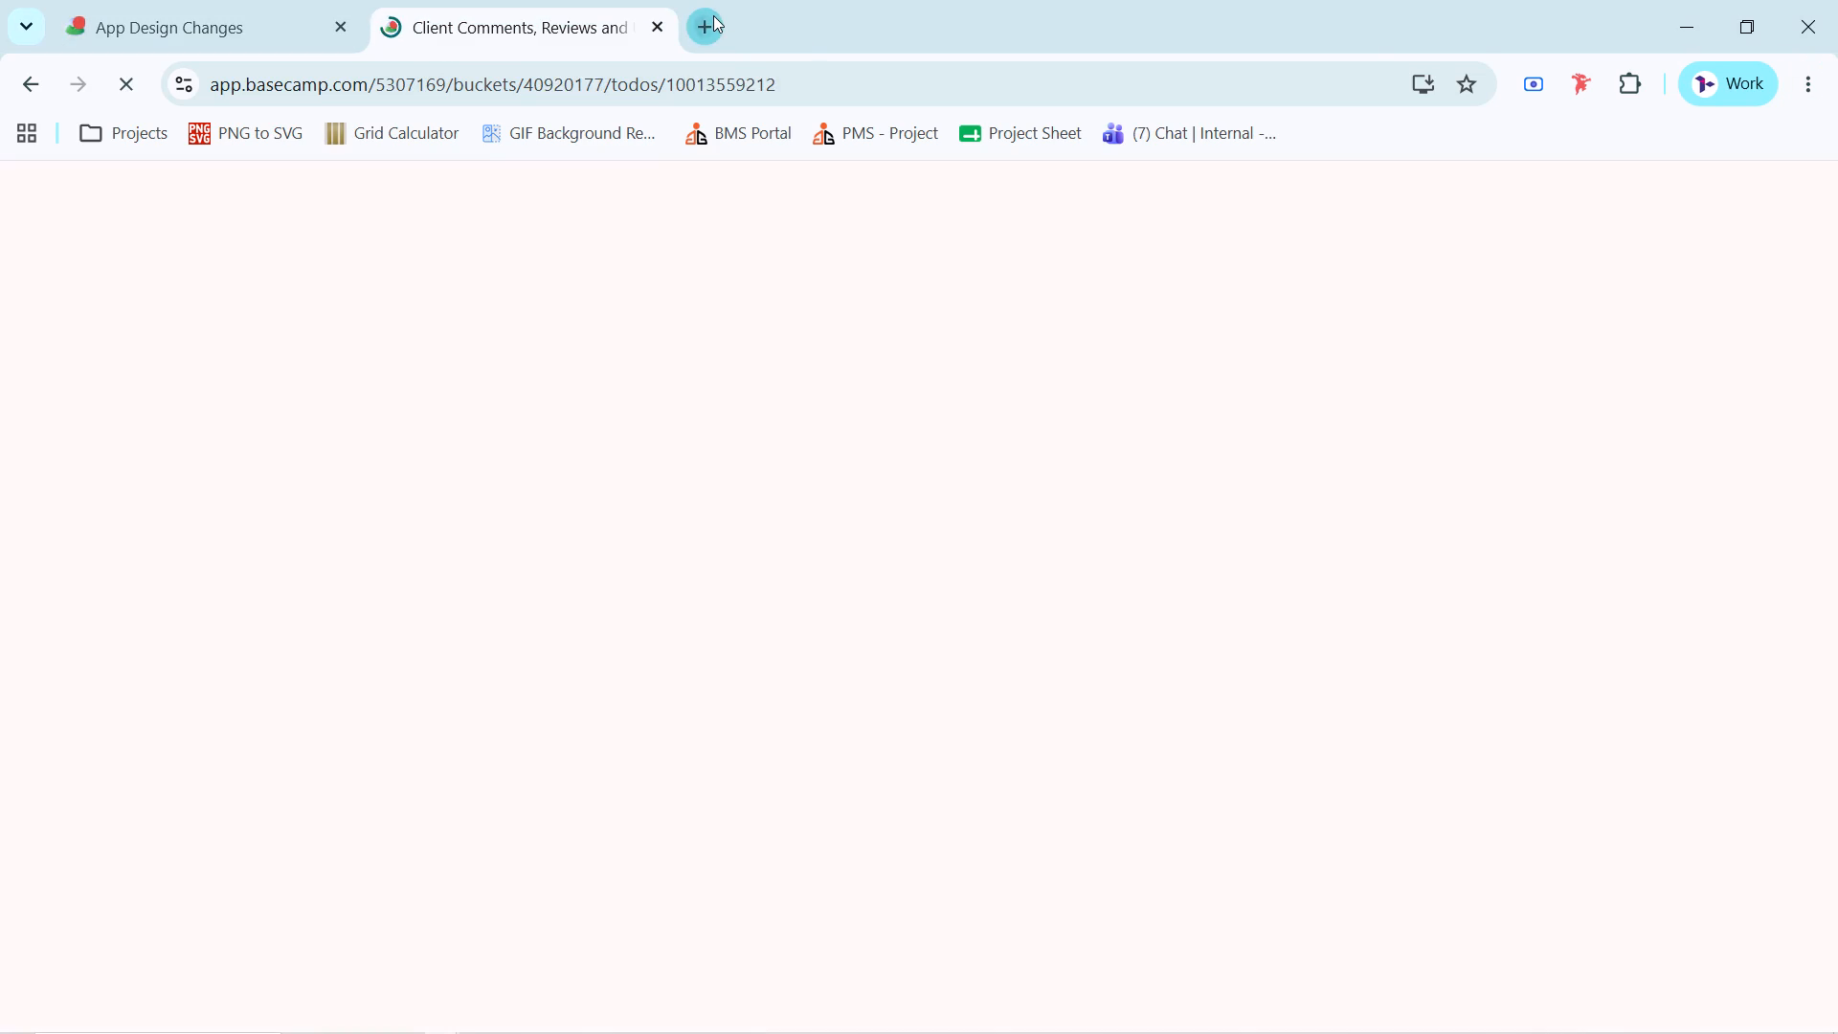
text(FLAT)
key(Return)
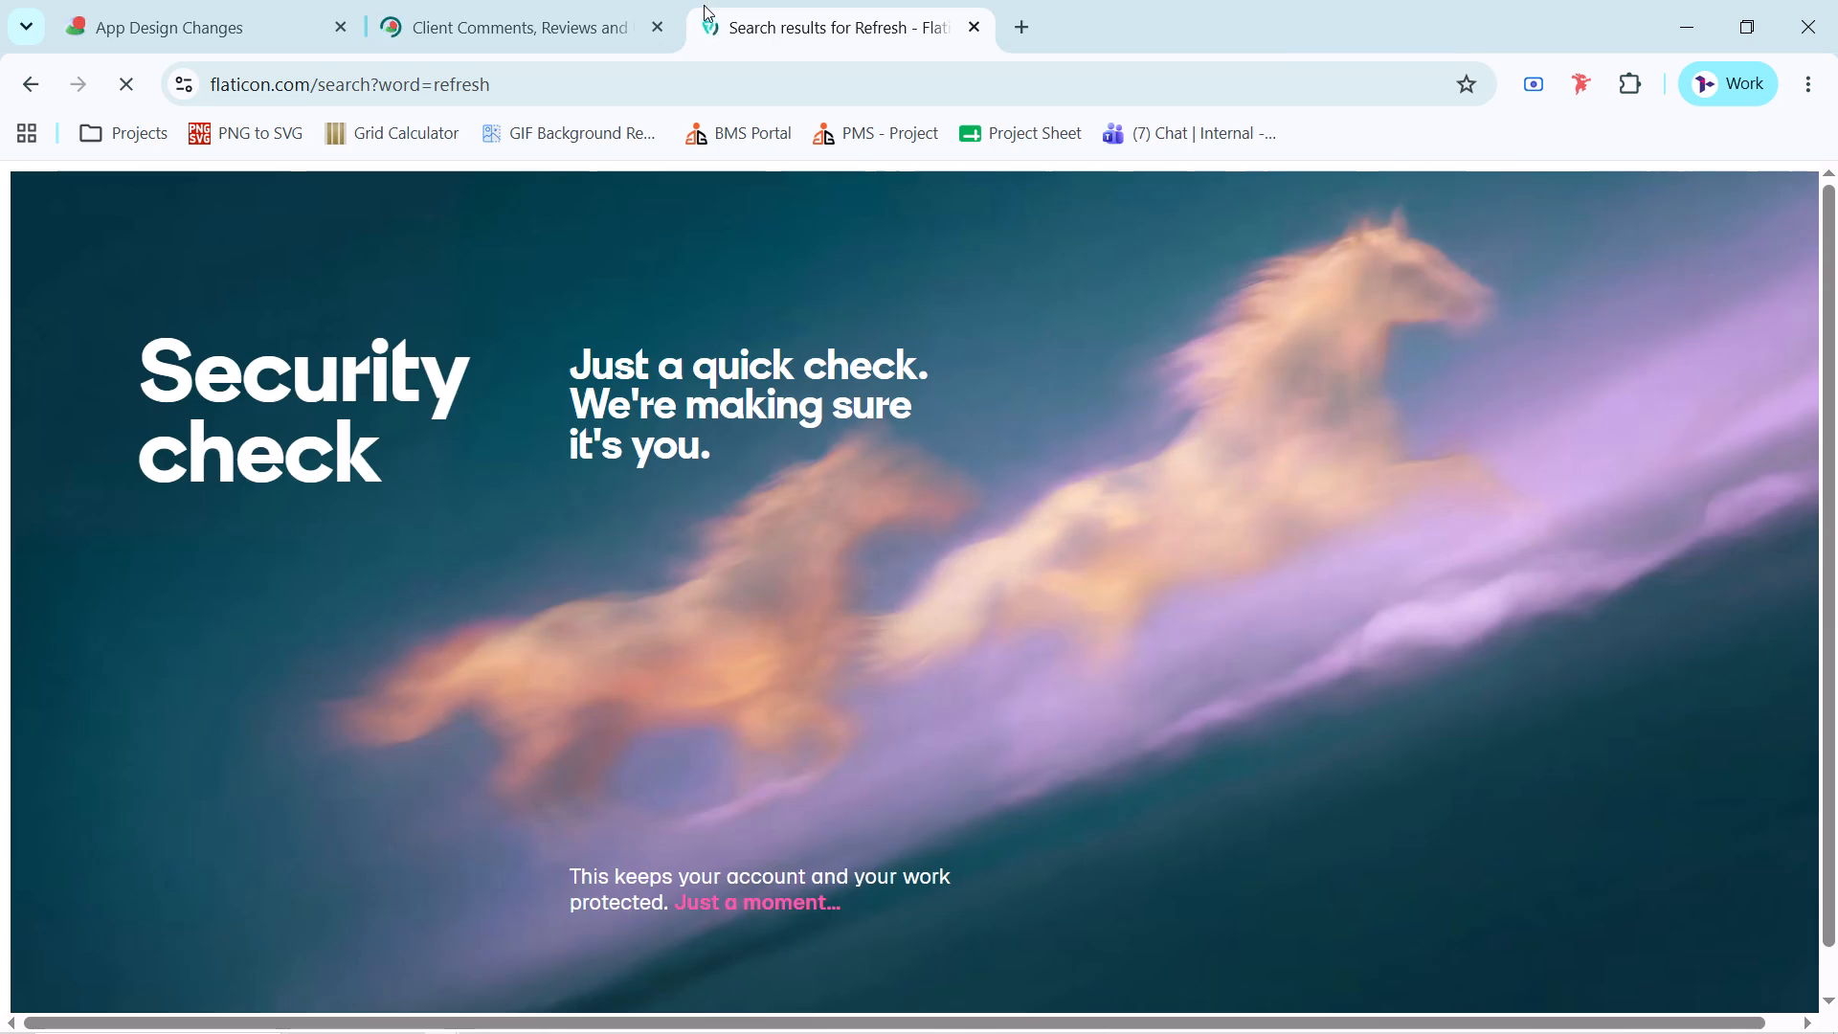
click(575, 260)
key(ctrl+a)
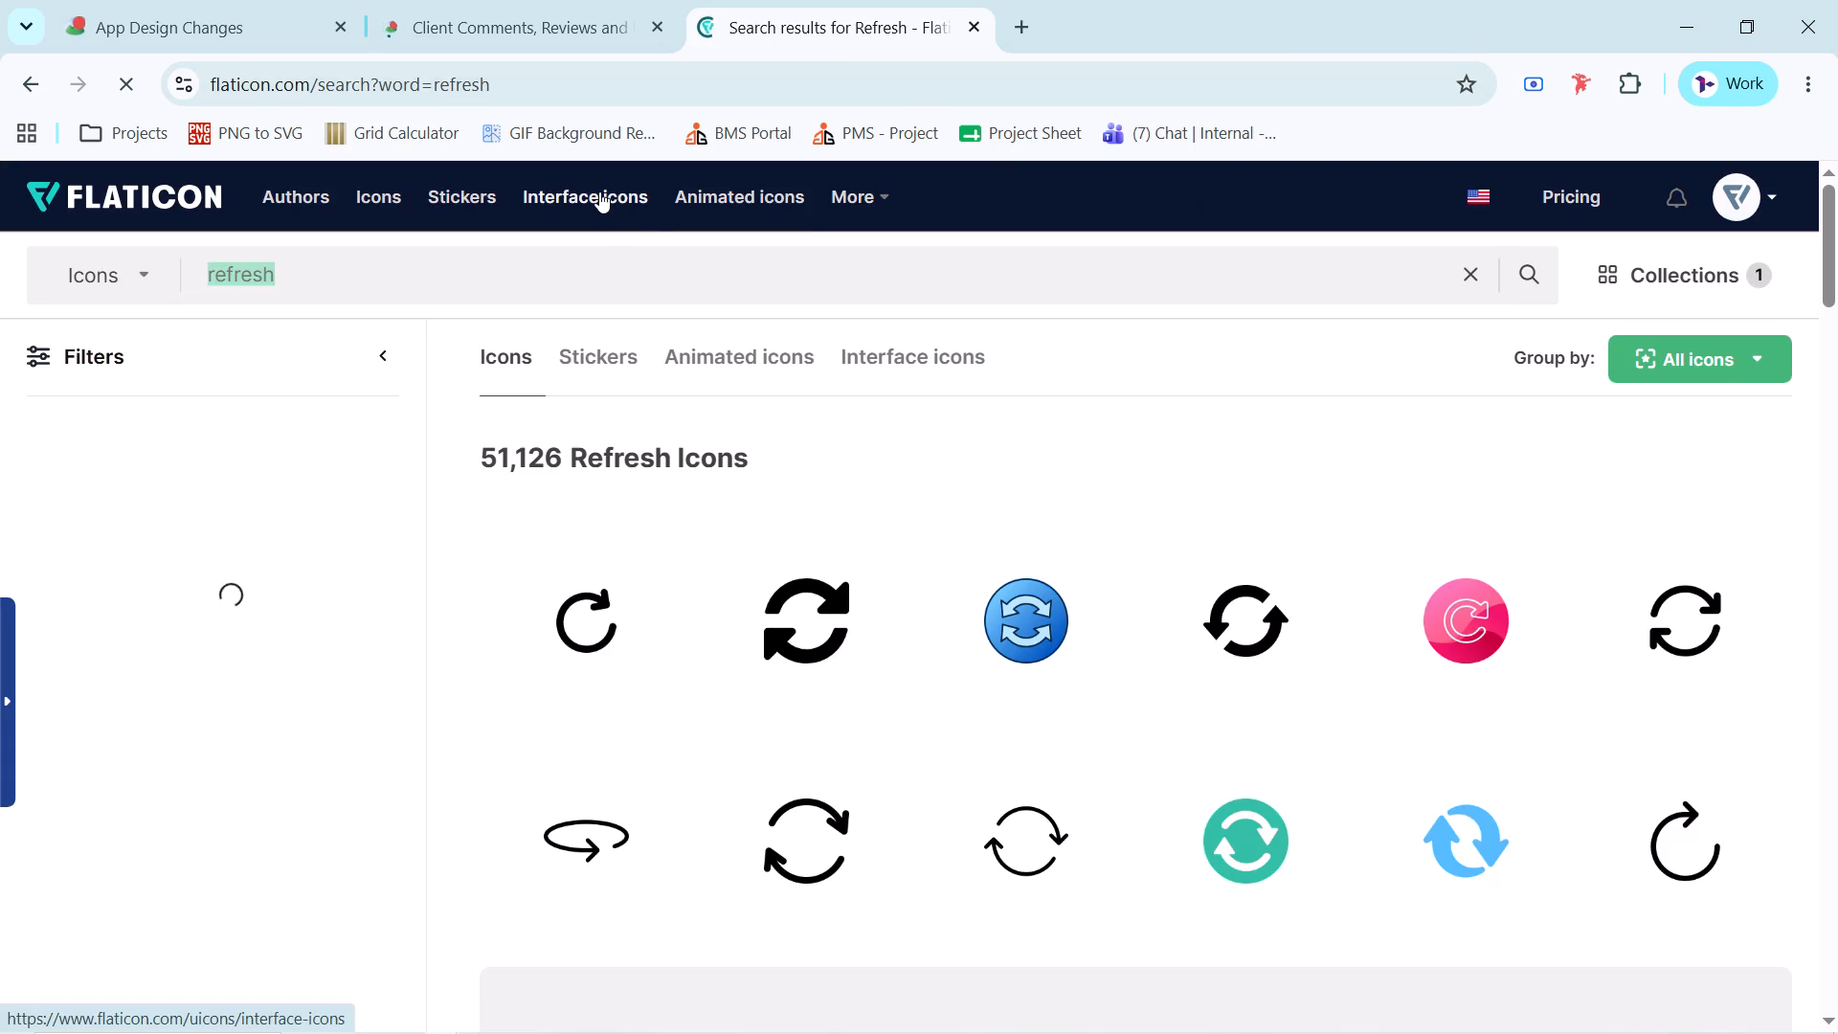
key(BackSpace)
key(BackSpace)
key(BackSpace)
key(BackSpace)
text(PLACEHOLDER)
key(Return)
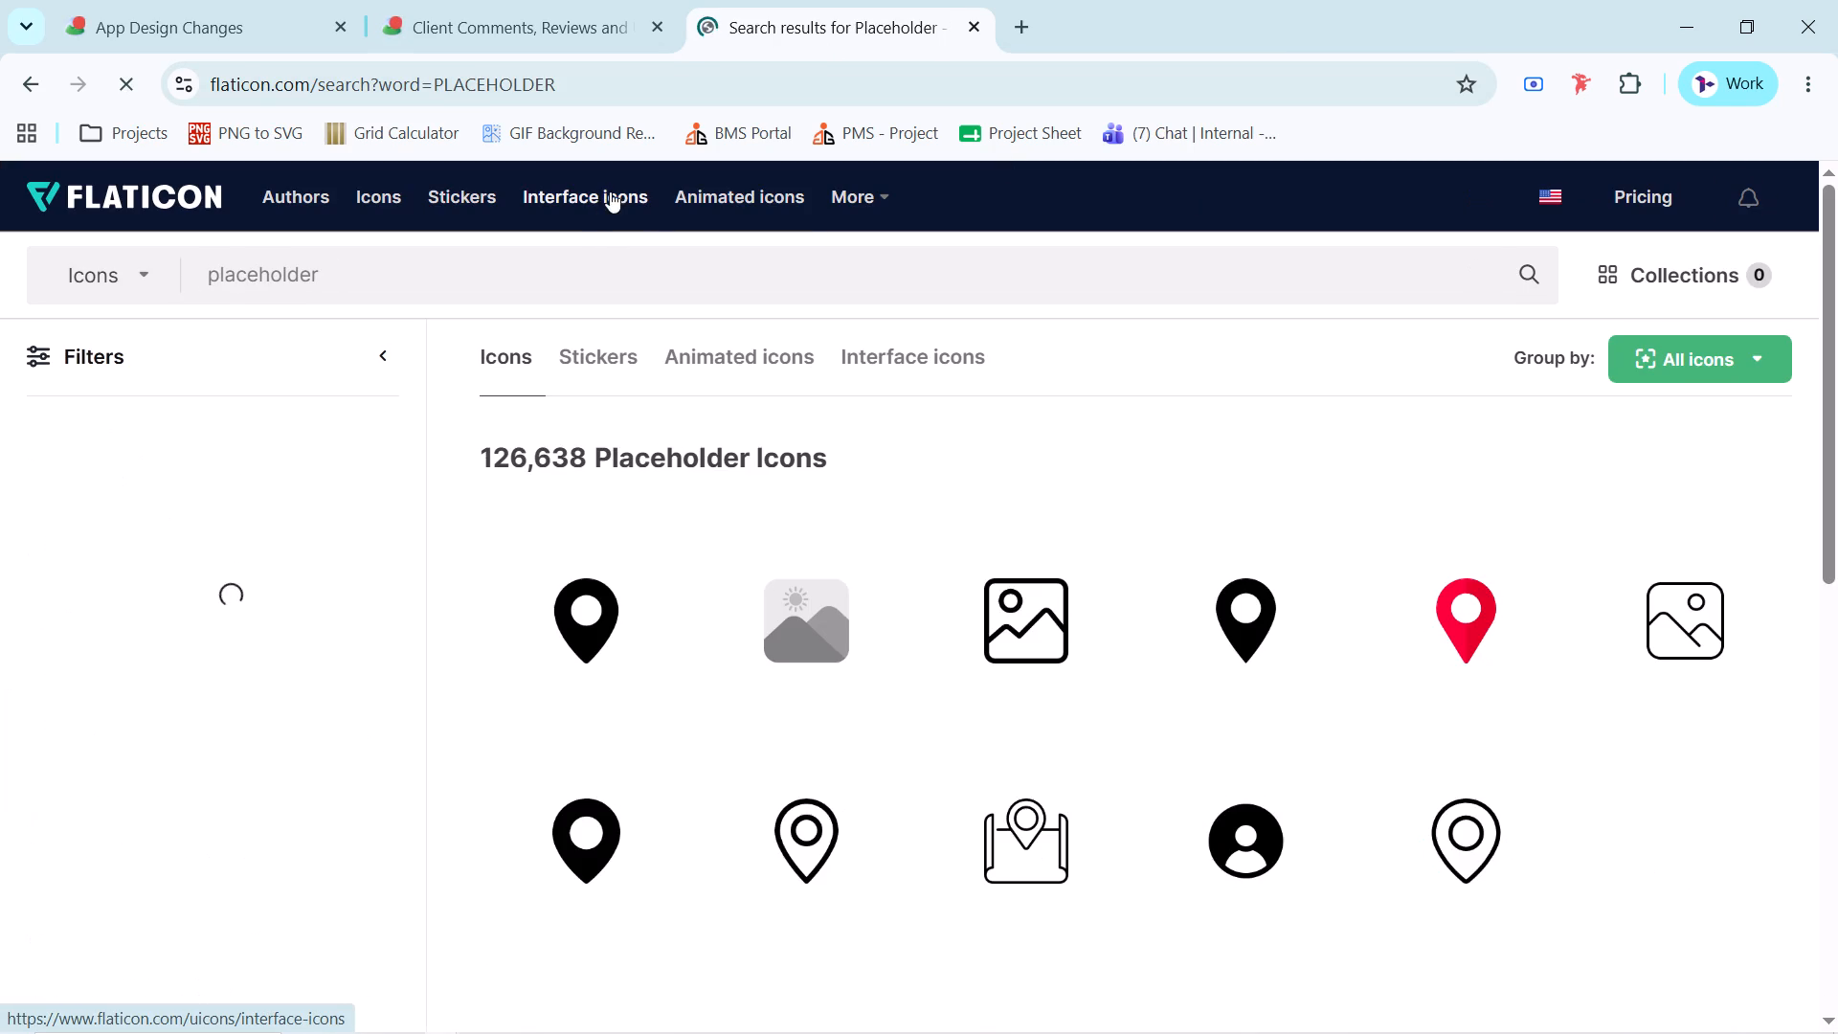
Browse the placeholder icons and preview the black rounded-square image icon, checking it against the Lifestyle group in Figma.
key(space)
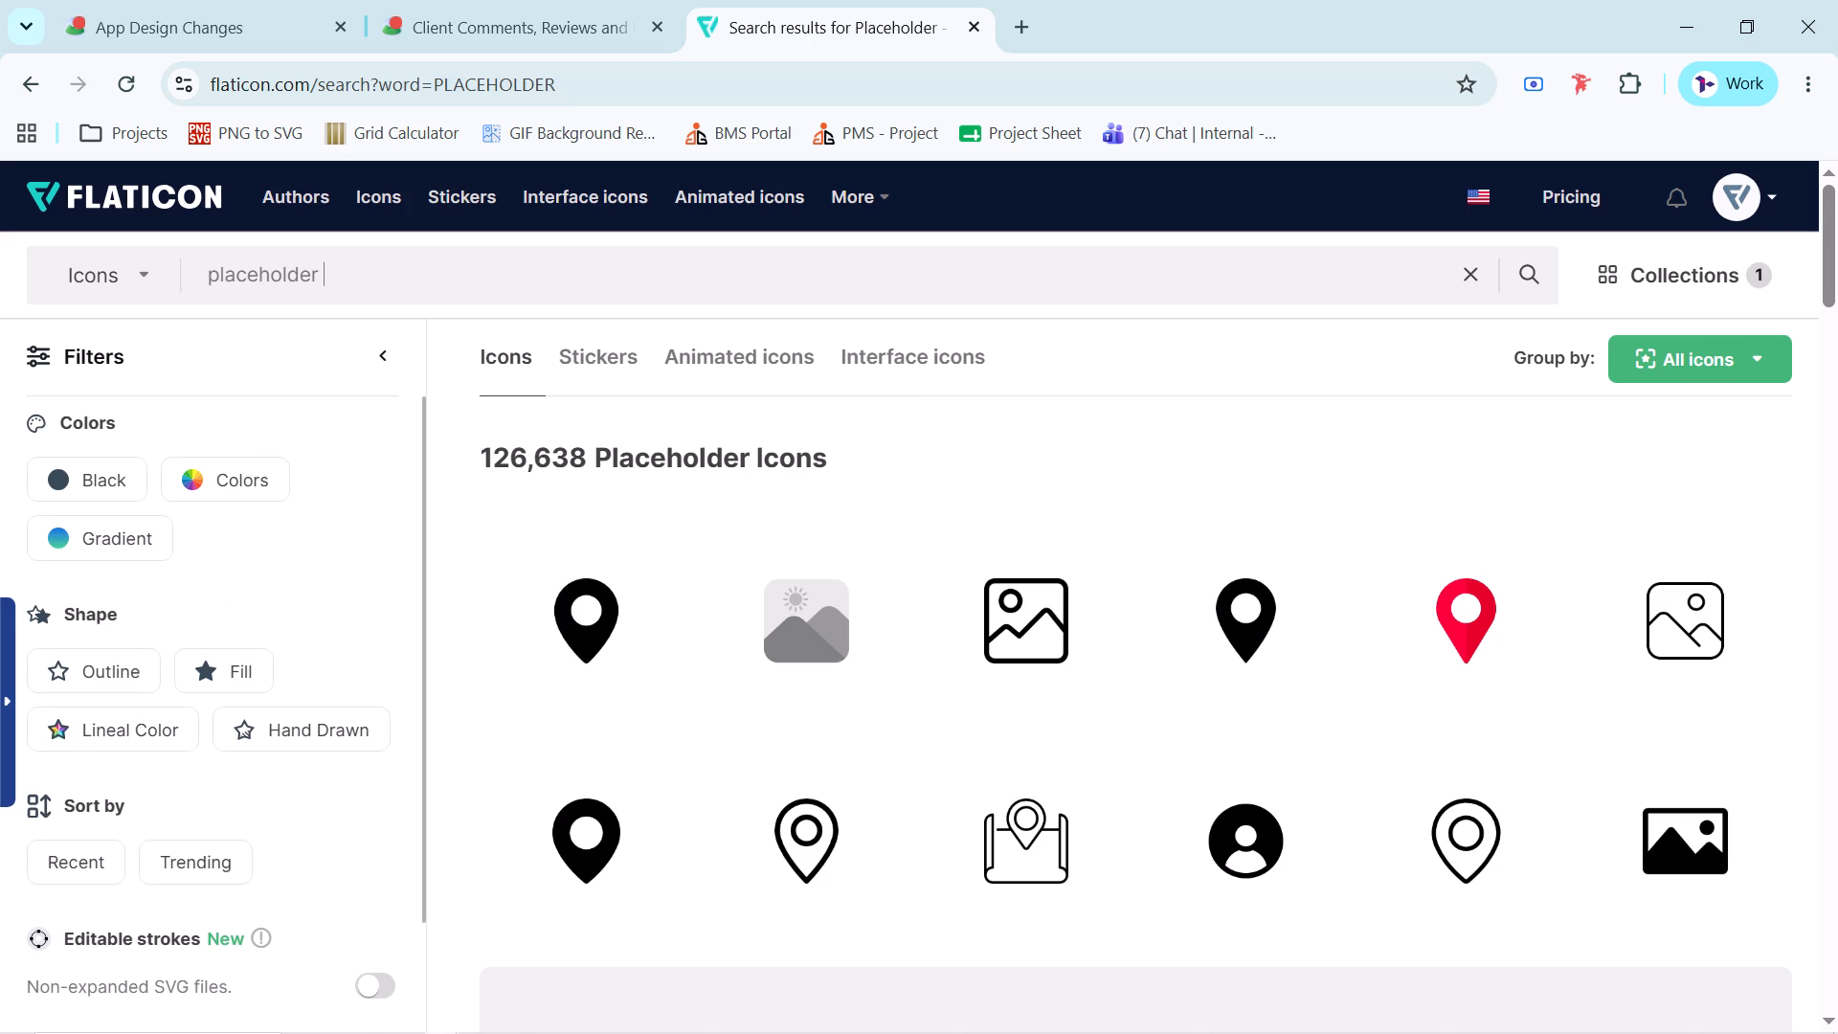
scroll(552, 590, down, 11)
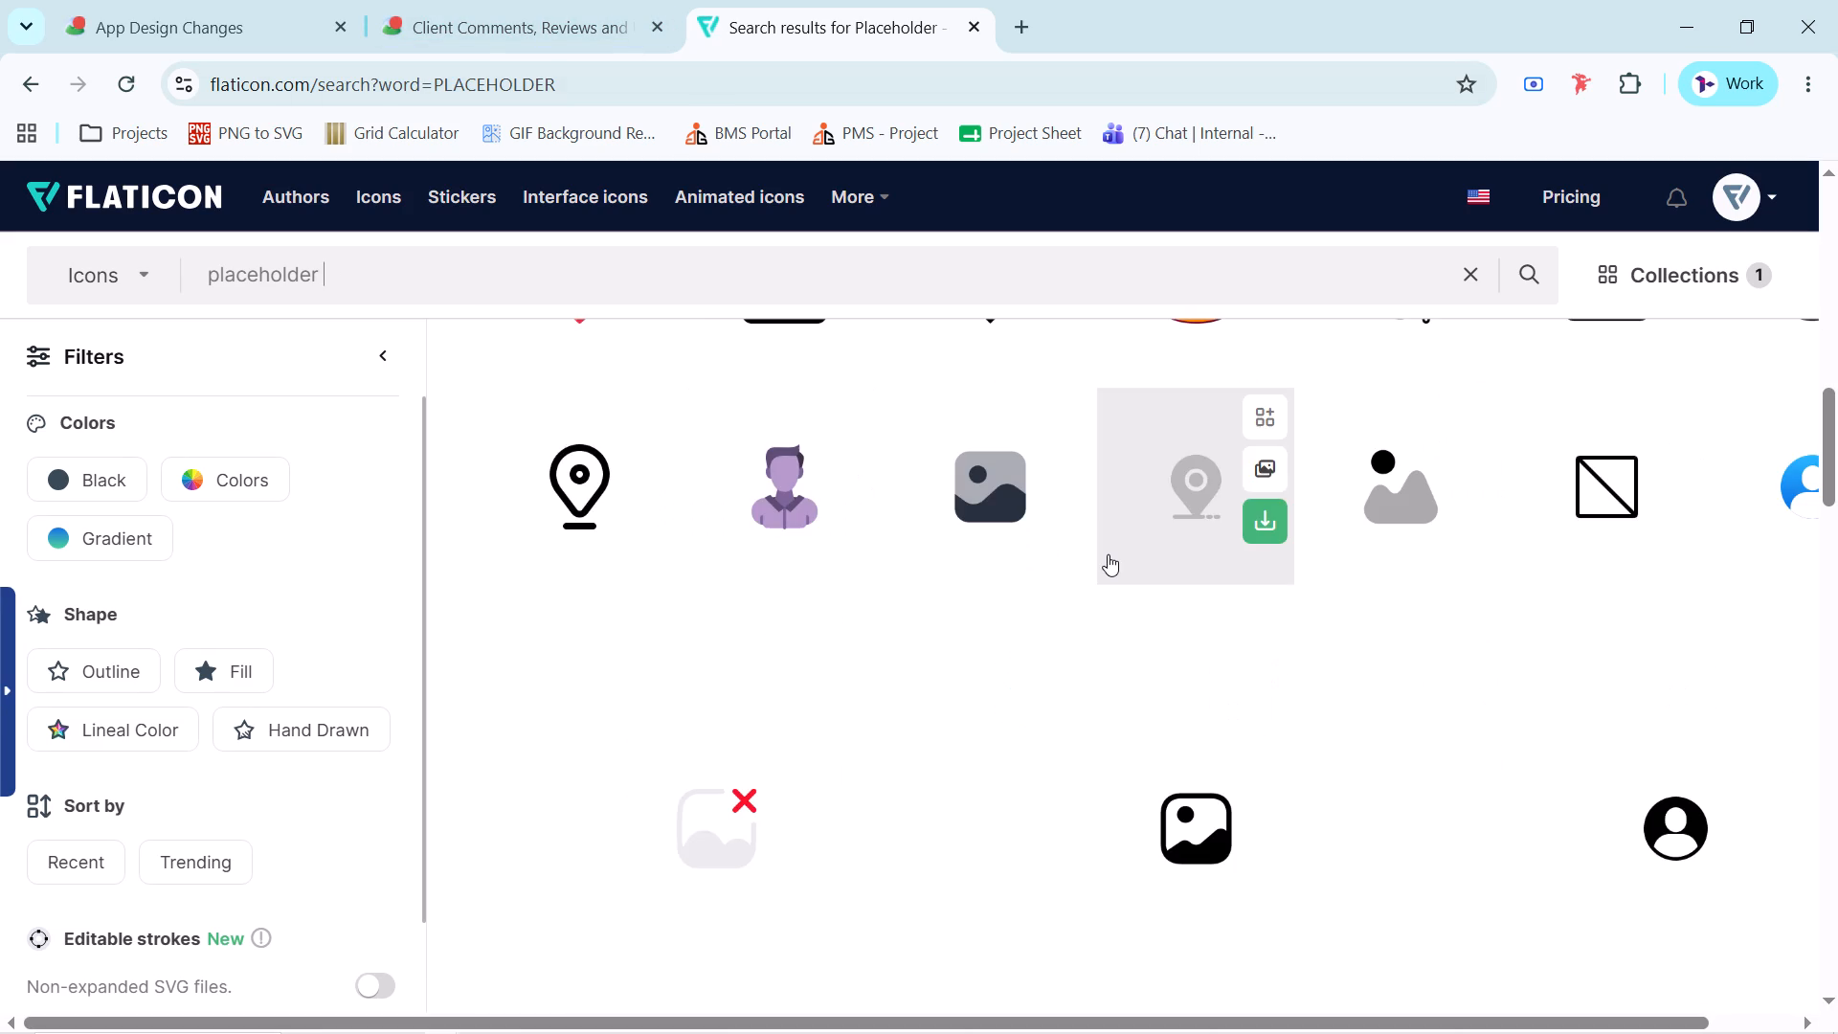
click(1188, 823)
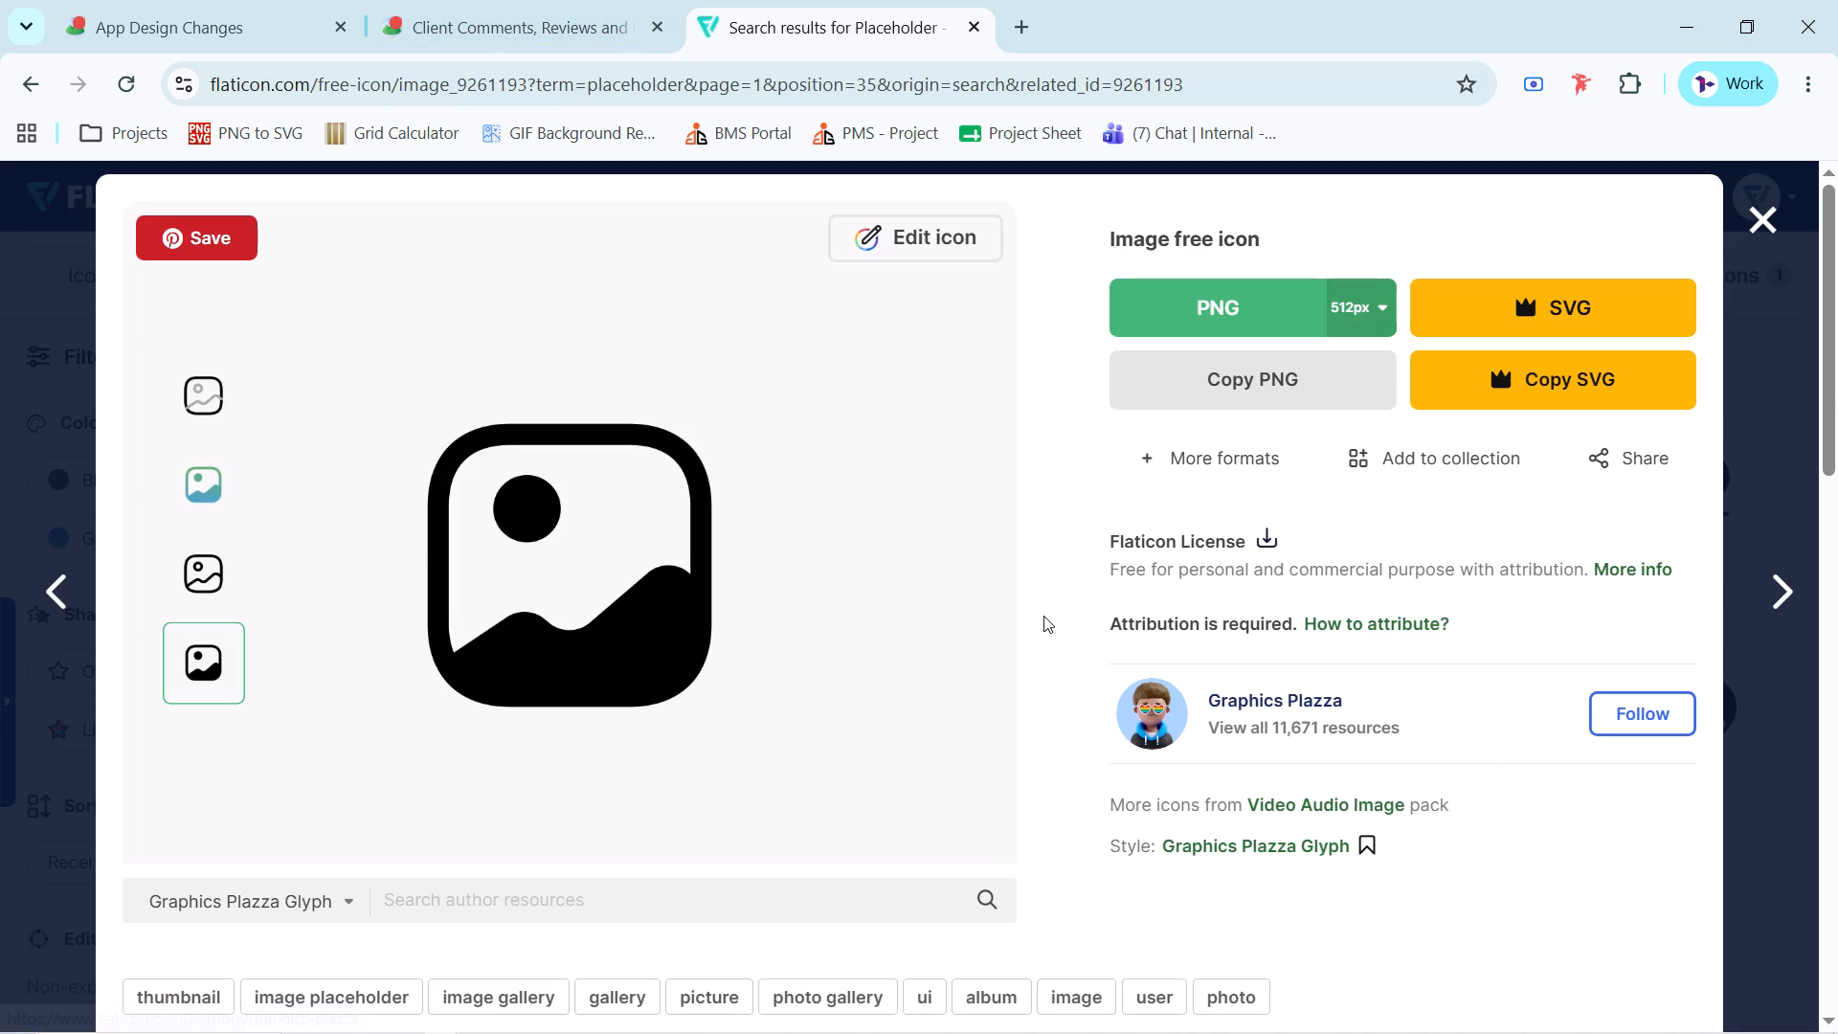
key(alt+Tab)
key(alt+Tab)
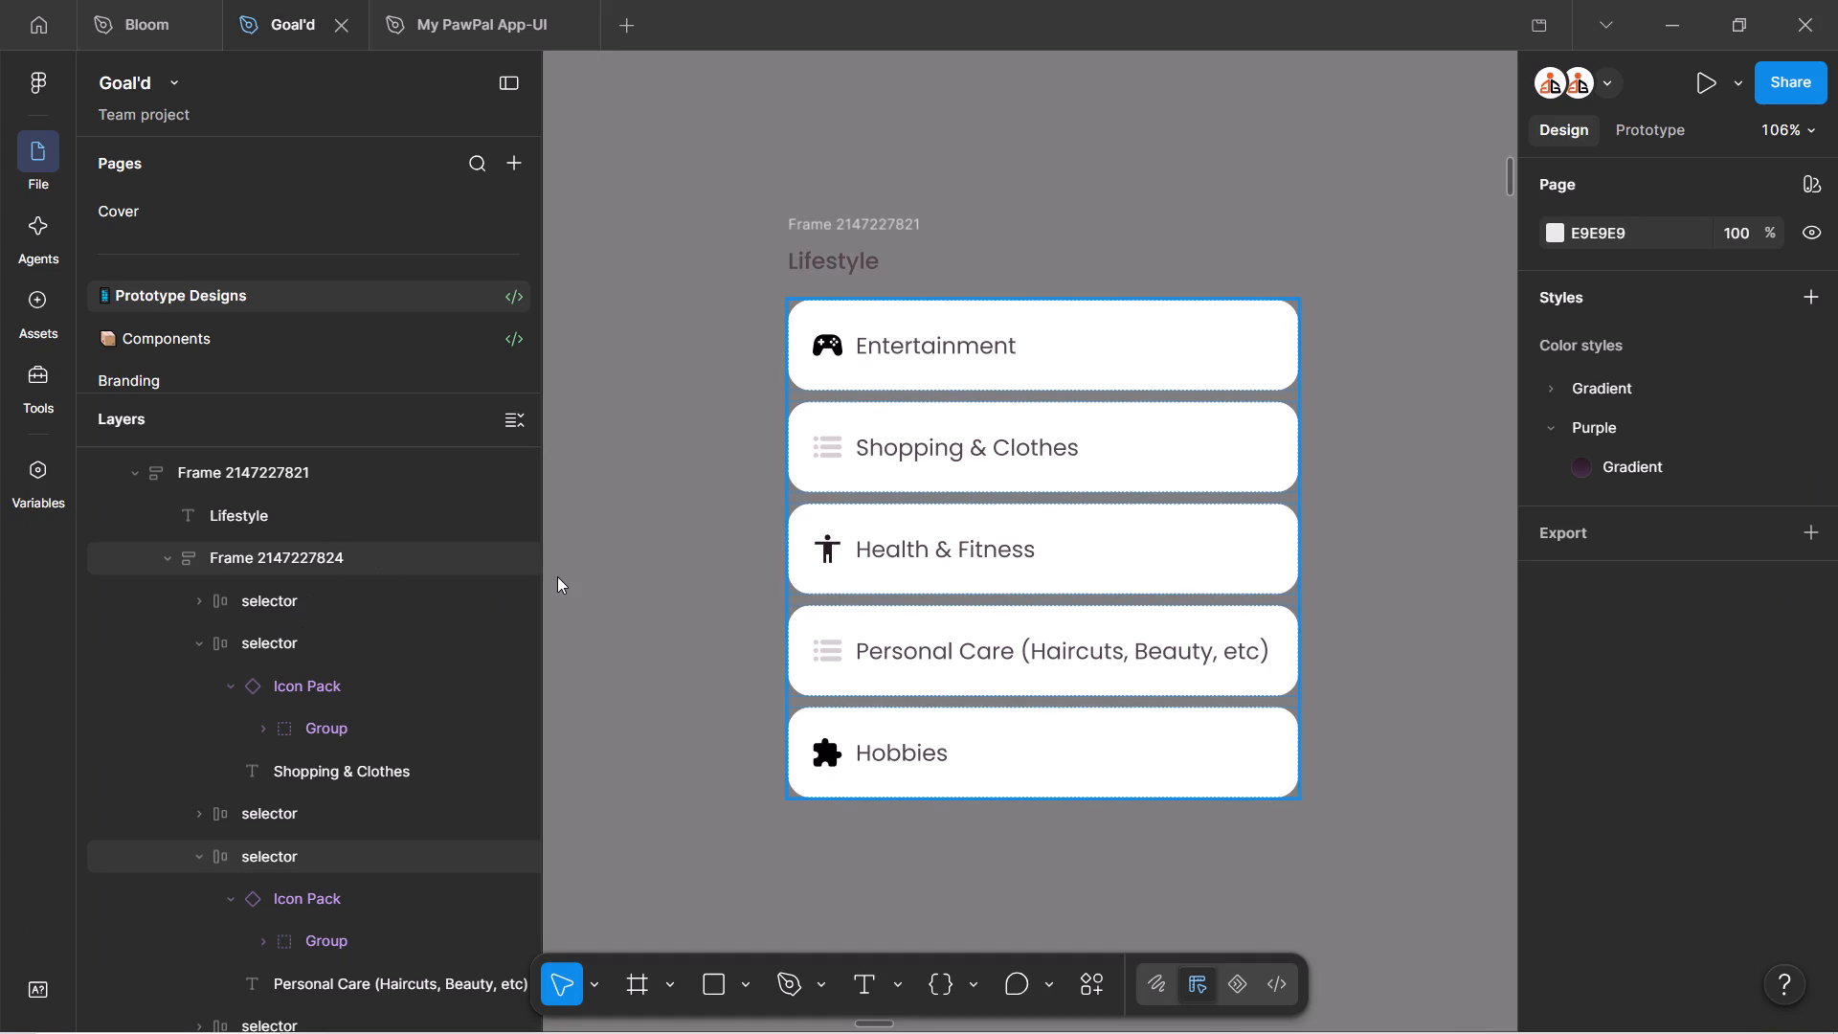
click(1778, 238)
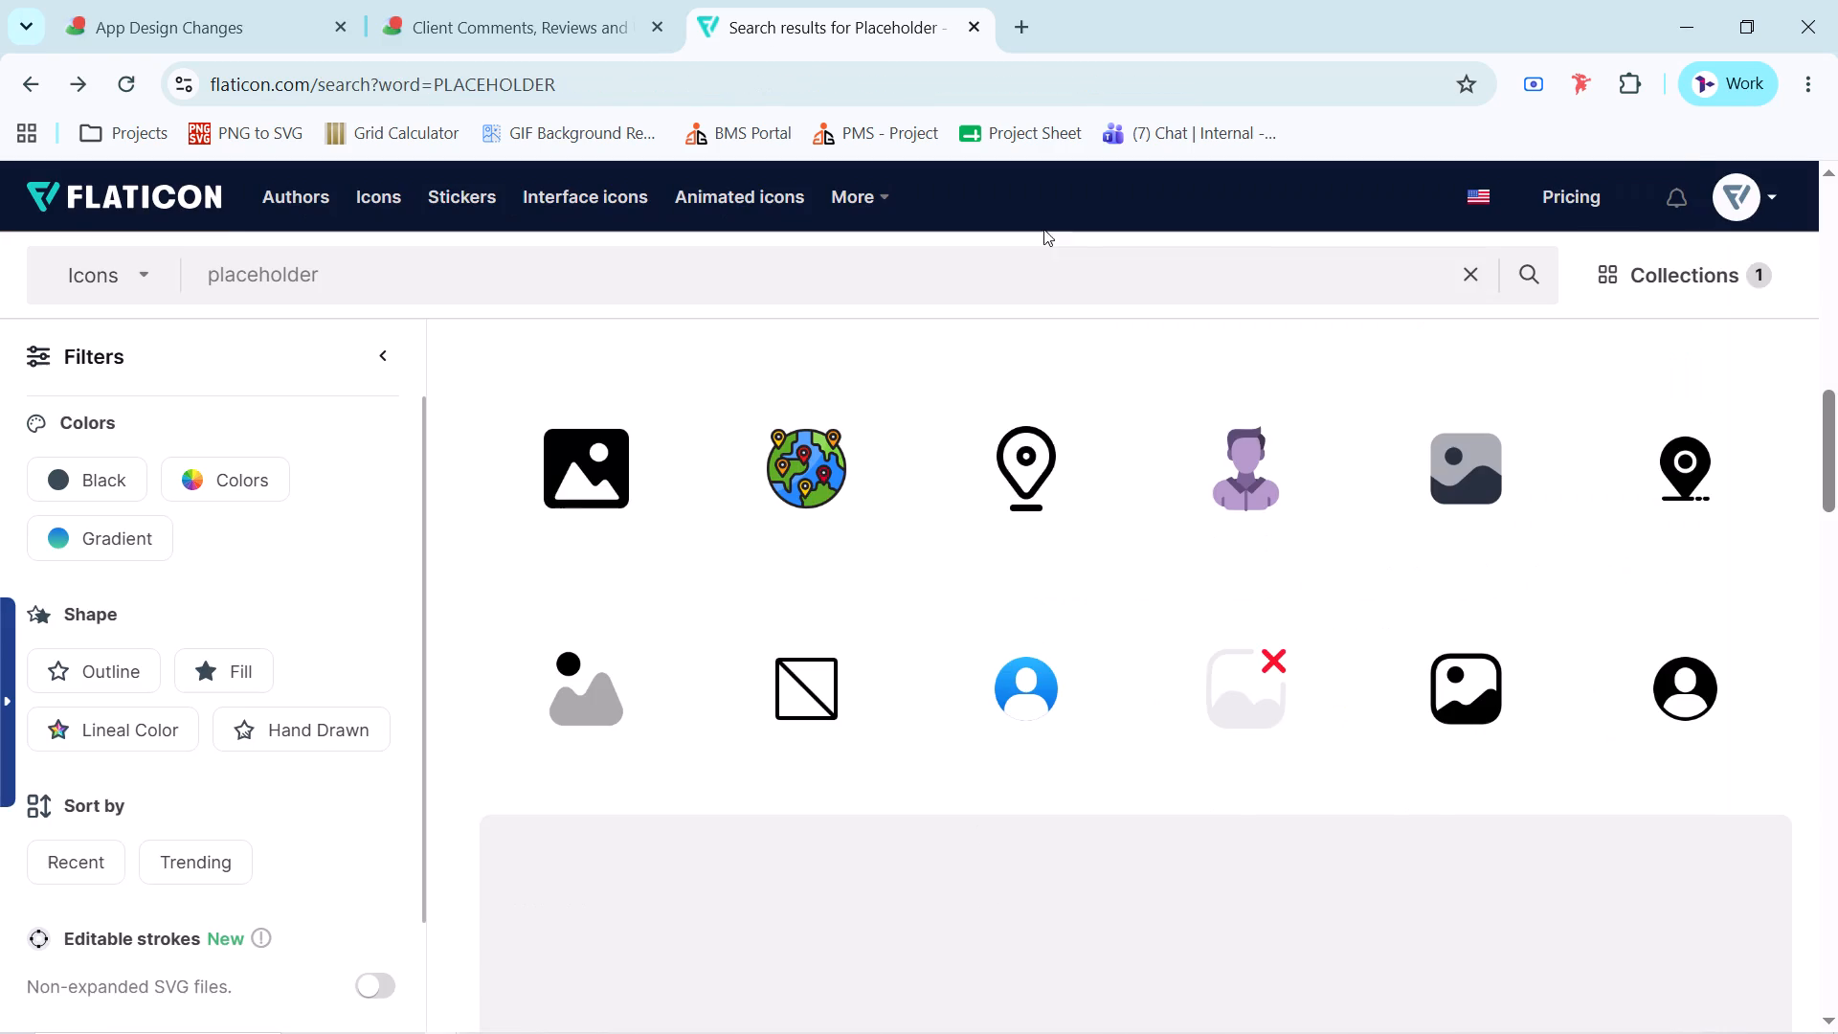
Search Flaticon for "category" icons, look through the results for a suitable generic icon, and return to Figma.
click(310, 259)
key(ctrl+a)
text(CATEGORY)
key(ctrl+a)
key(Return)
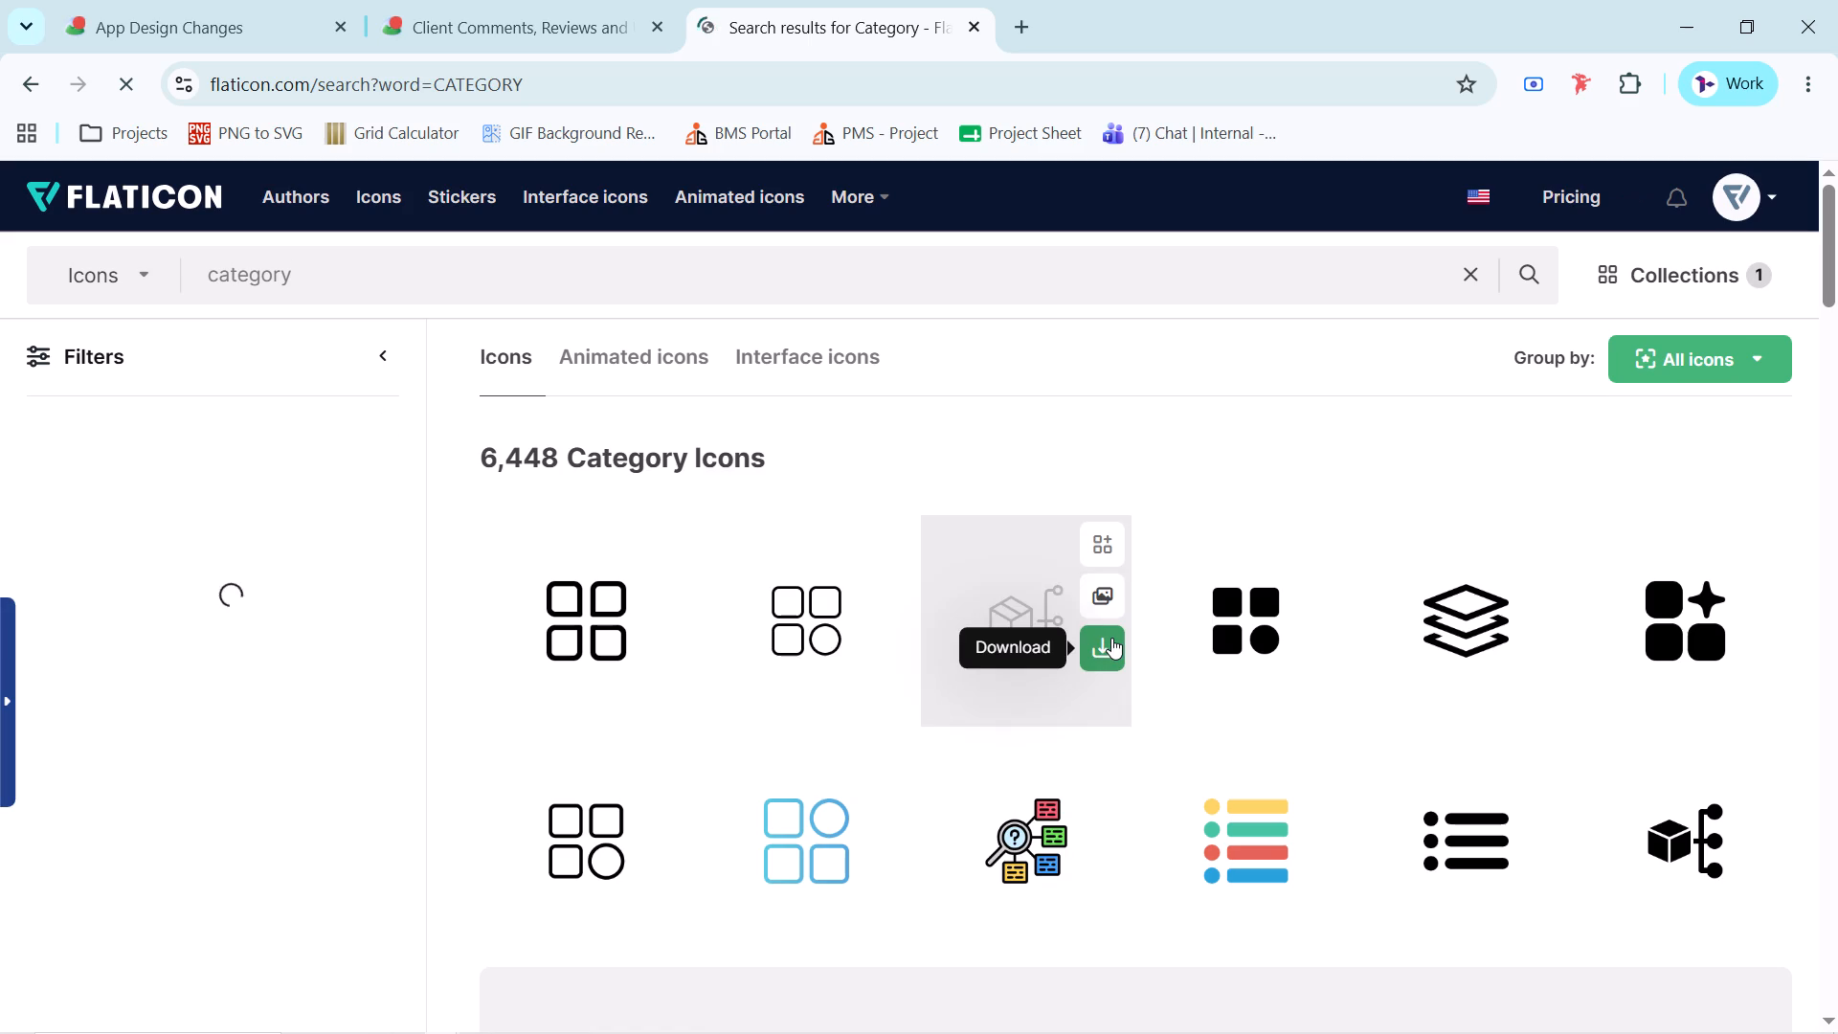
scroll(1111, 638, down, 6)
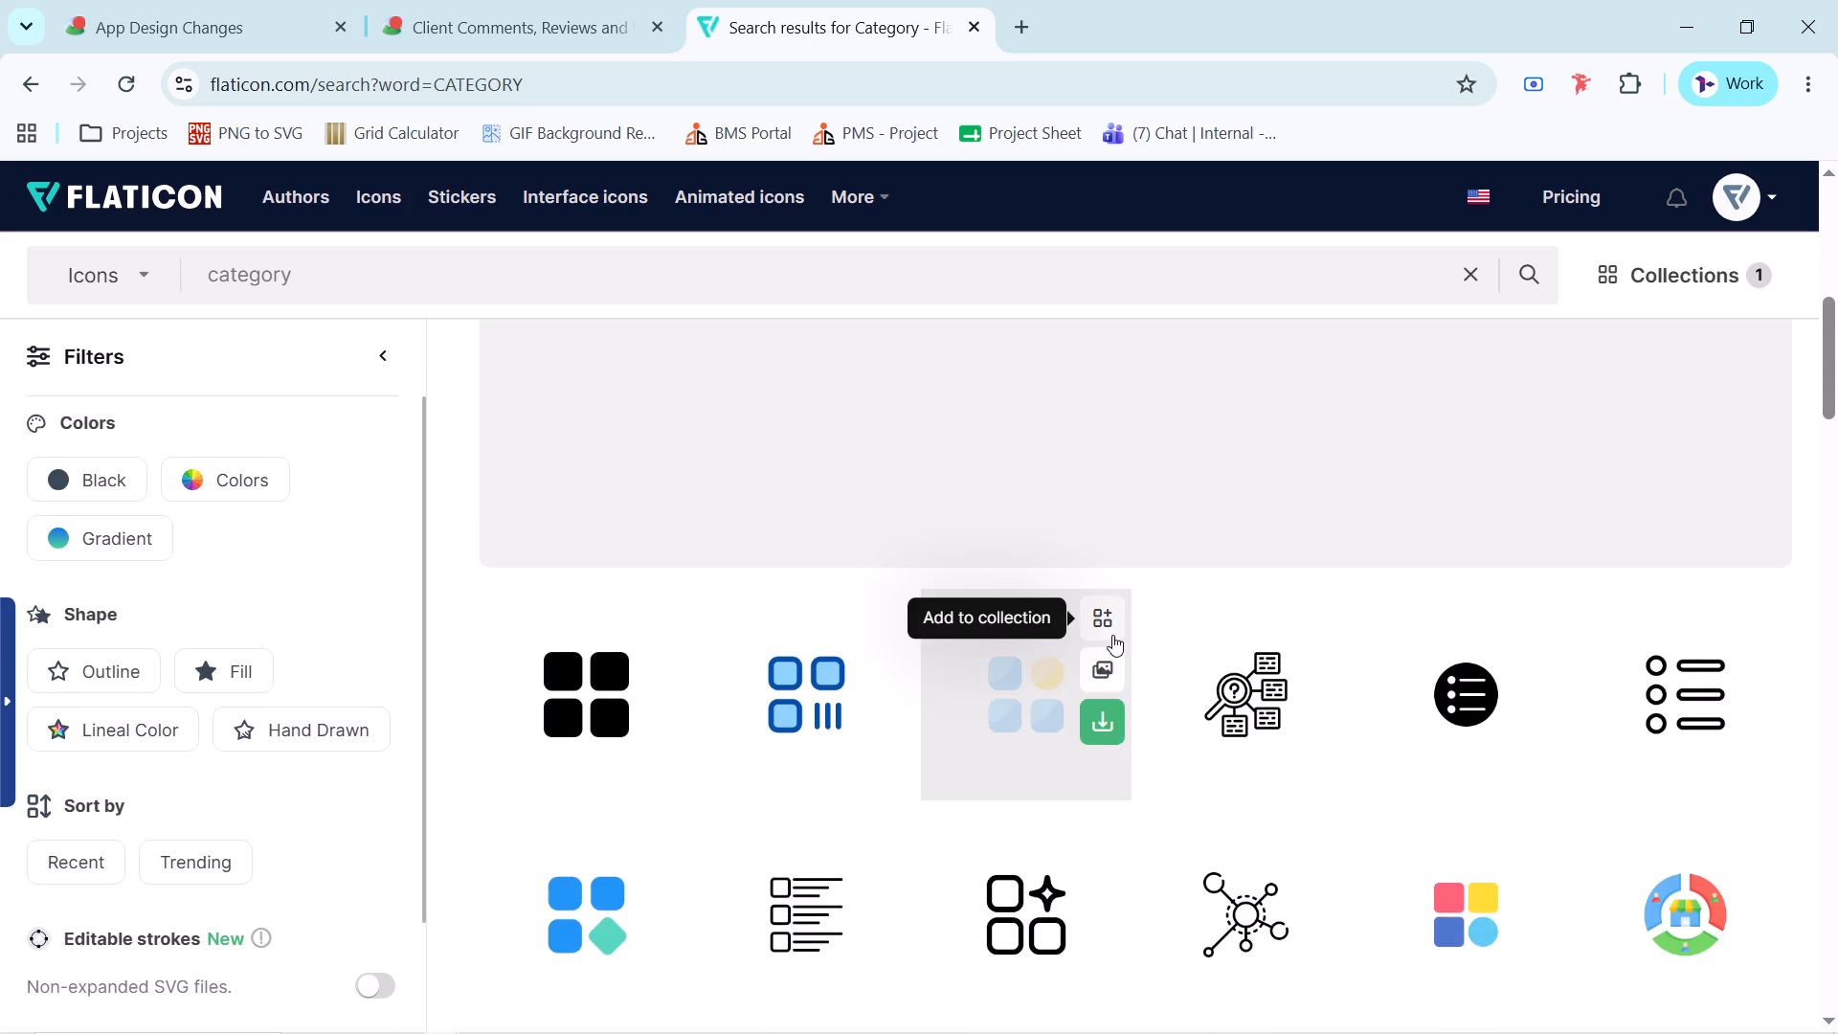
scroll(1112, 635, down, 3)
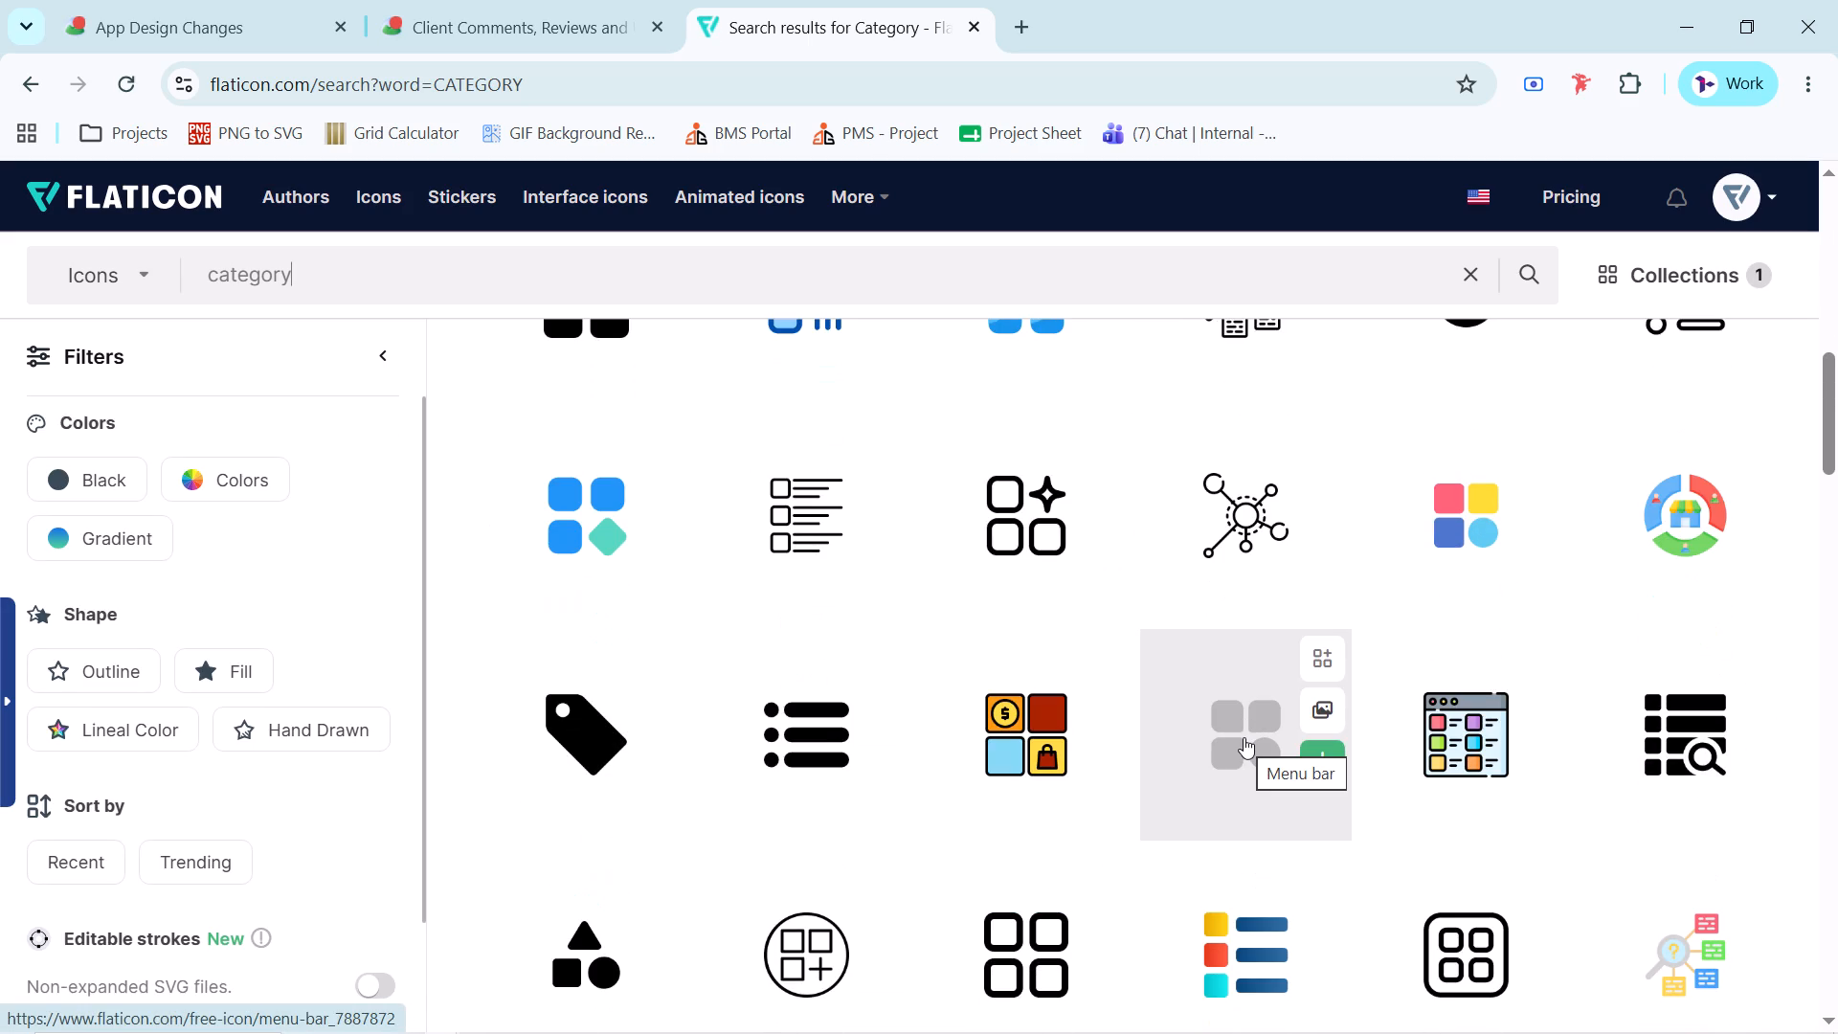
key(alt+Tab)
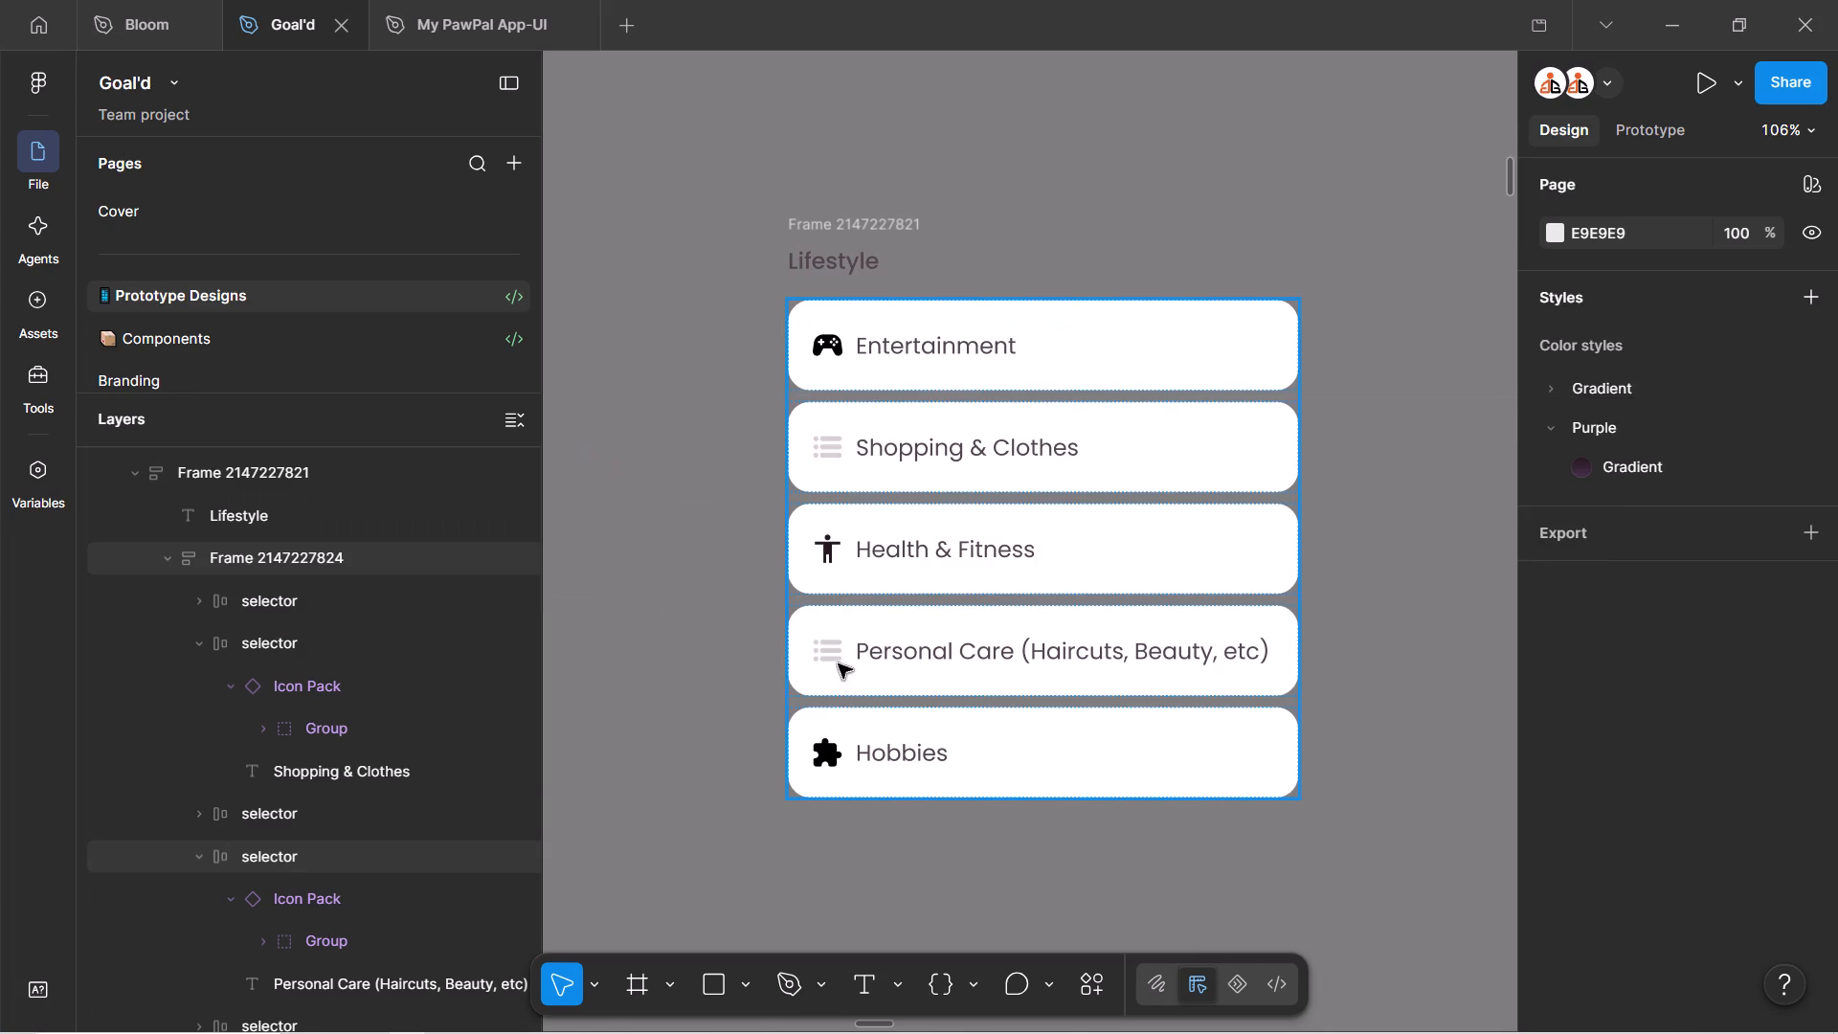
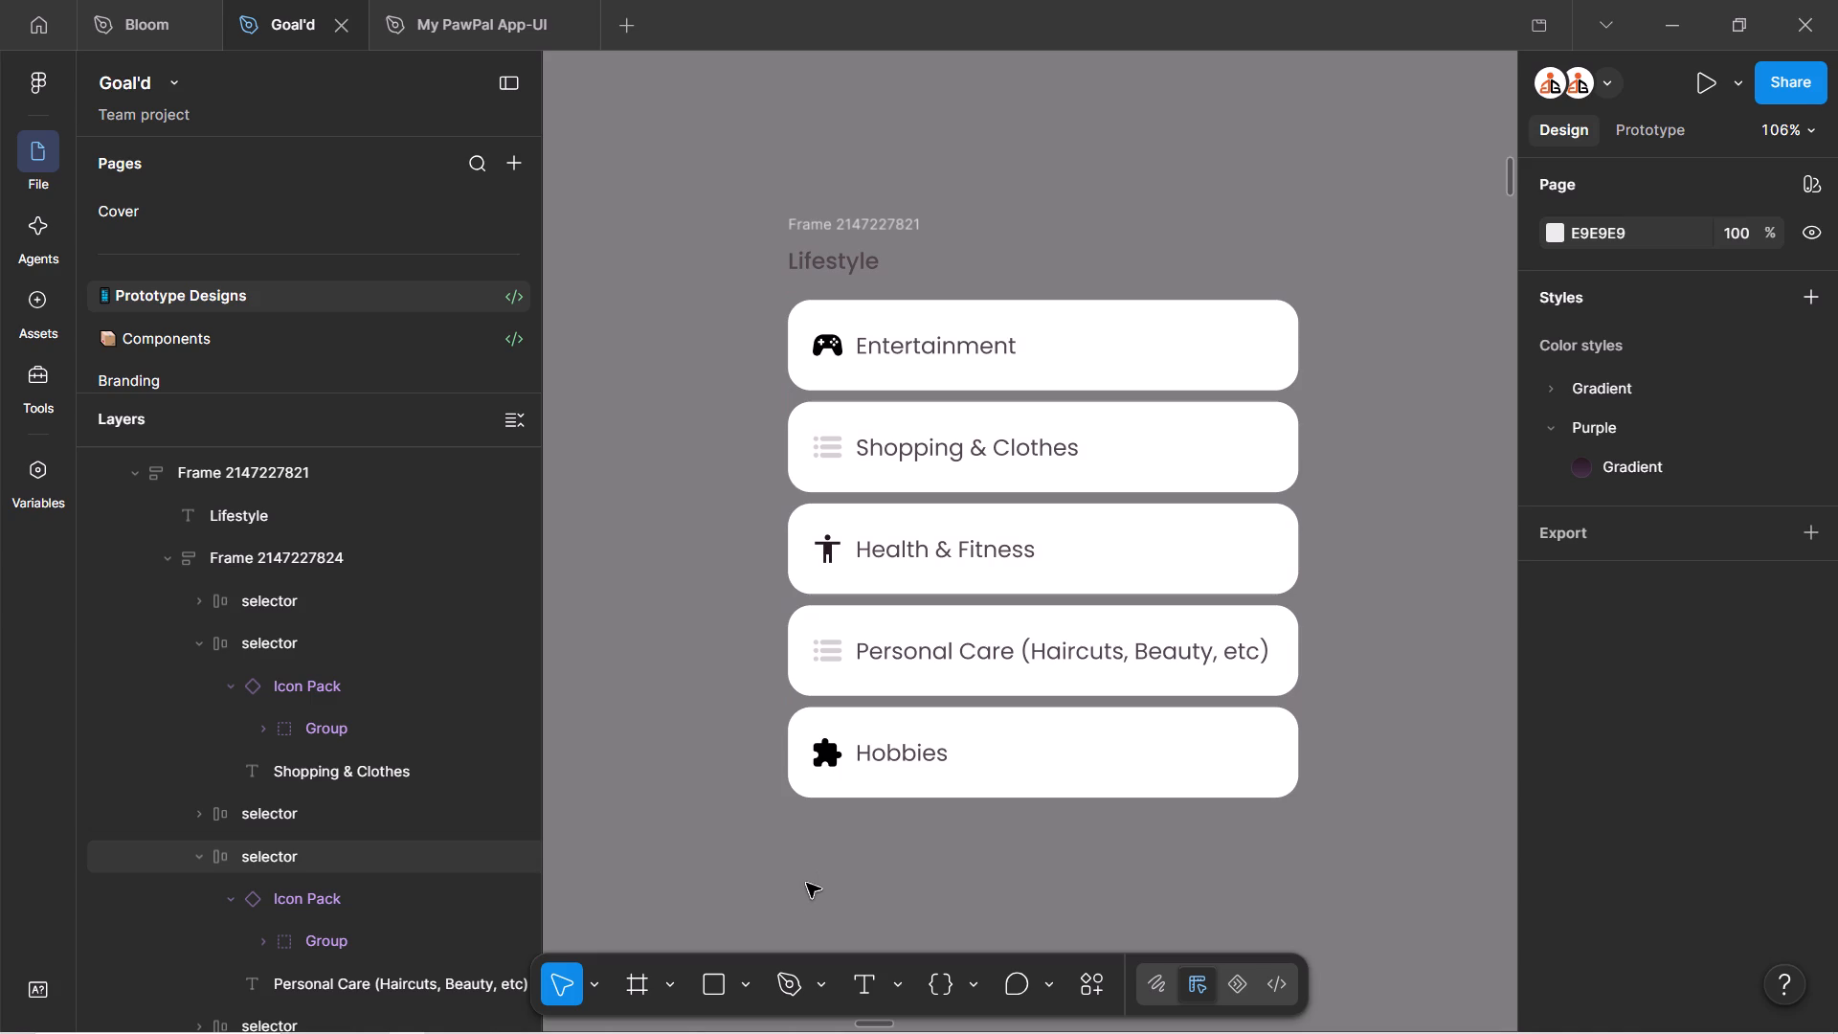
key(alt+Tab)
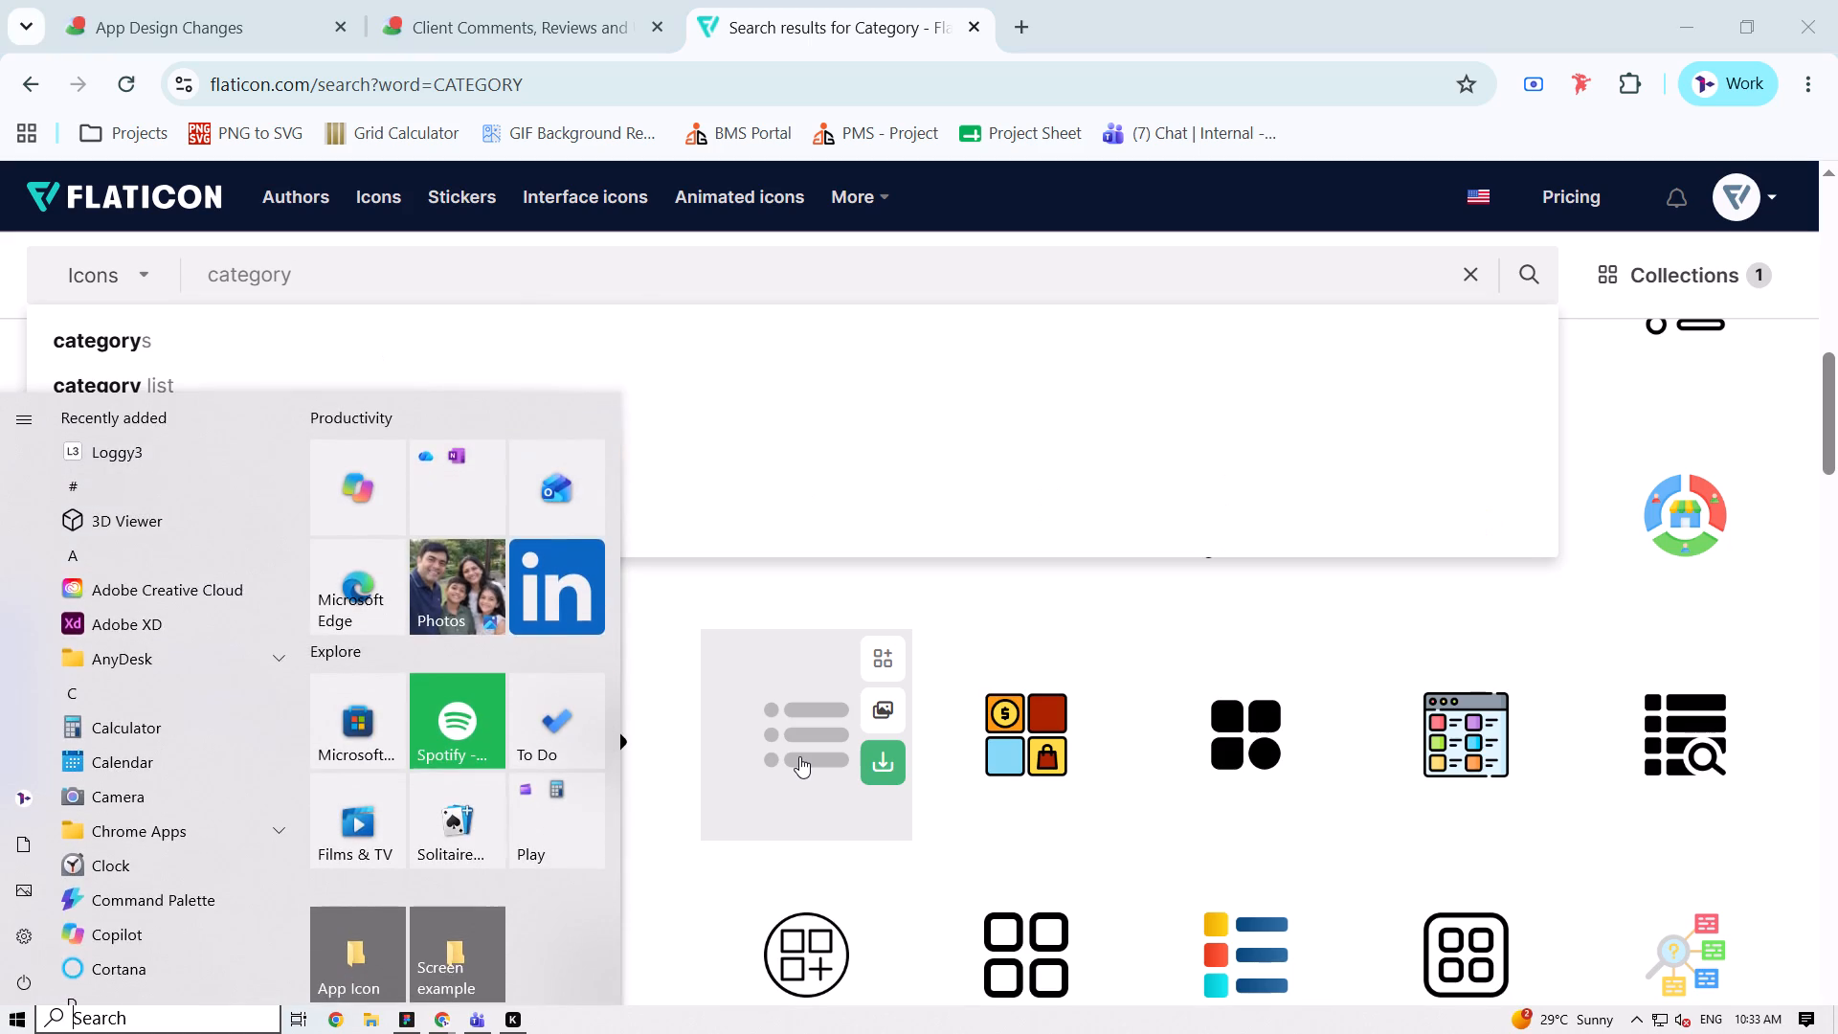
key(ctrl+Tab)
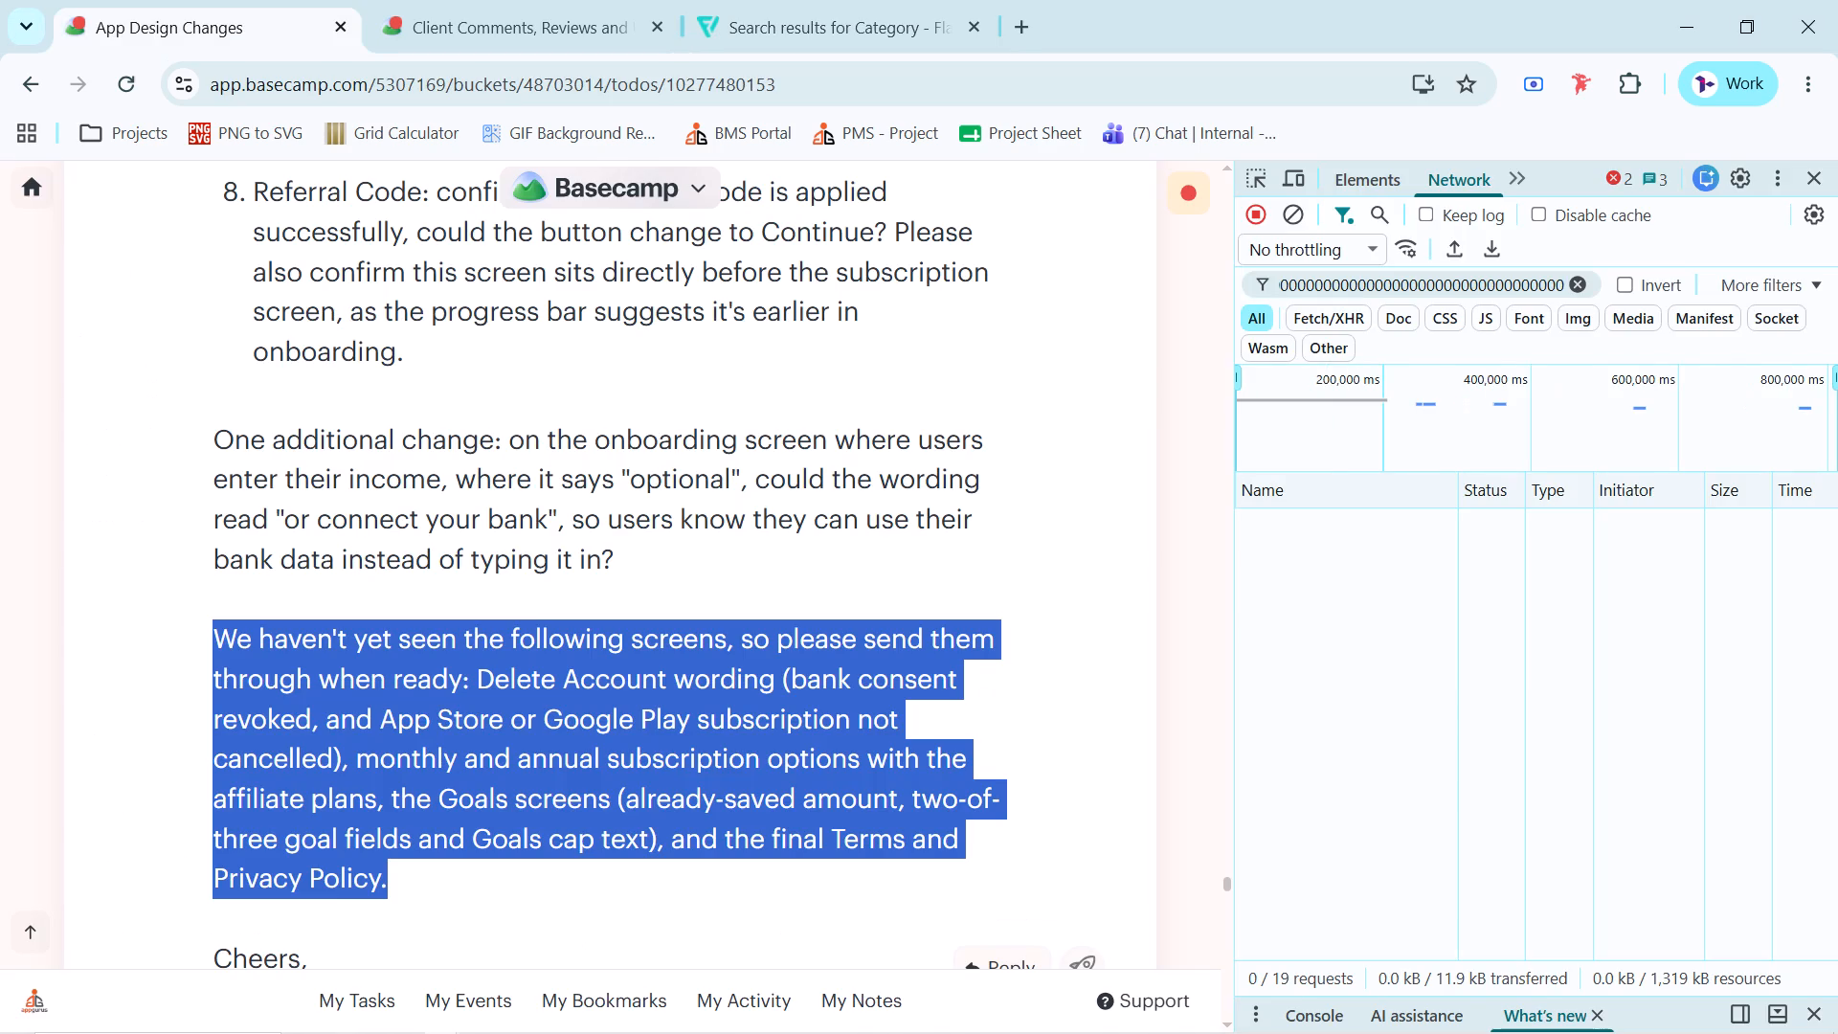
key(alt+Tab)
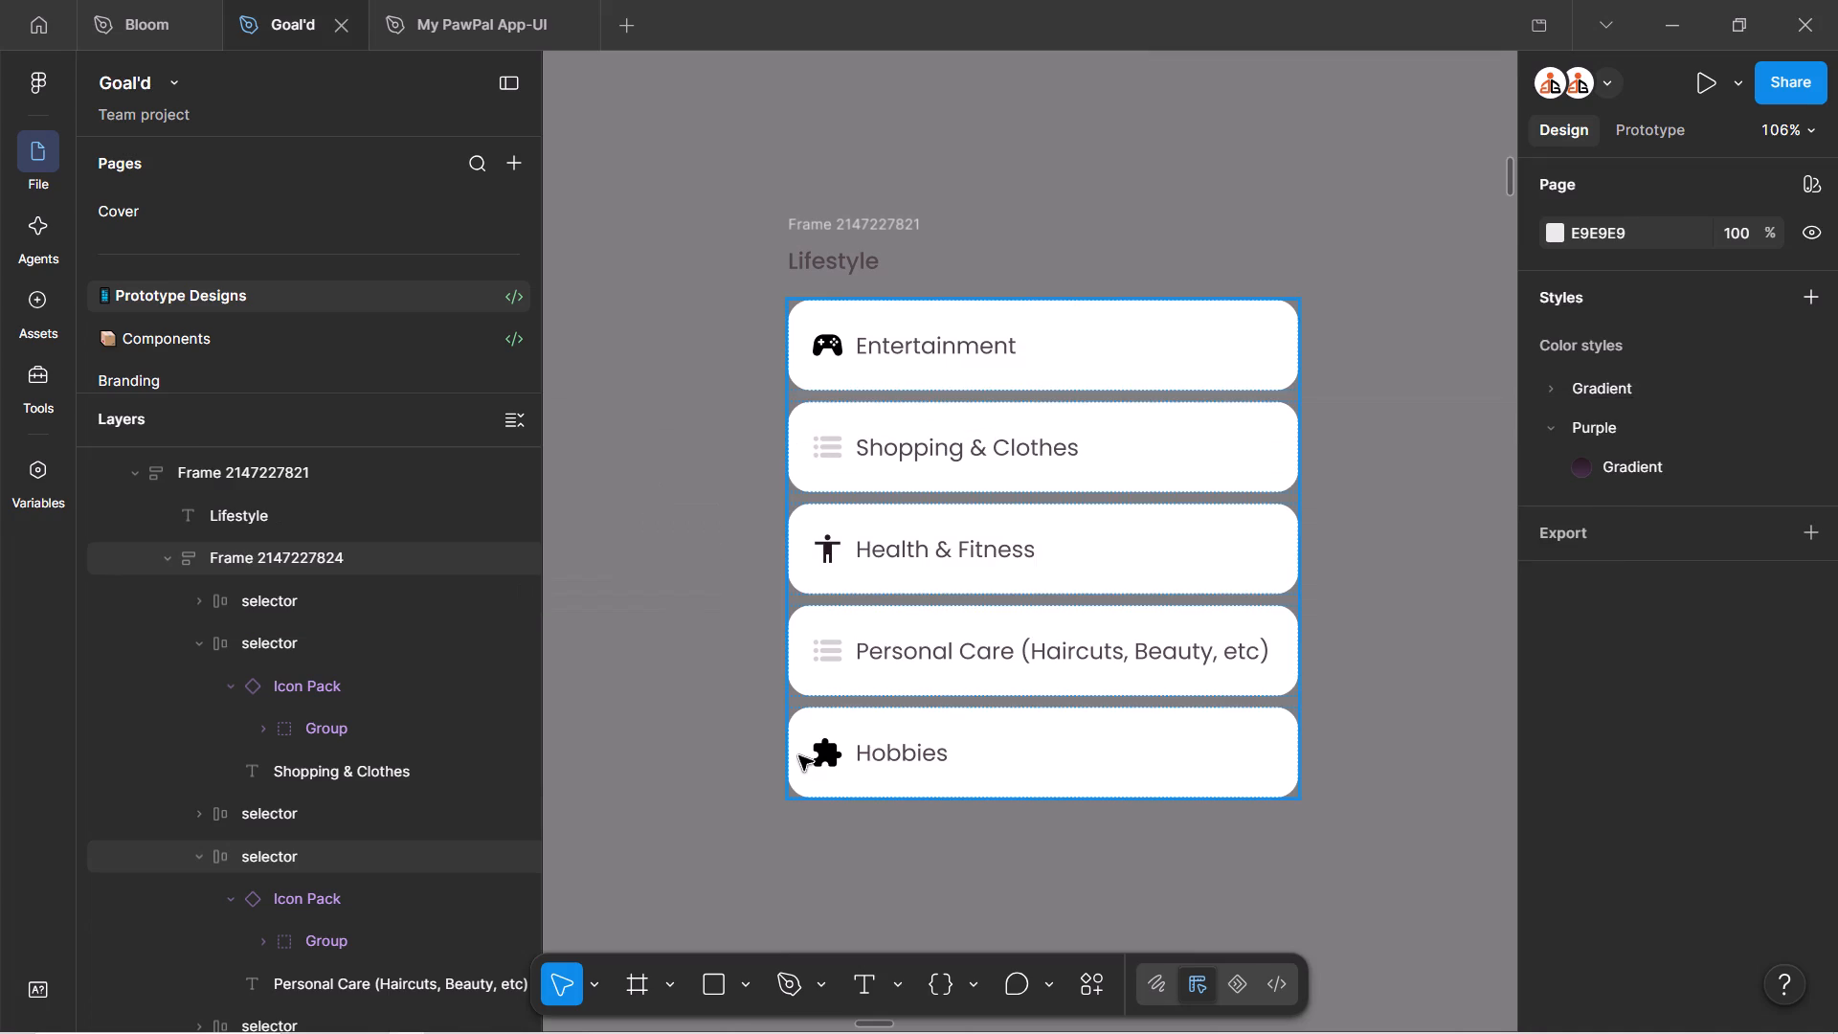
Examine the list icon beside the sub-category name in the New Category sheet below the spending categories screen.
key(ctrl+backslash)
shift+scroll(1053, 775, down, 7)
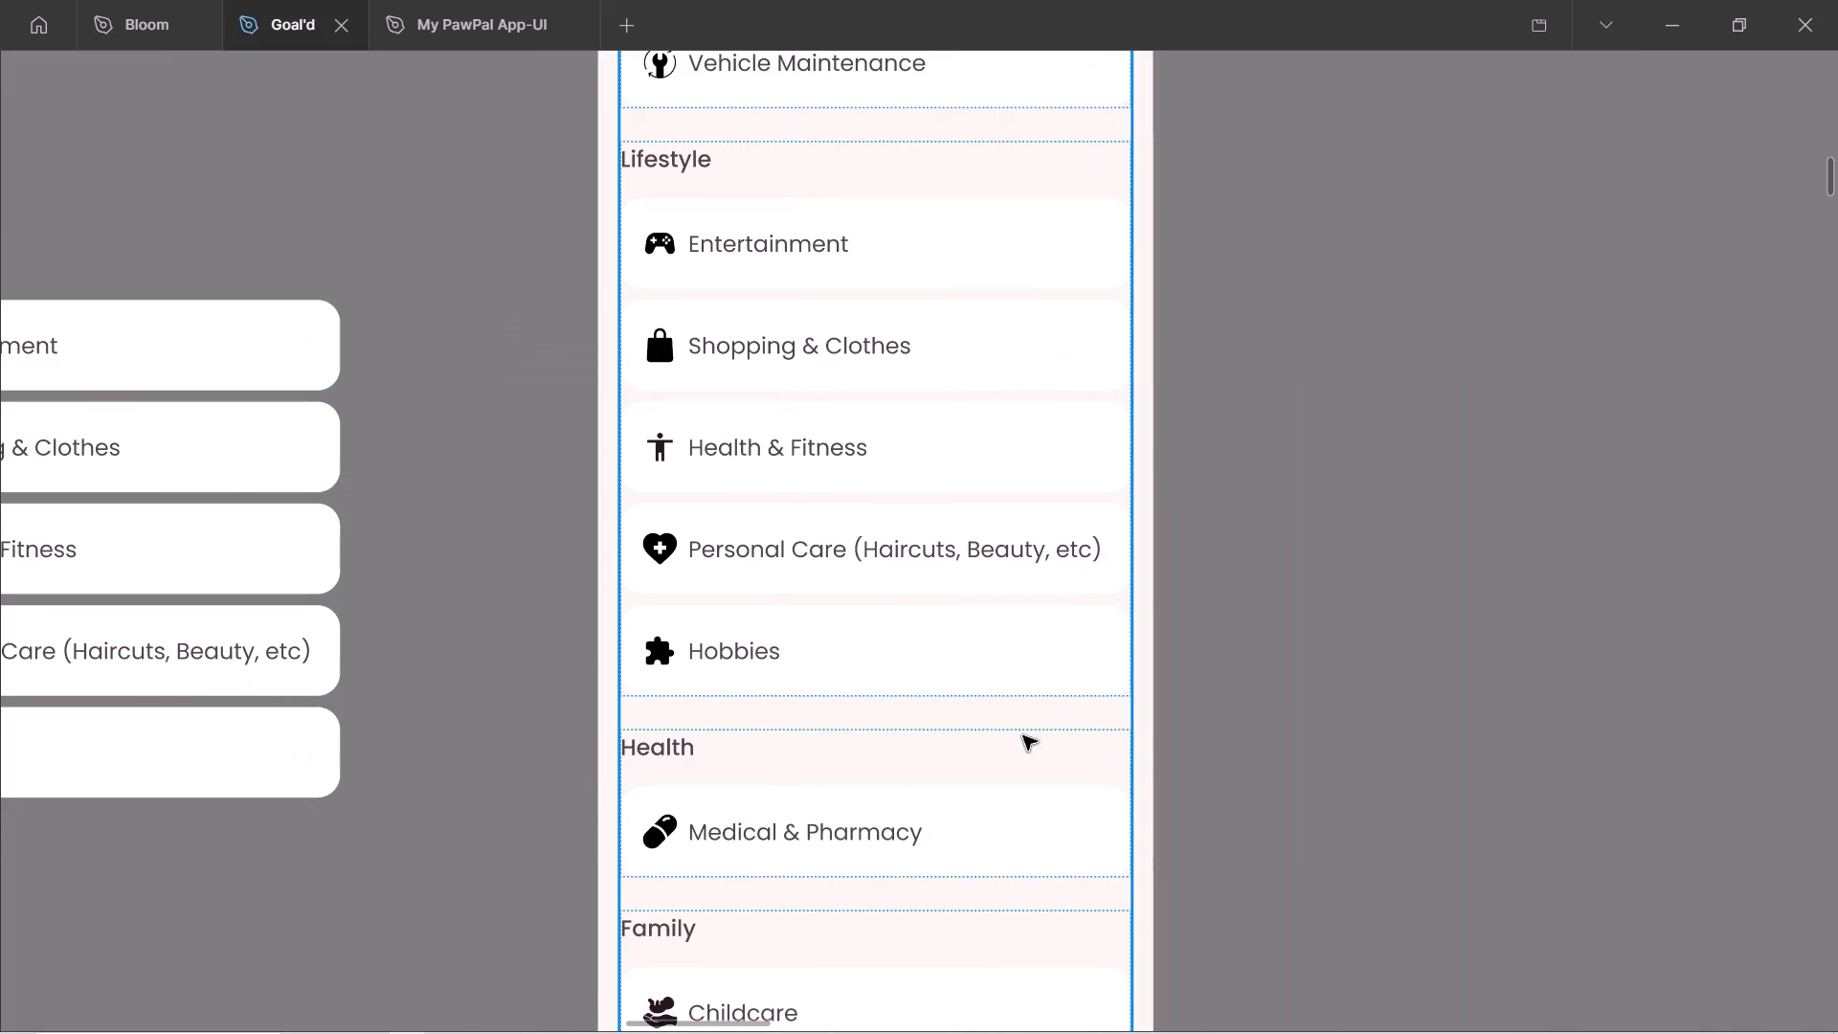
scroll(939, 698, down, 6)
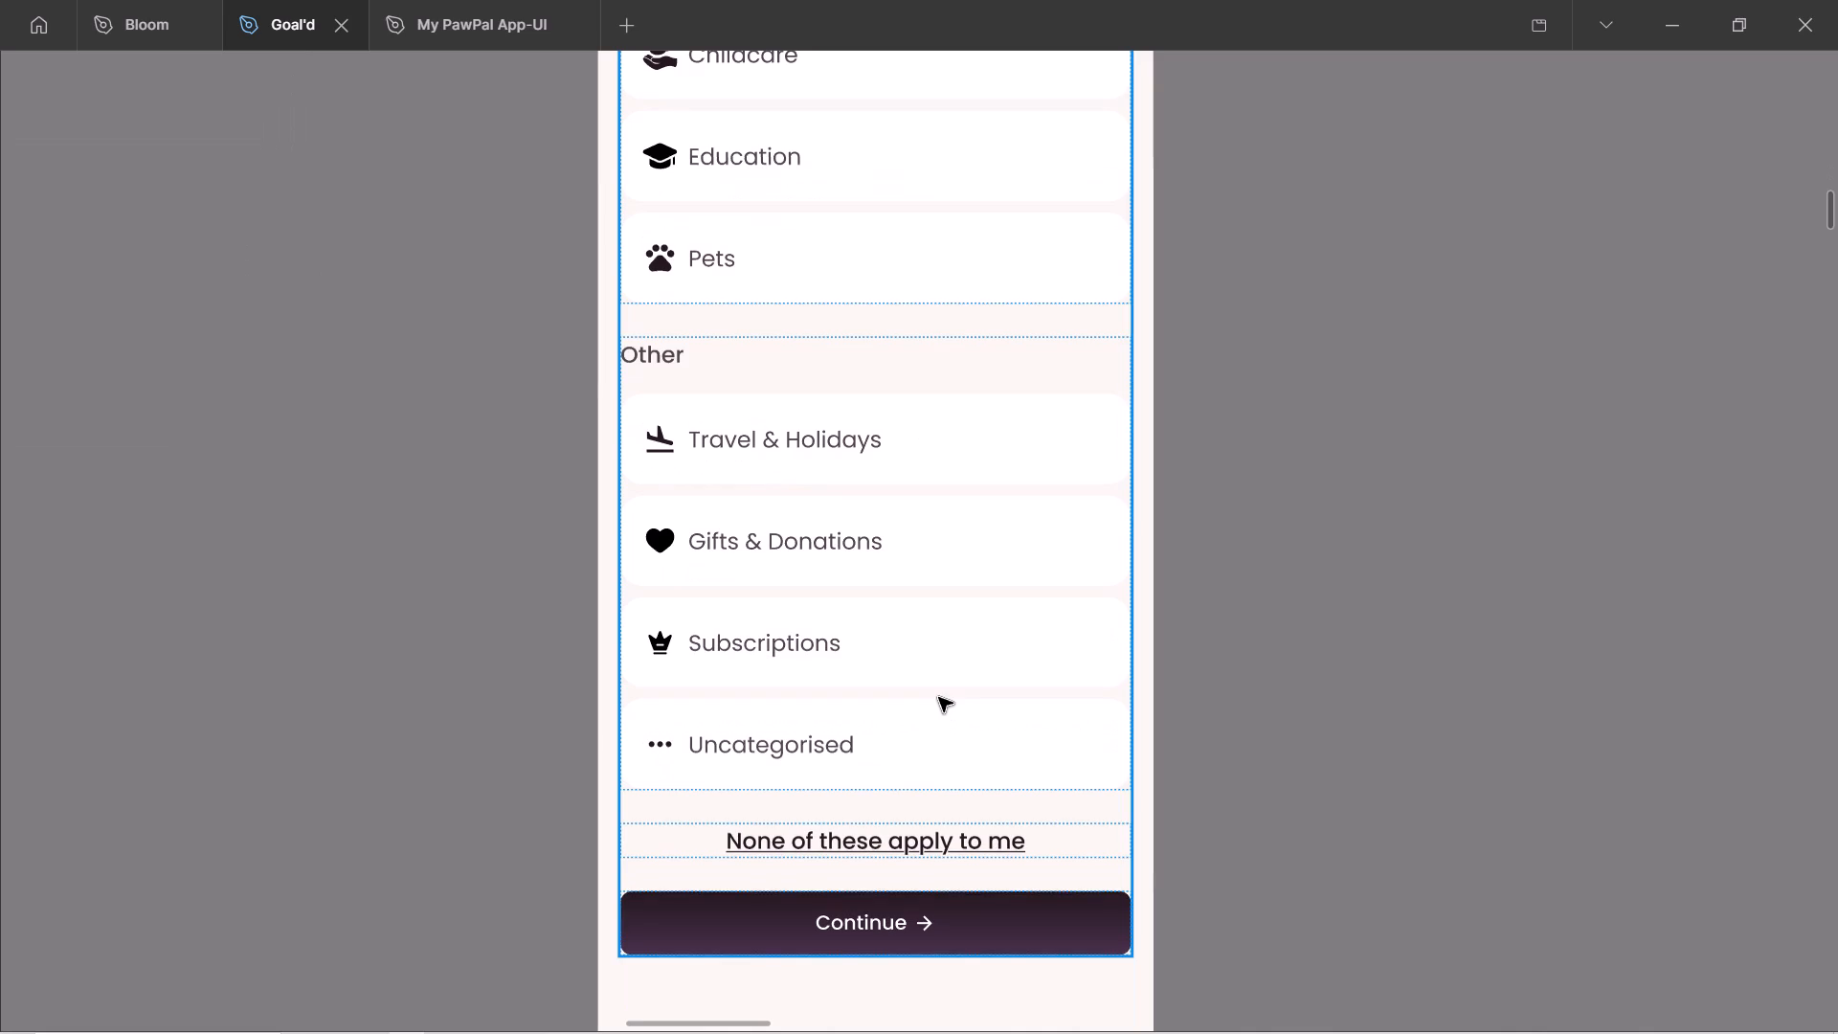
scroll(898, 778, down, 6)
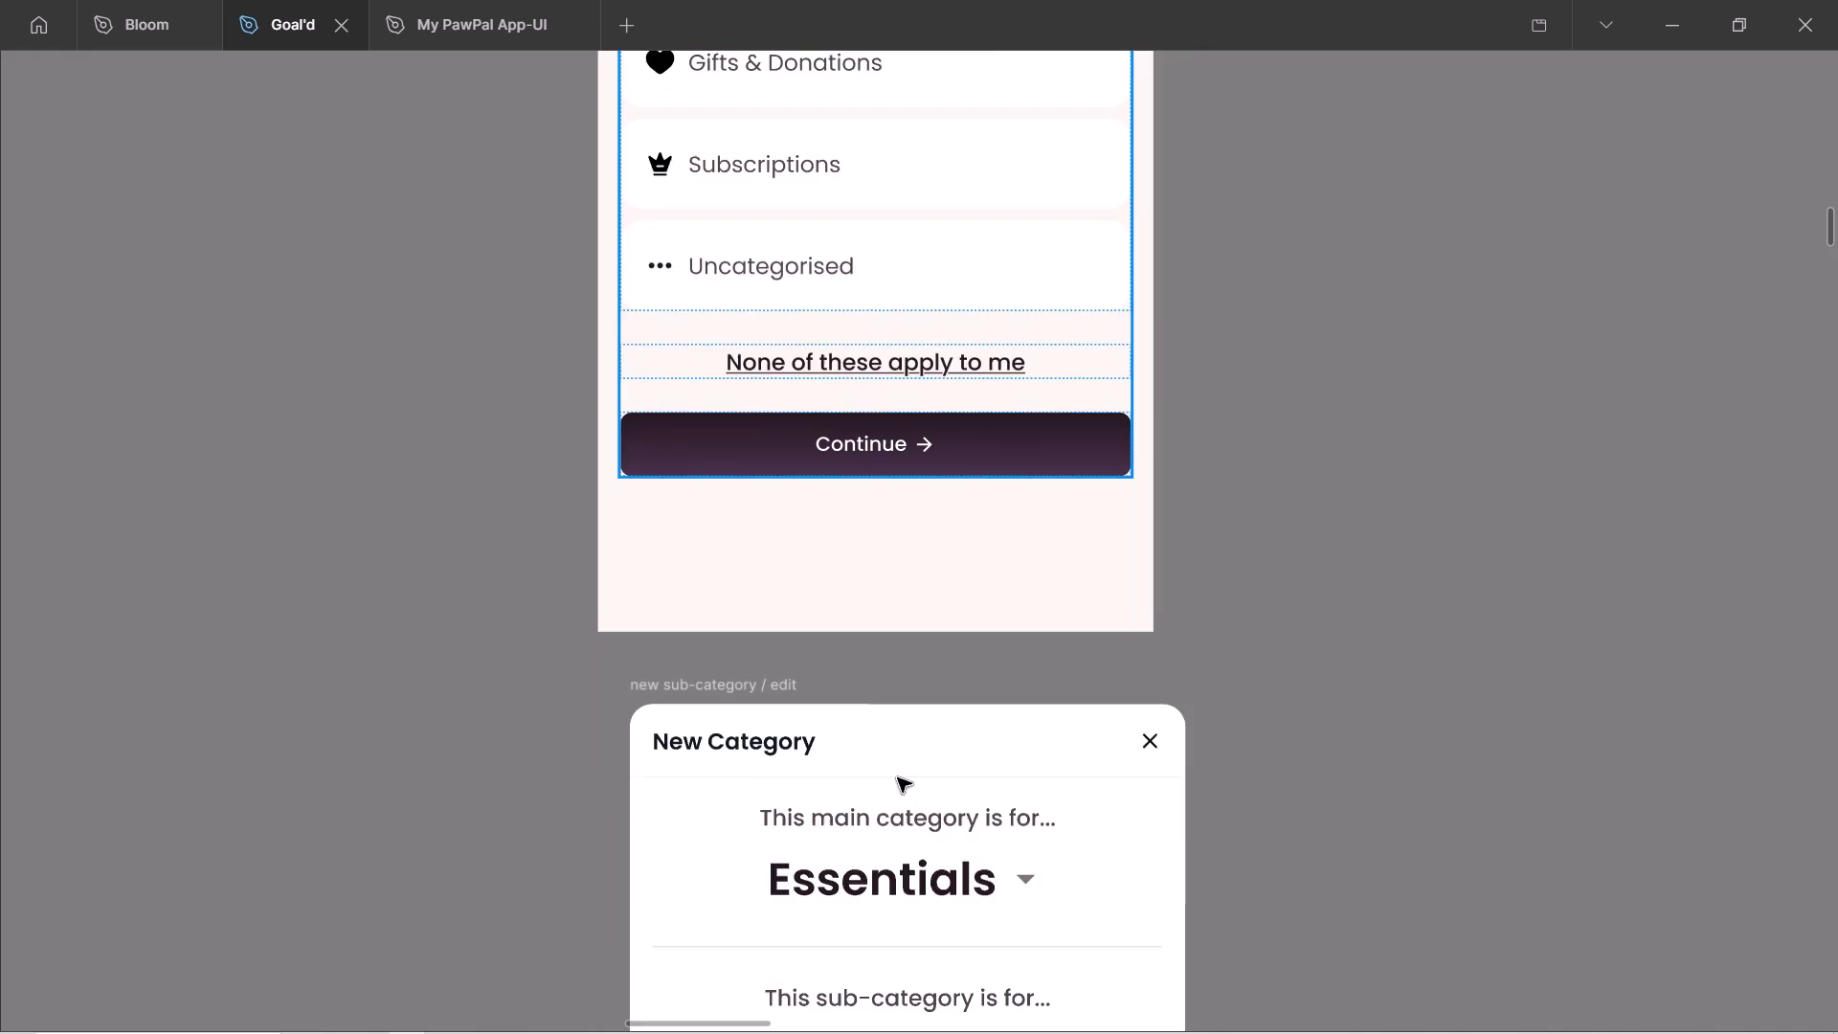
ctrl+click(753, 744)
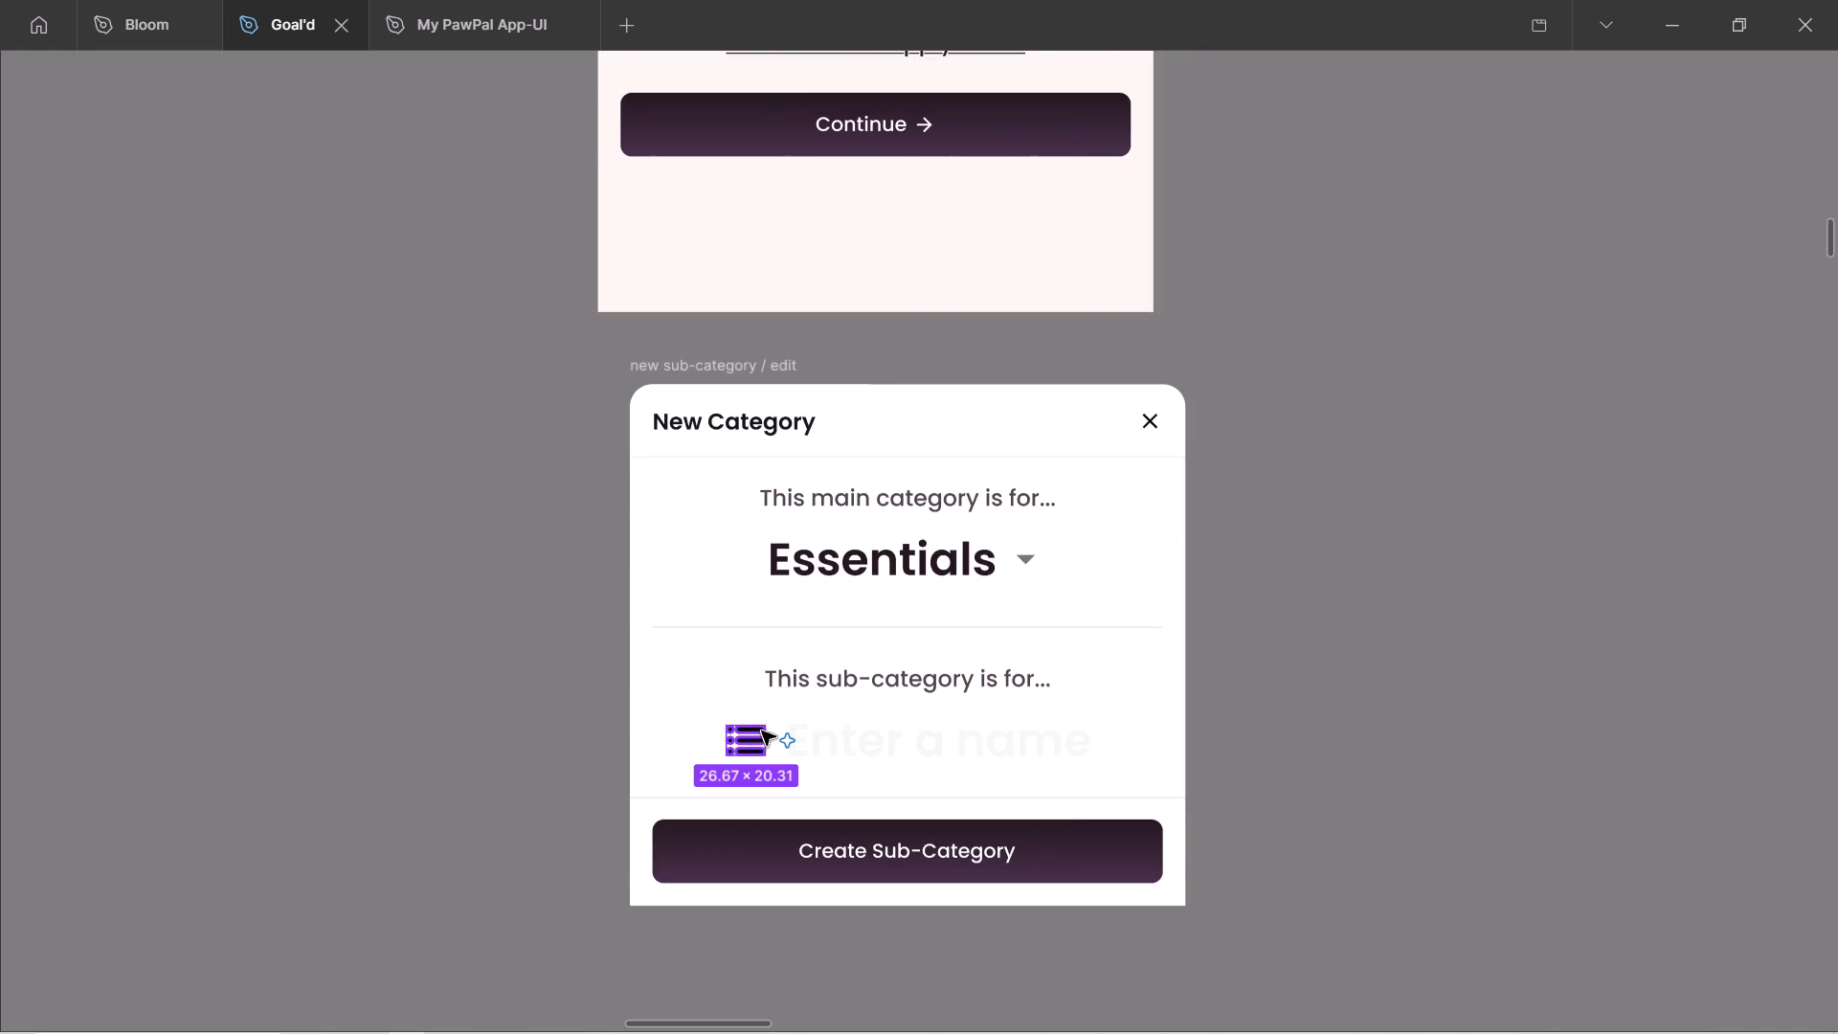
key(shift+Return)
key(shift+Return)
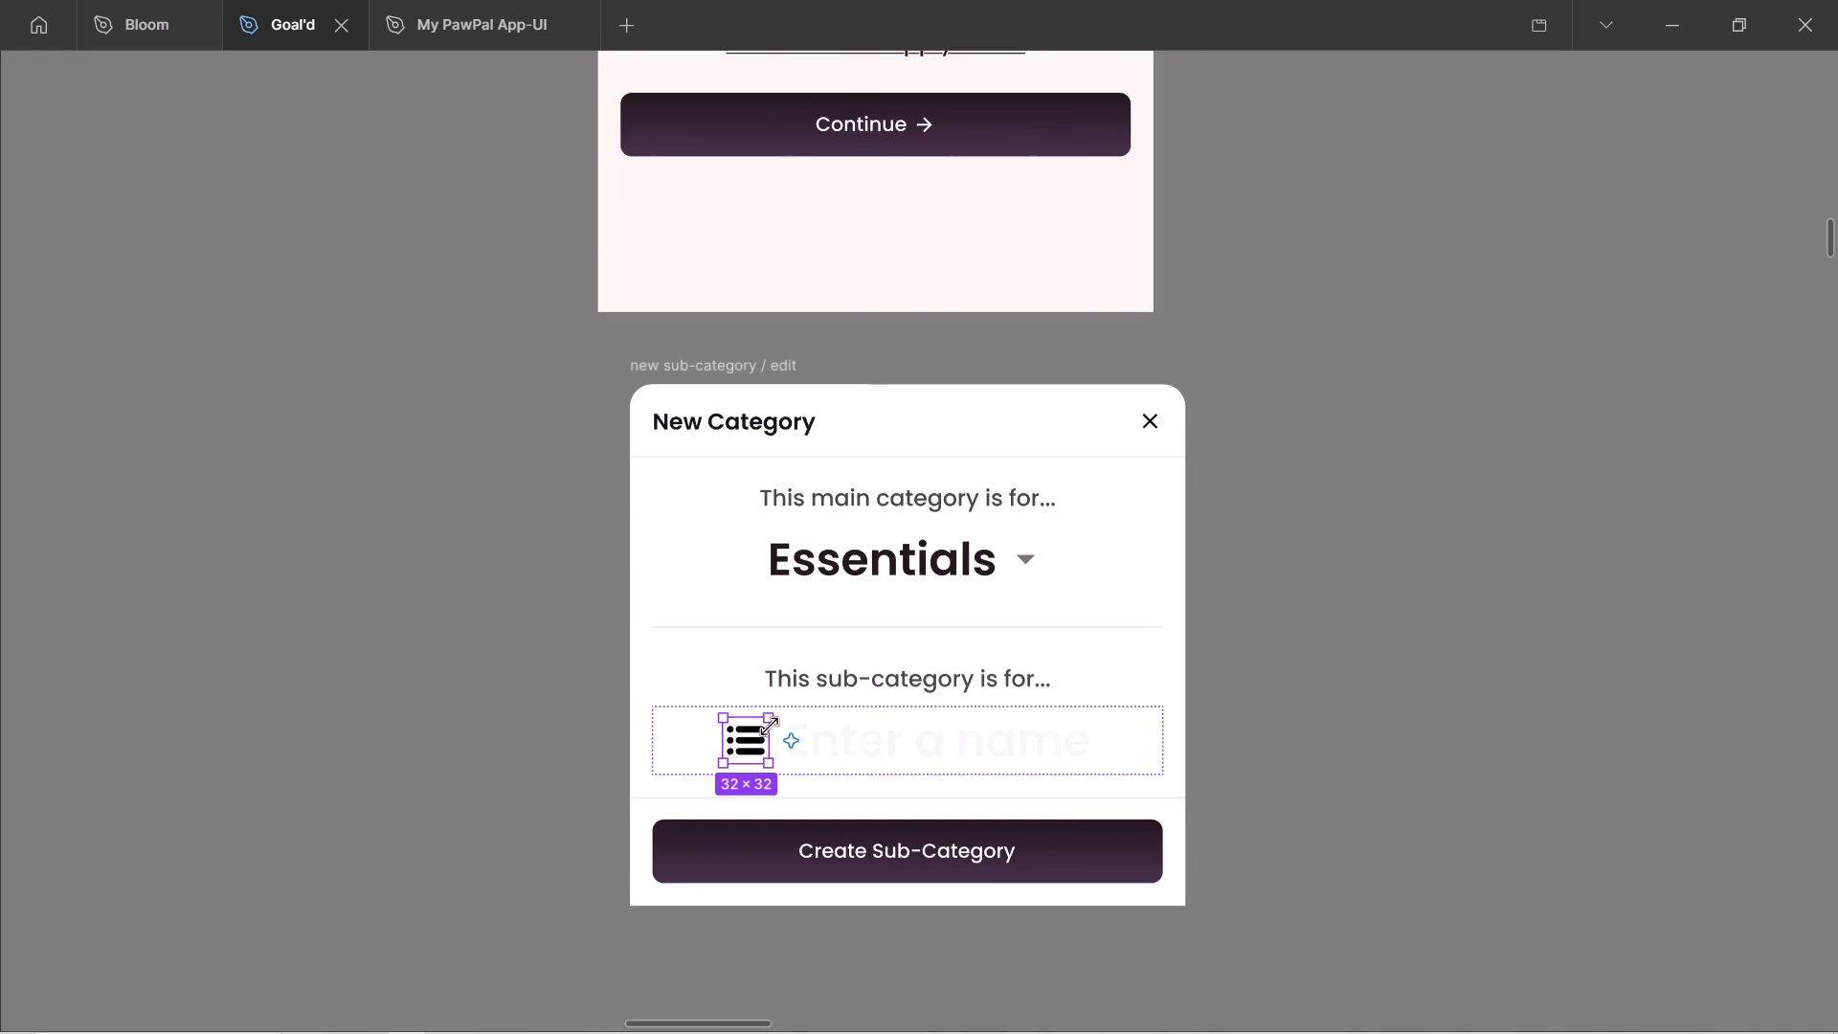
ctrl+scroll(845, 702, down, 1)
scroll(755, 591, up, 5)
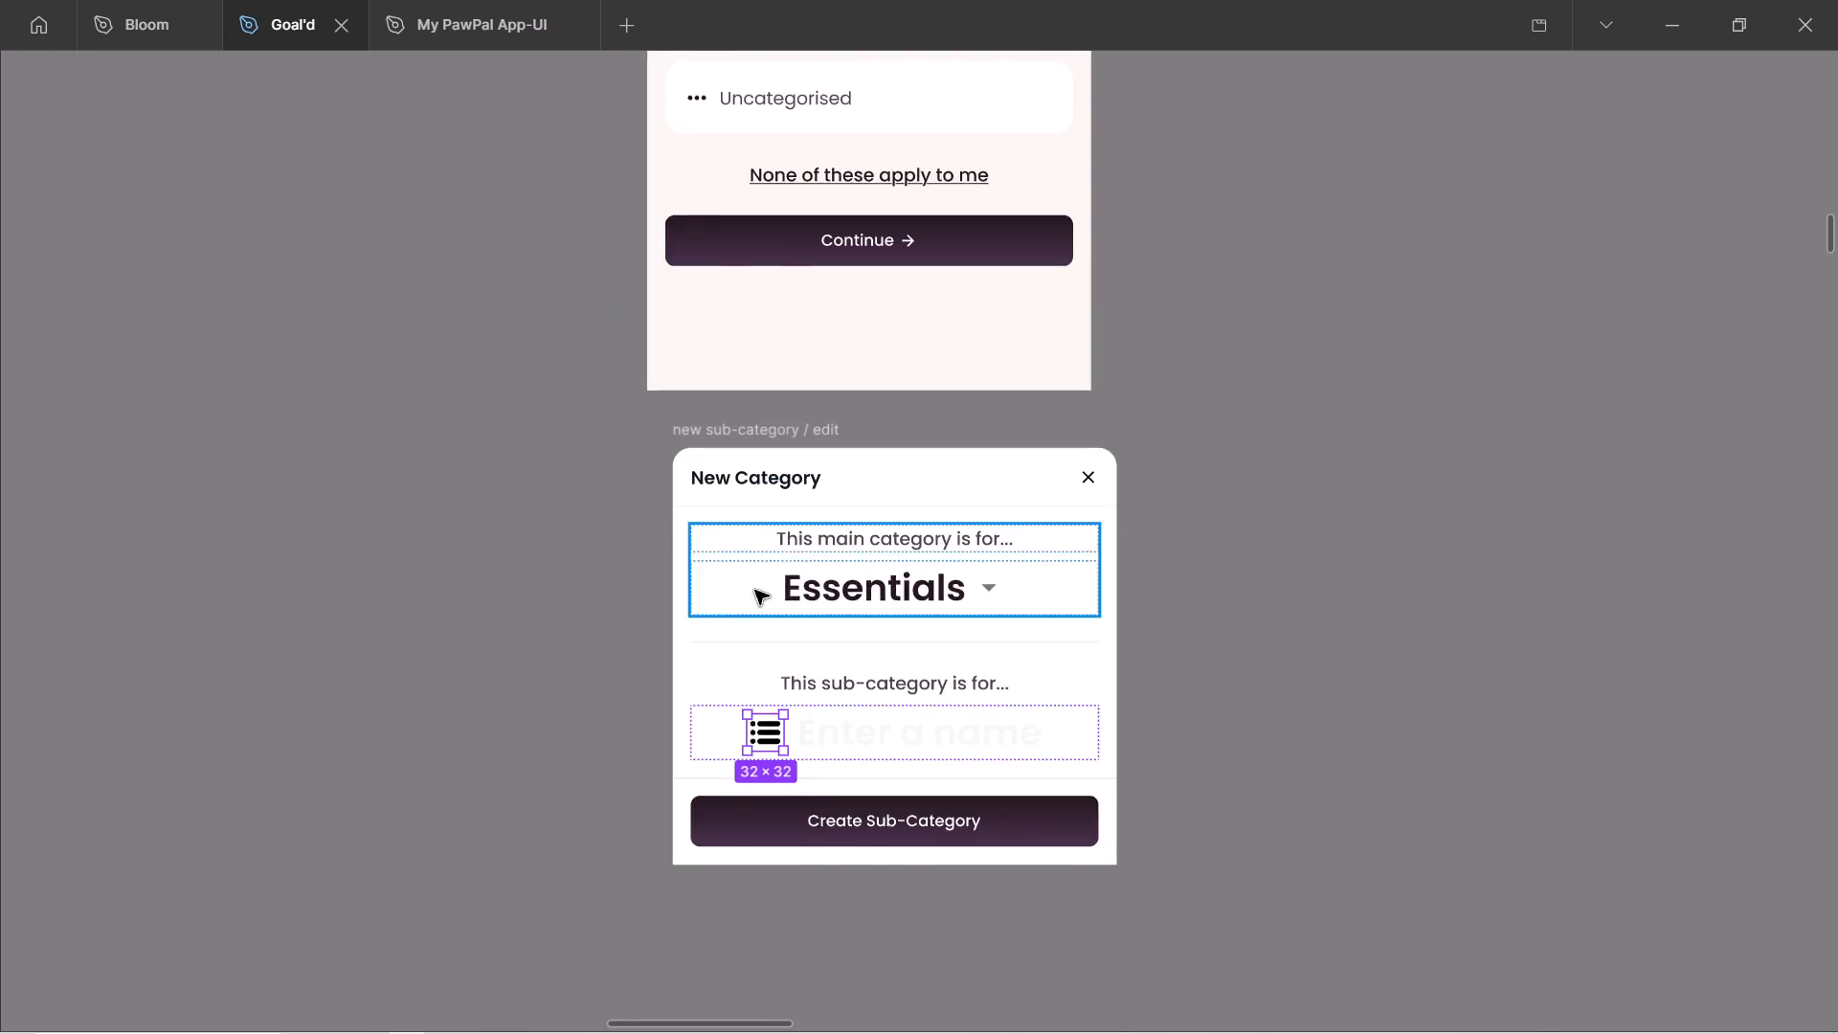
click(550, 467)
scroll(554, 475, down, 4)
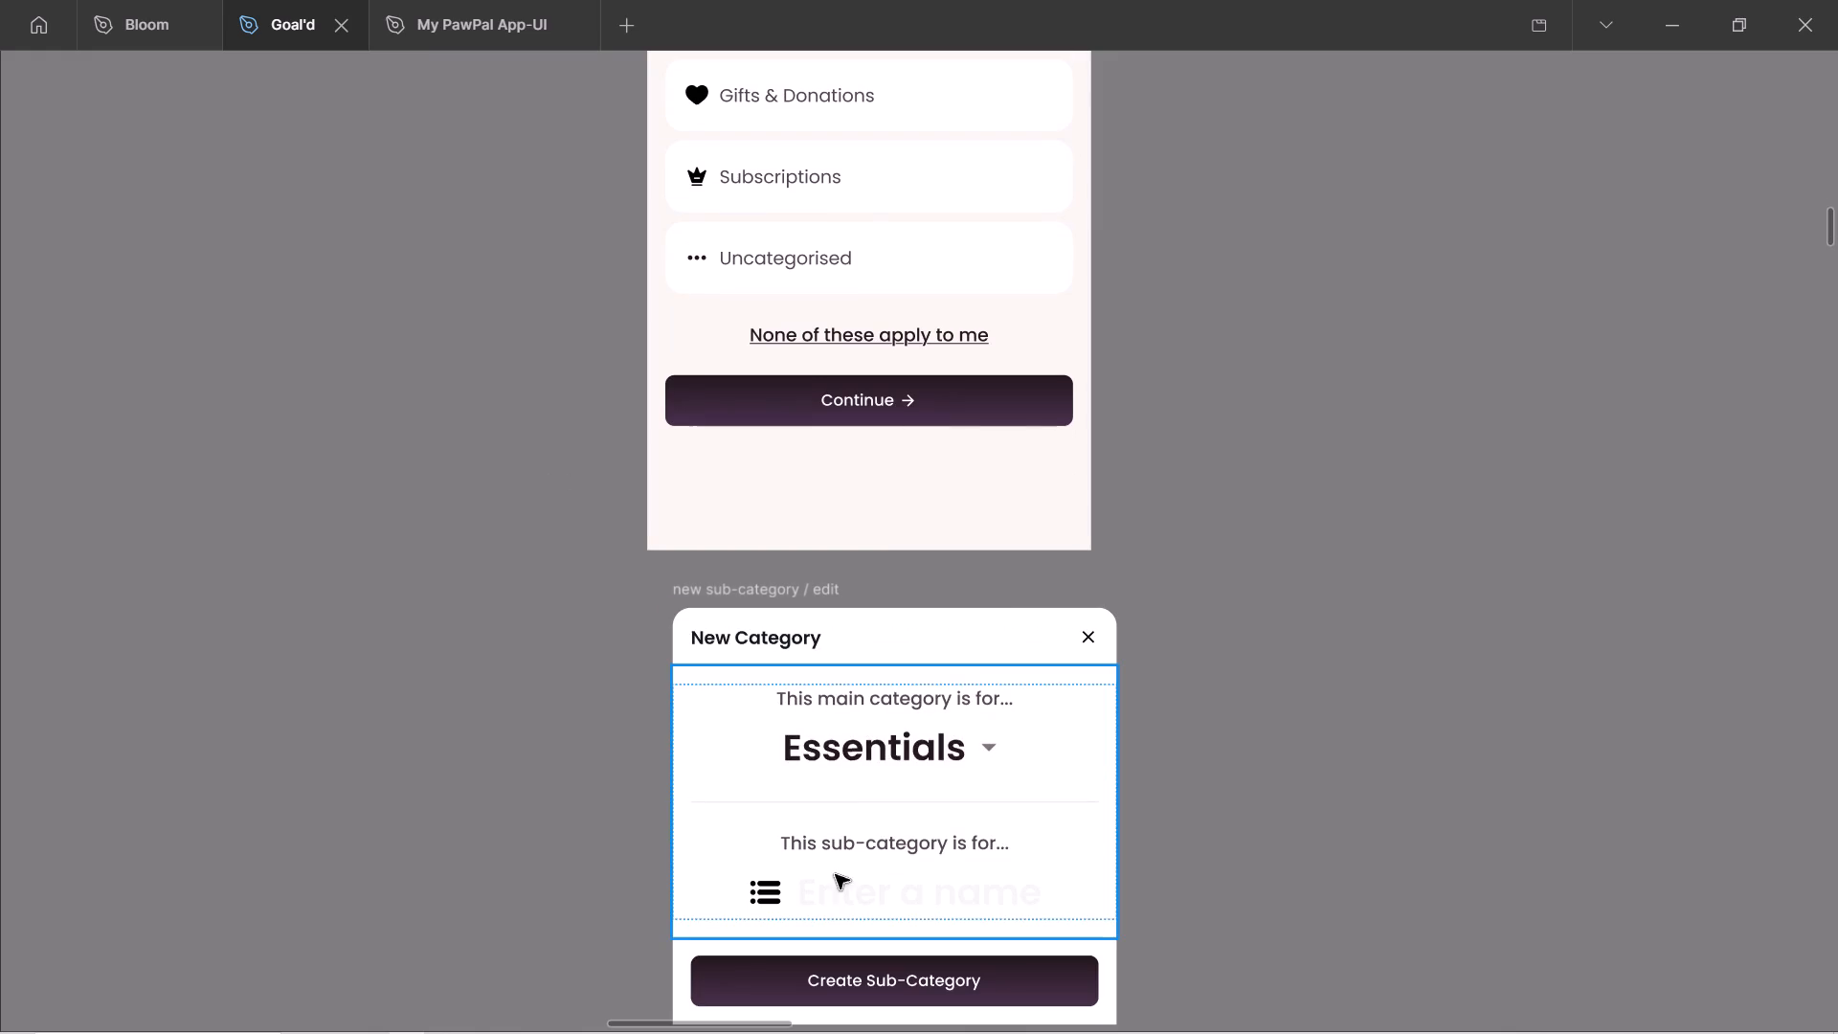
triple_click(775, 898)
double_click(775, 898)
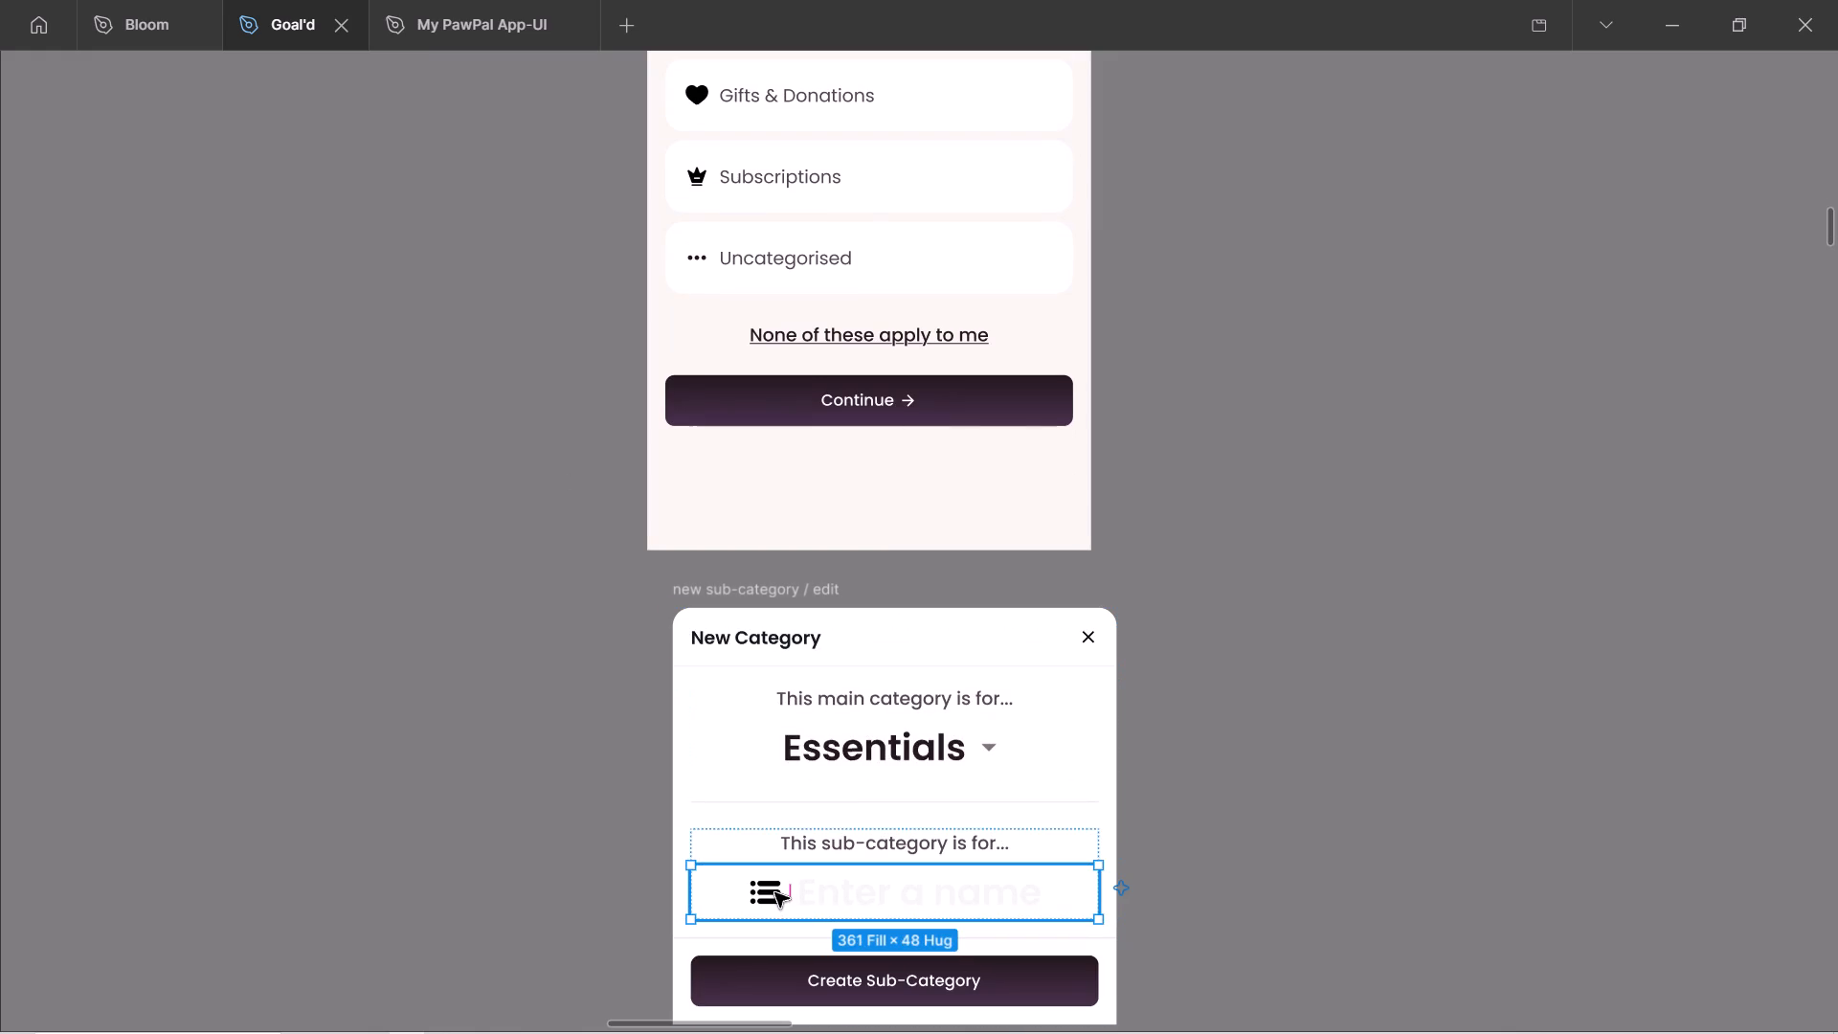
double_click(775, 893)
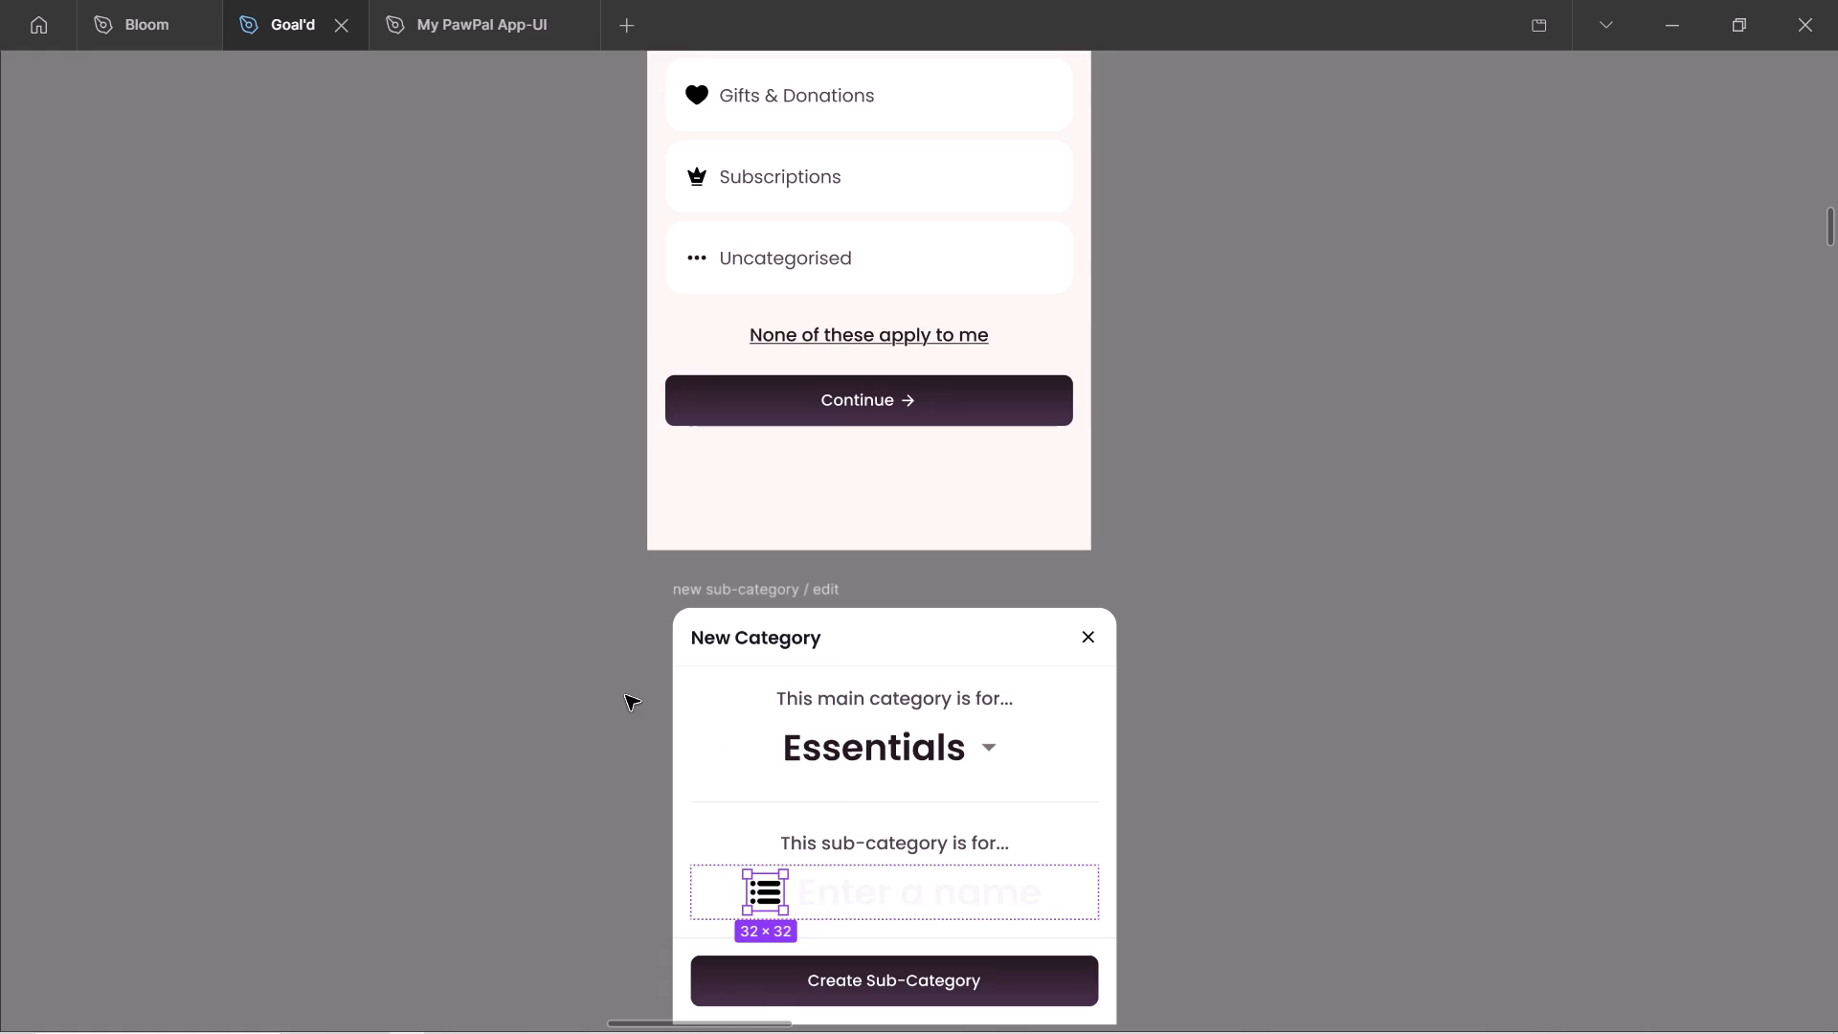
click(578, 897)
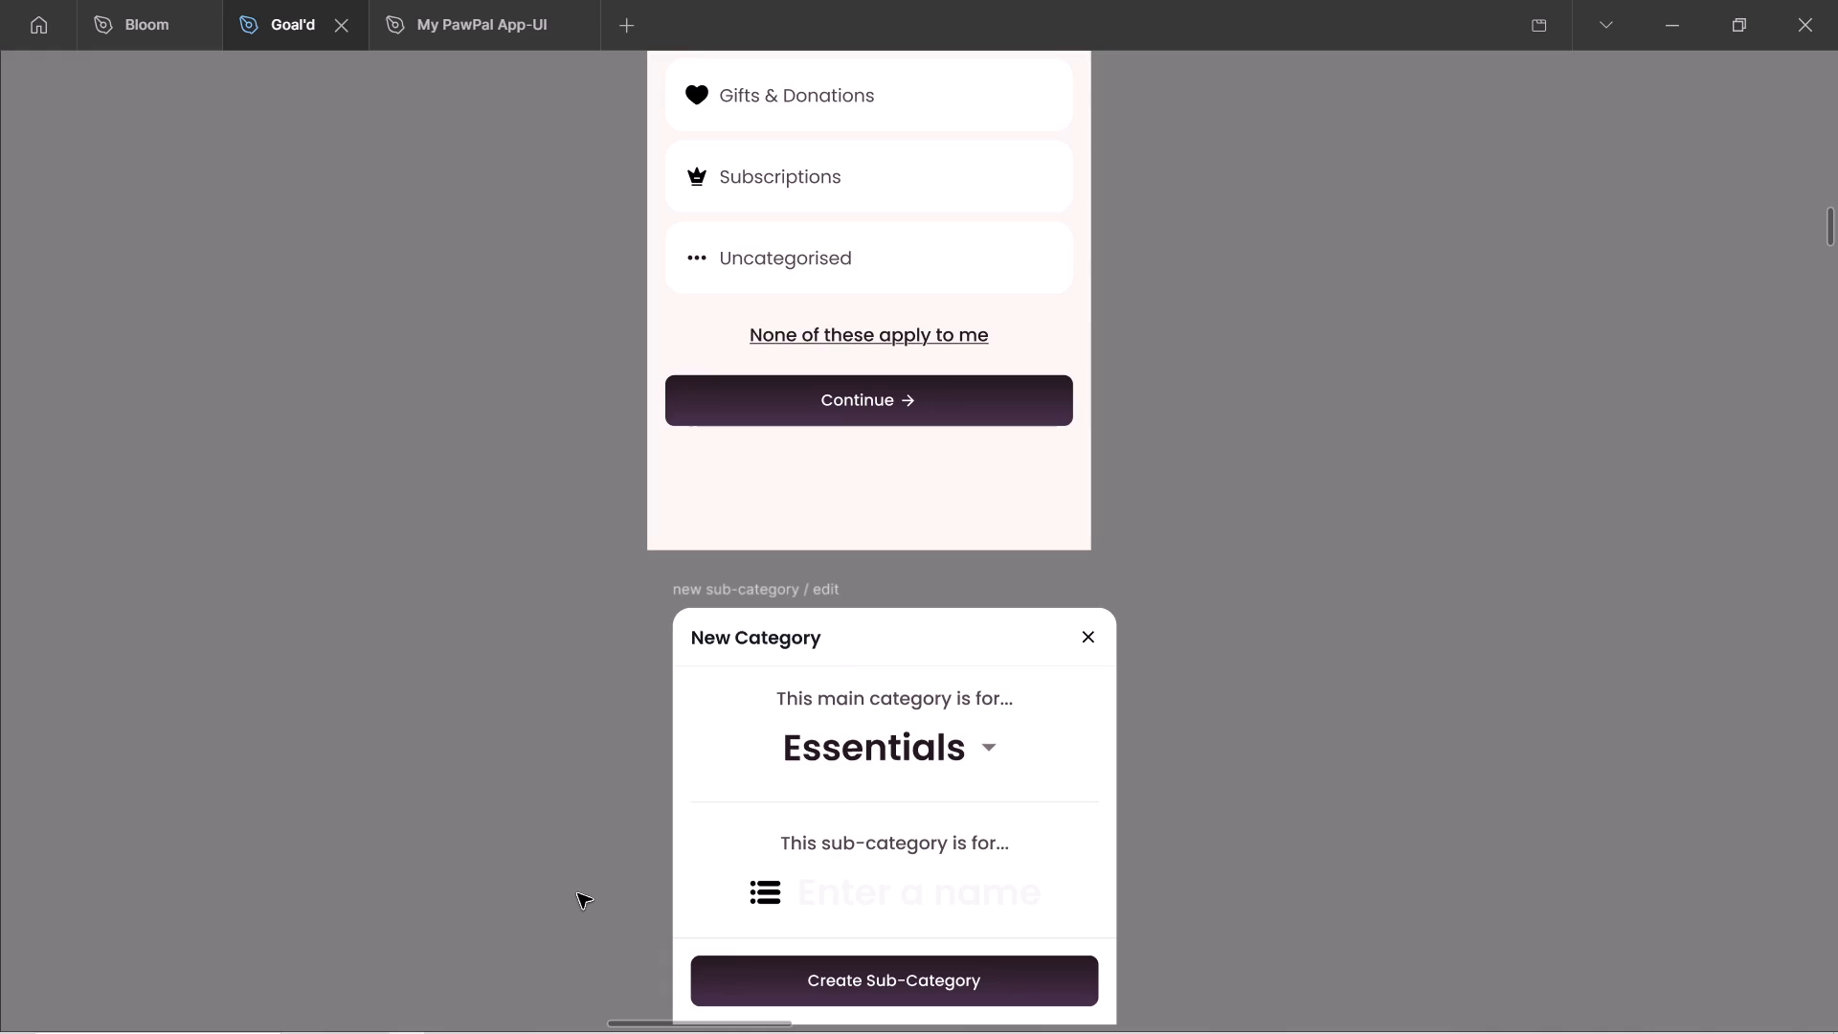
Move the "new sub-category / edit" sheet so it lines up directly under the spending categories screen.
drag(711, 596, 687, 592)
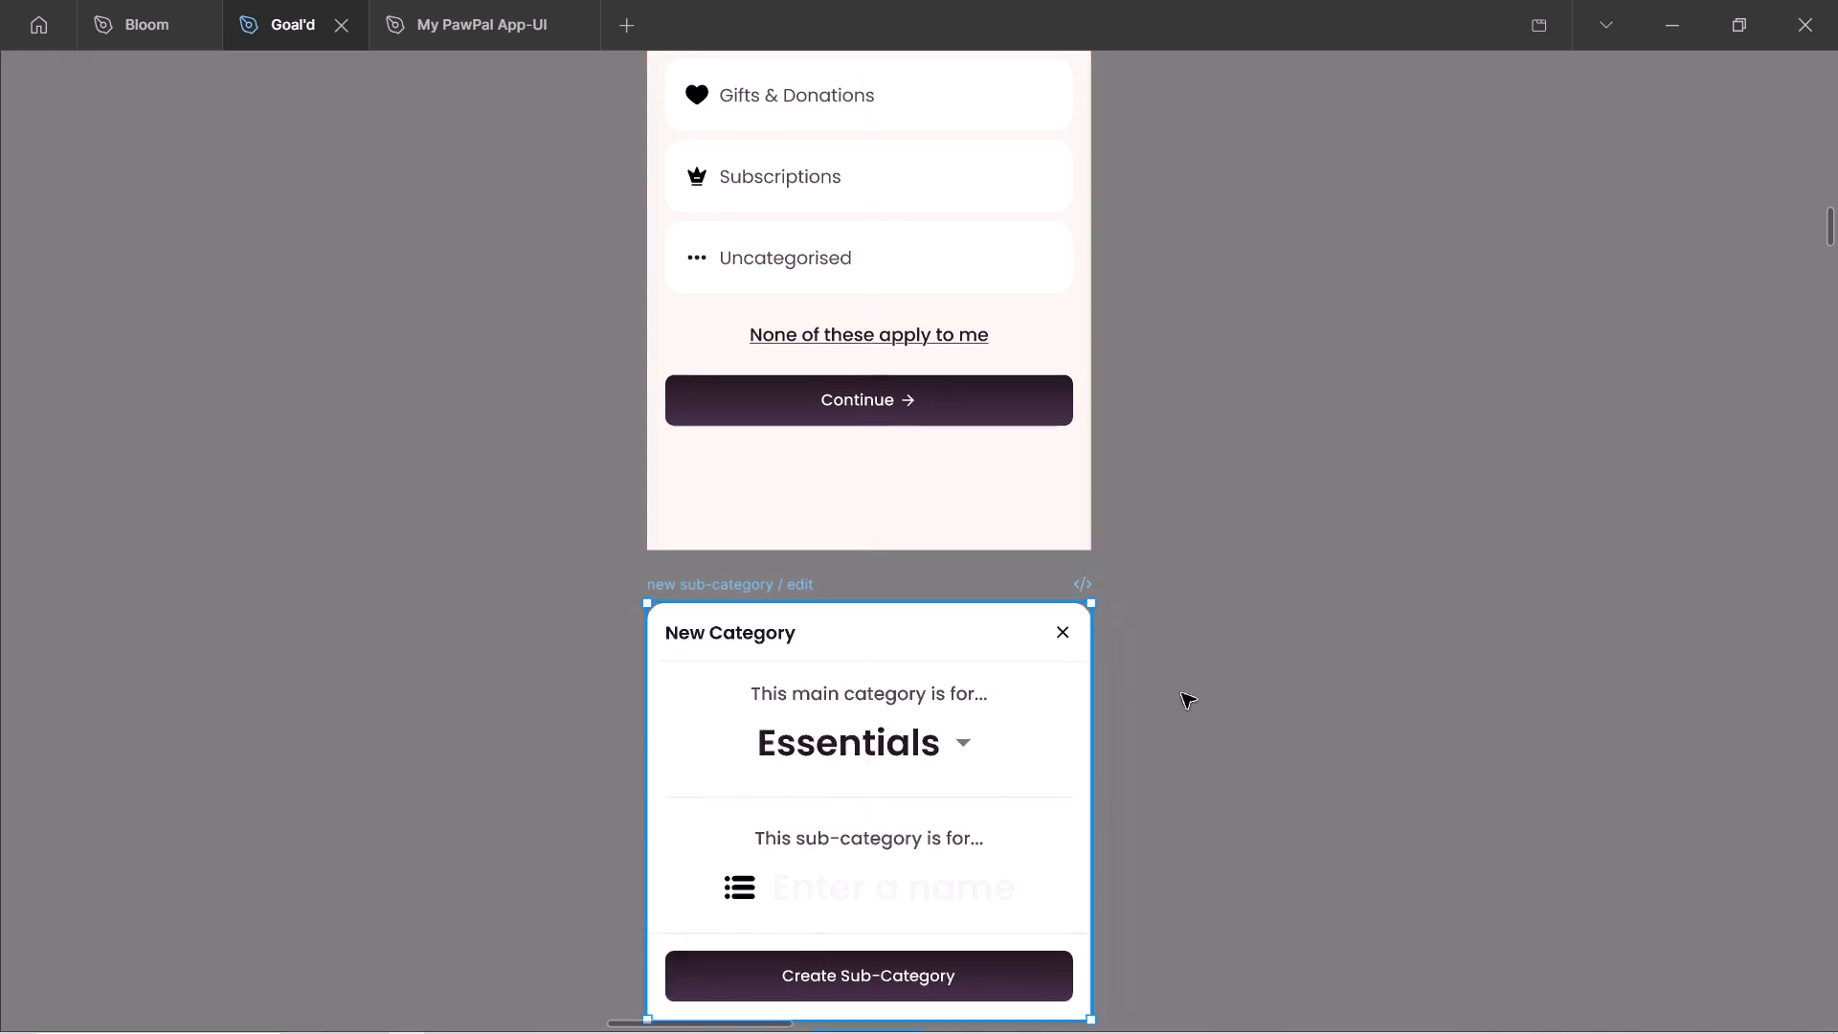
ctrl+scroll(1191, 701, down, 4)
click(1195, 697)
Review the duplicated Lifestyle group and its placement among the Initial Onboarding screens.
scroll(620, 243, up, 2)
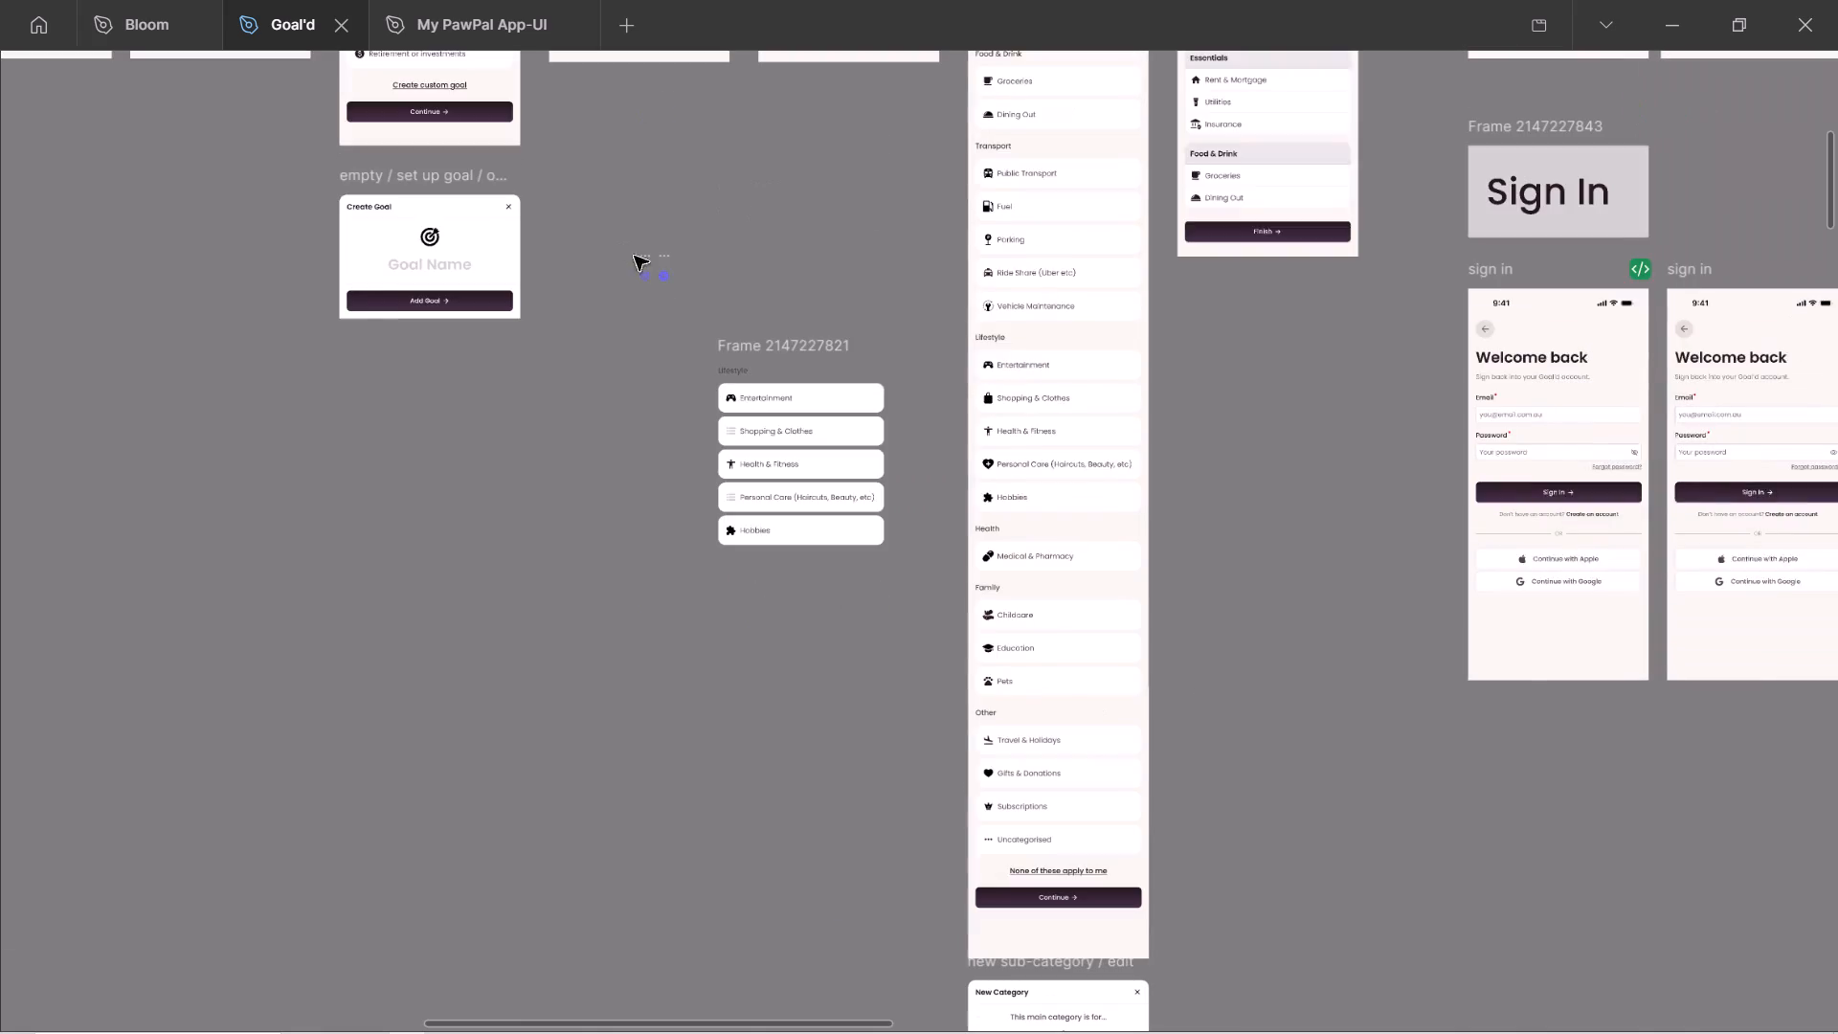
ctrl+scroll(772, 480, up, 5)
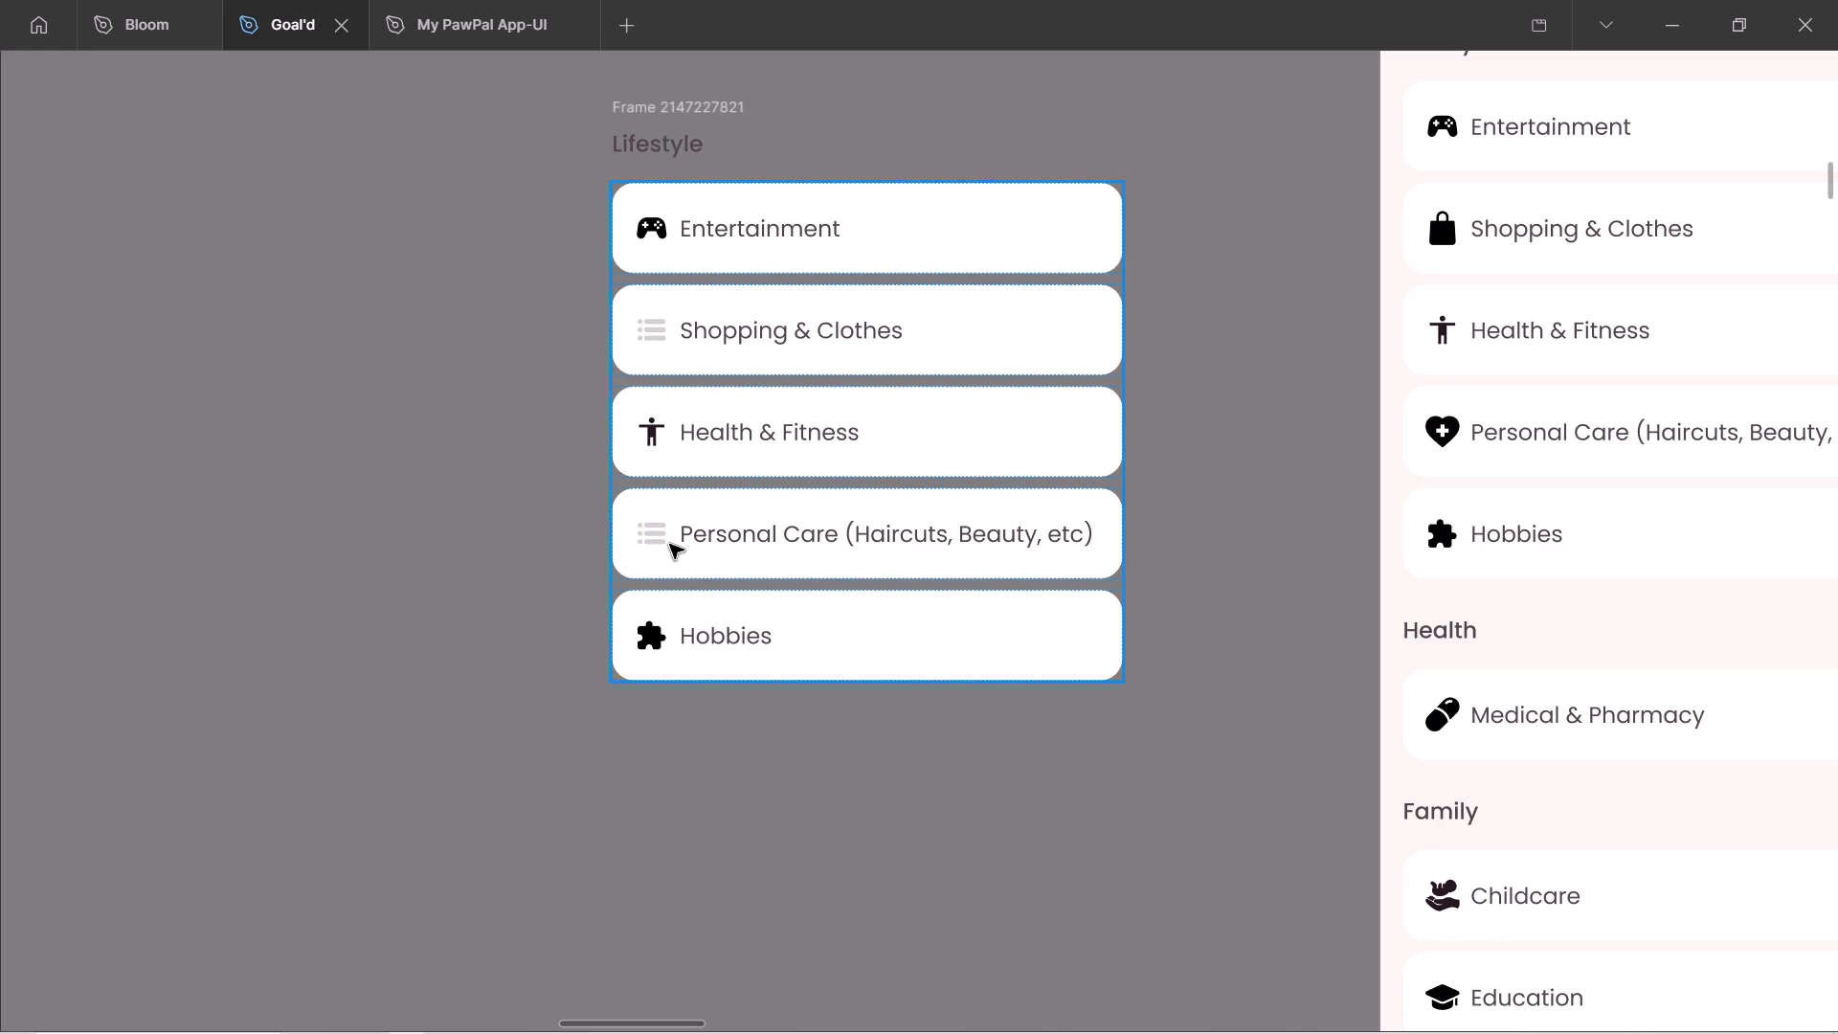
click(643, 100)
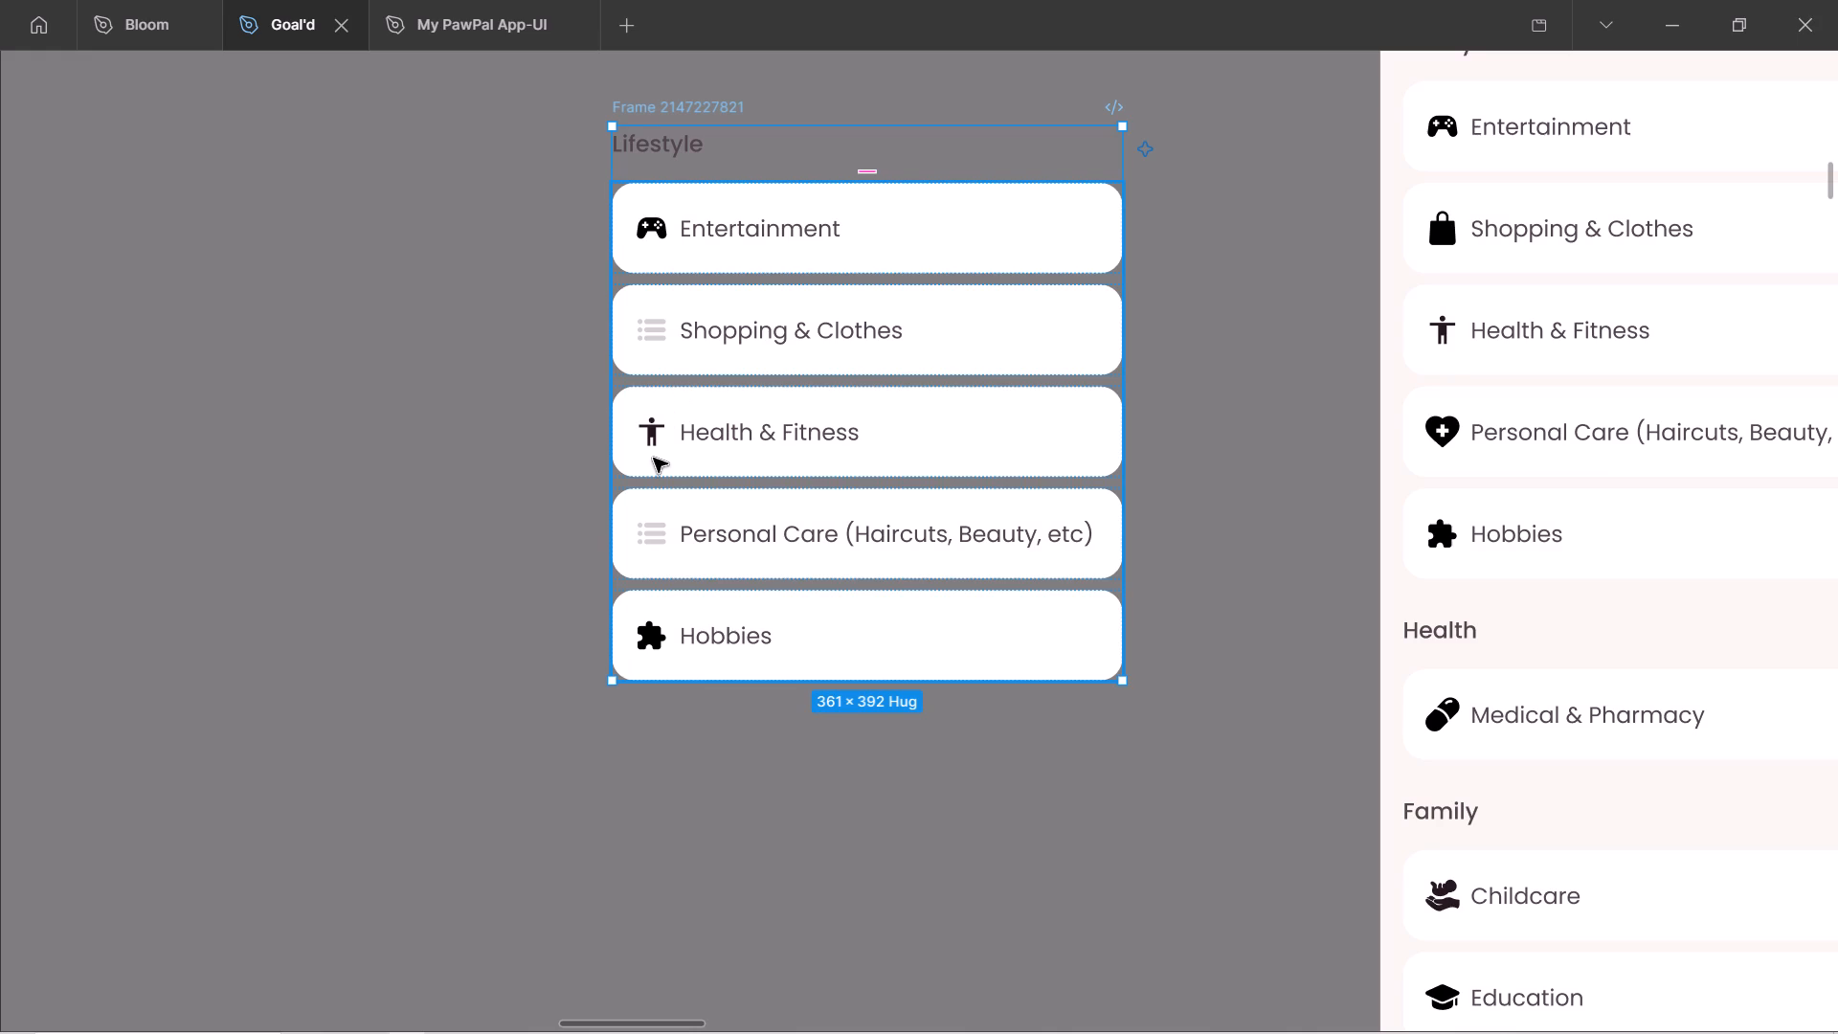
ctrl+scroll(927, 537, down, 4)
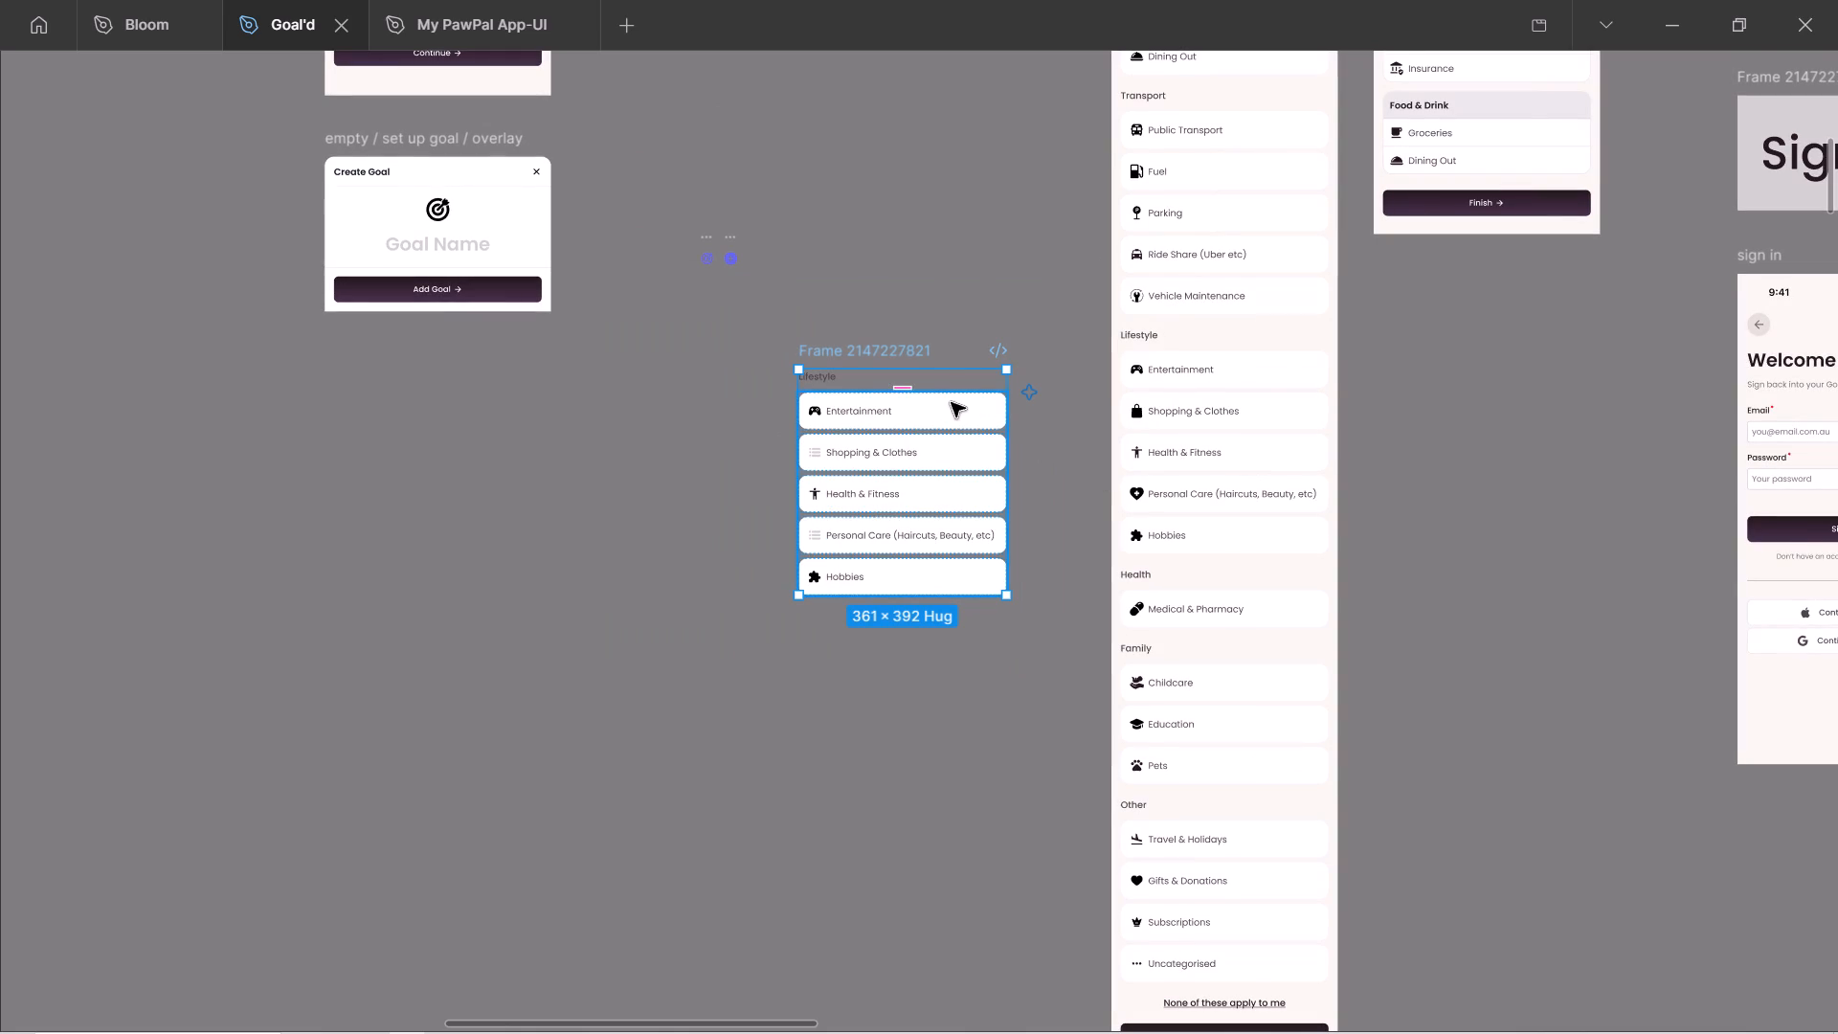
ctrl+scroll(661, 540, down, 2)
click(643, 544)
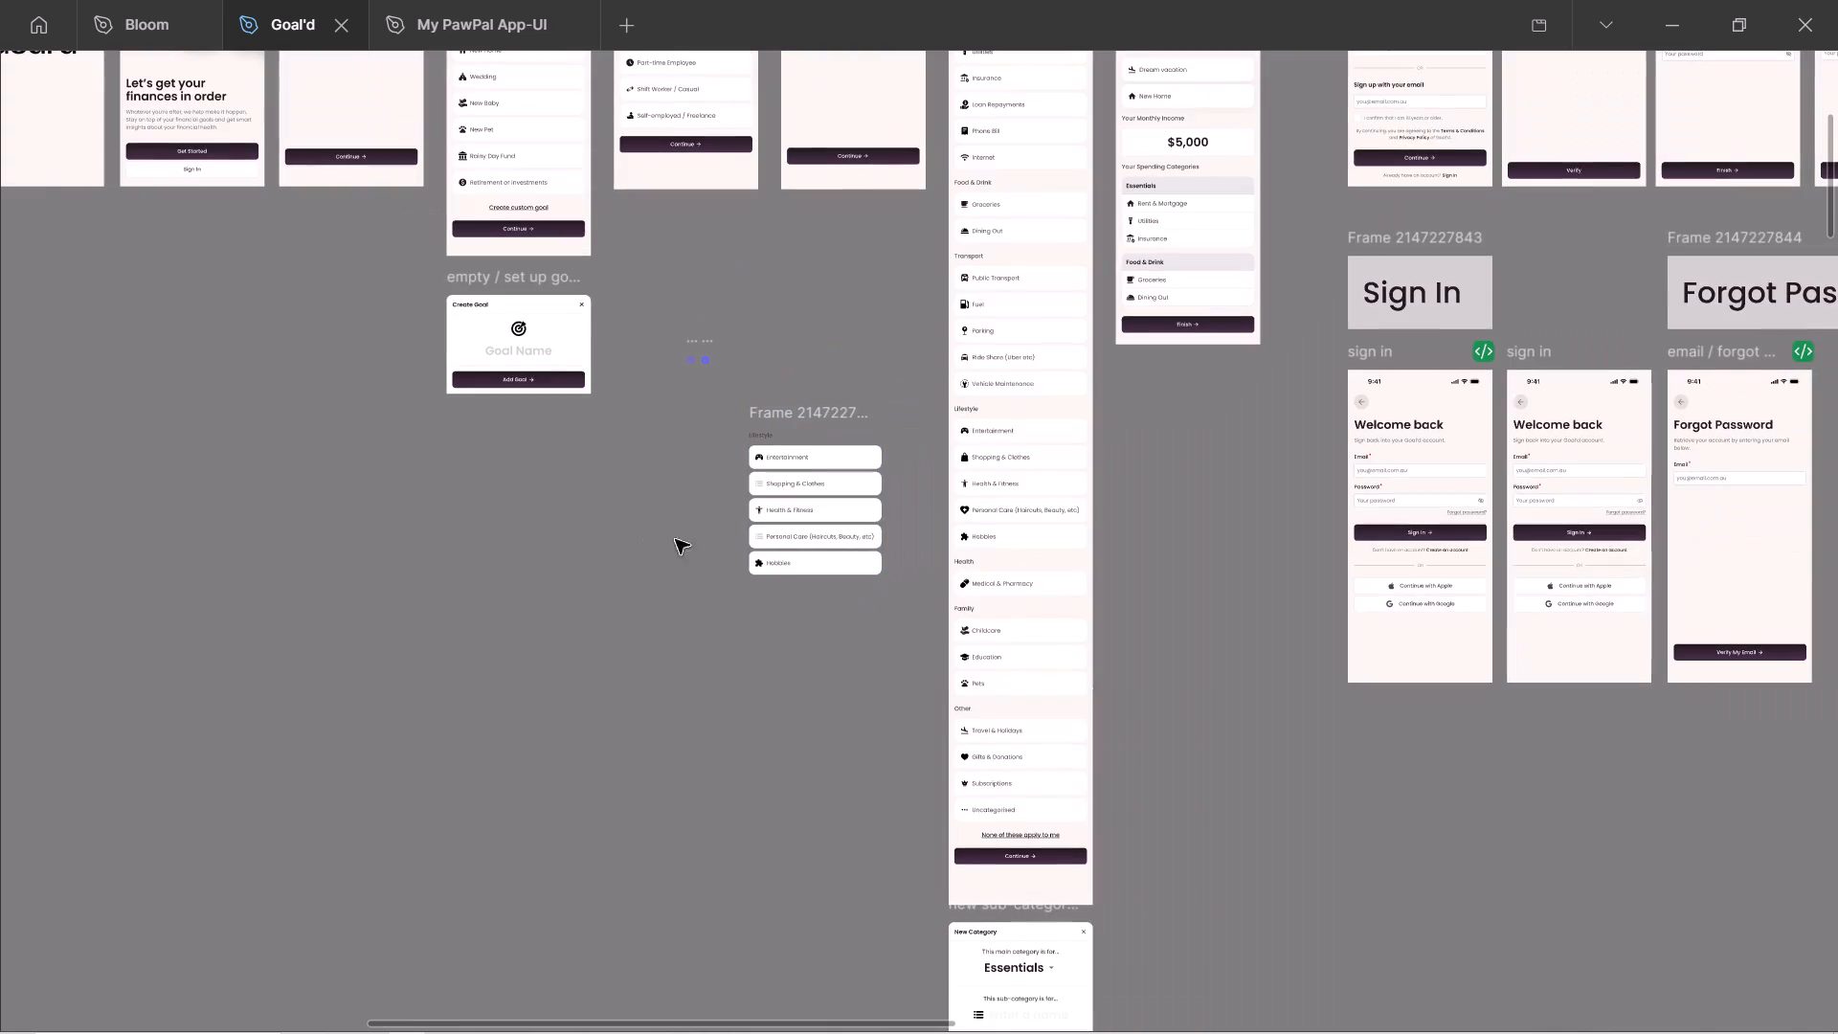
ctrl+scroll(719, 496, down, 3)
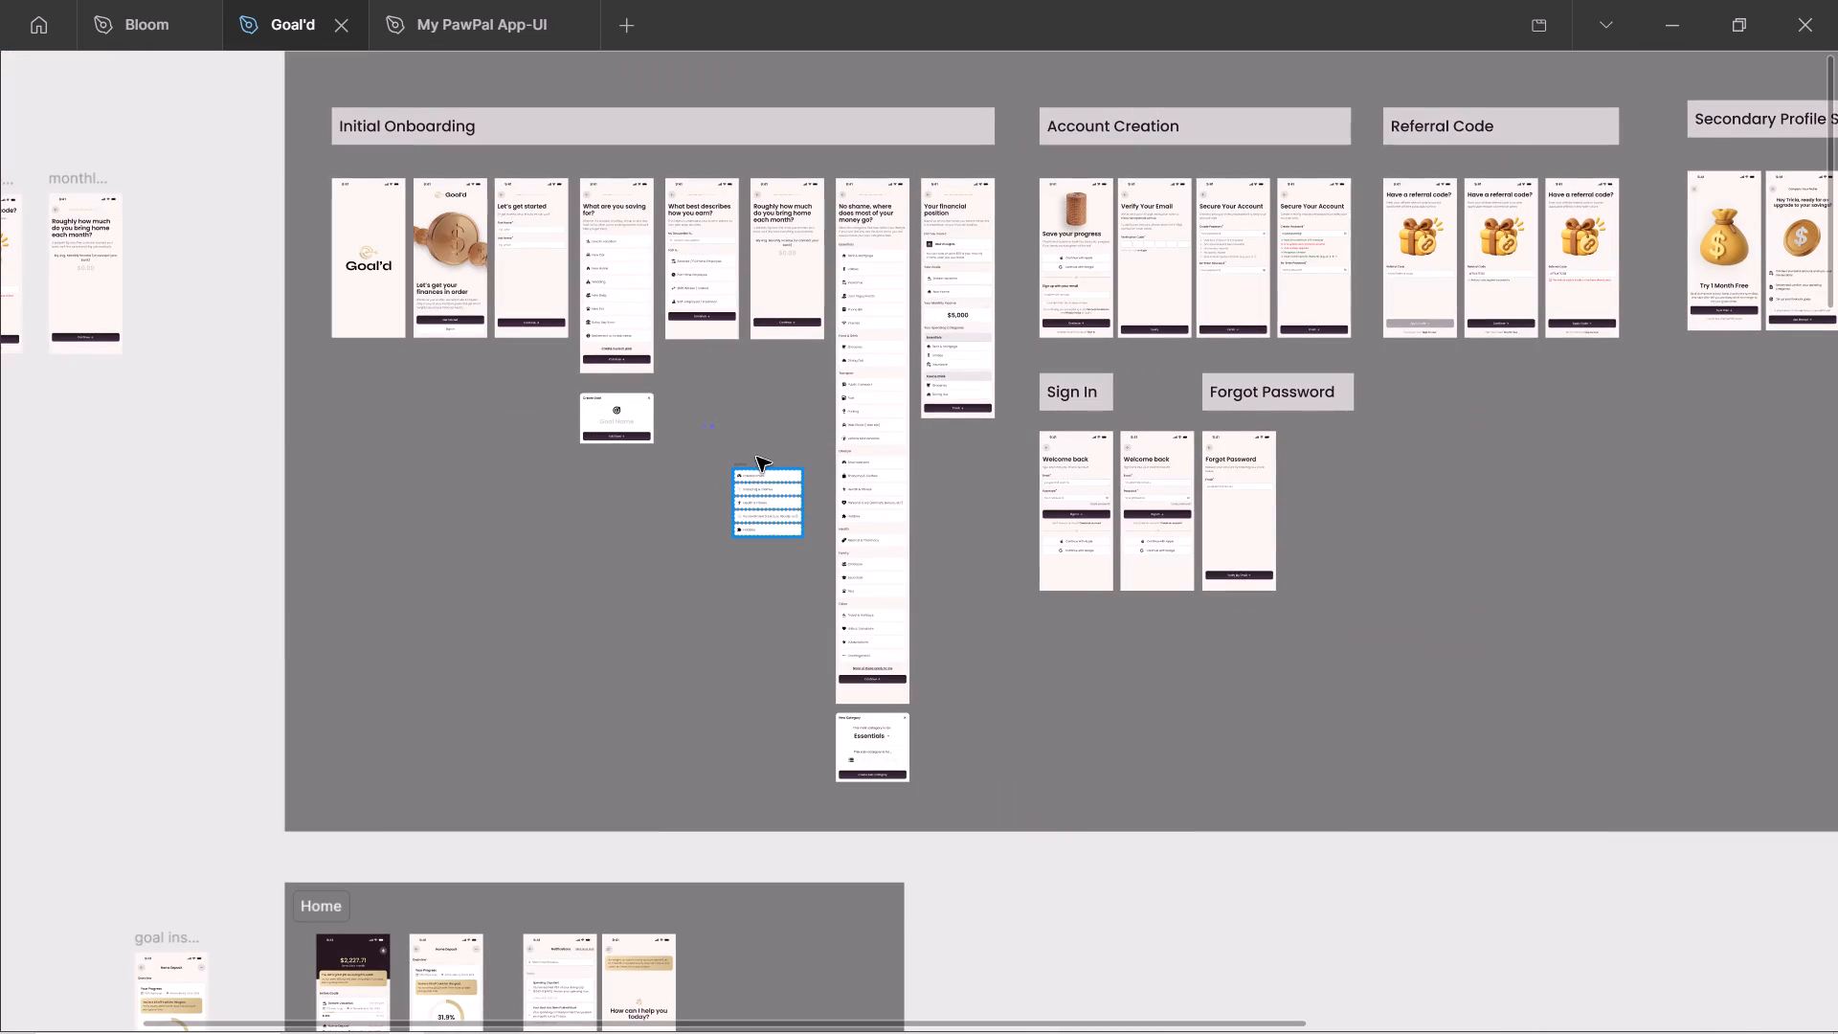
click(748, 459)
click(669, 461)
Shift the Account Creation, Sign In, Forgot Password, Referral Code and Secondary Profile Set Up groups right, opening a gap after Initial Onboarding.
shift+scroll(213, 185, down, 2)
ctrl+scroll(209, 217, down, 5)
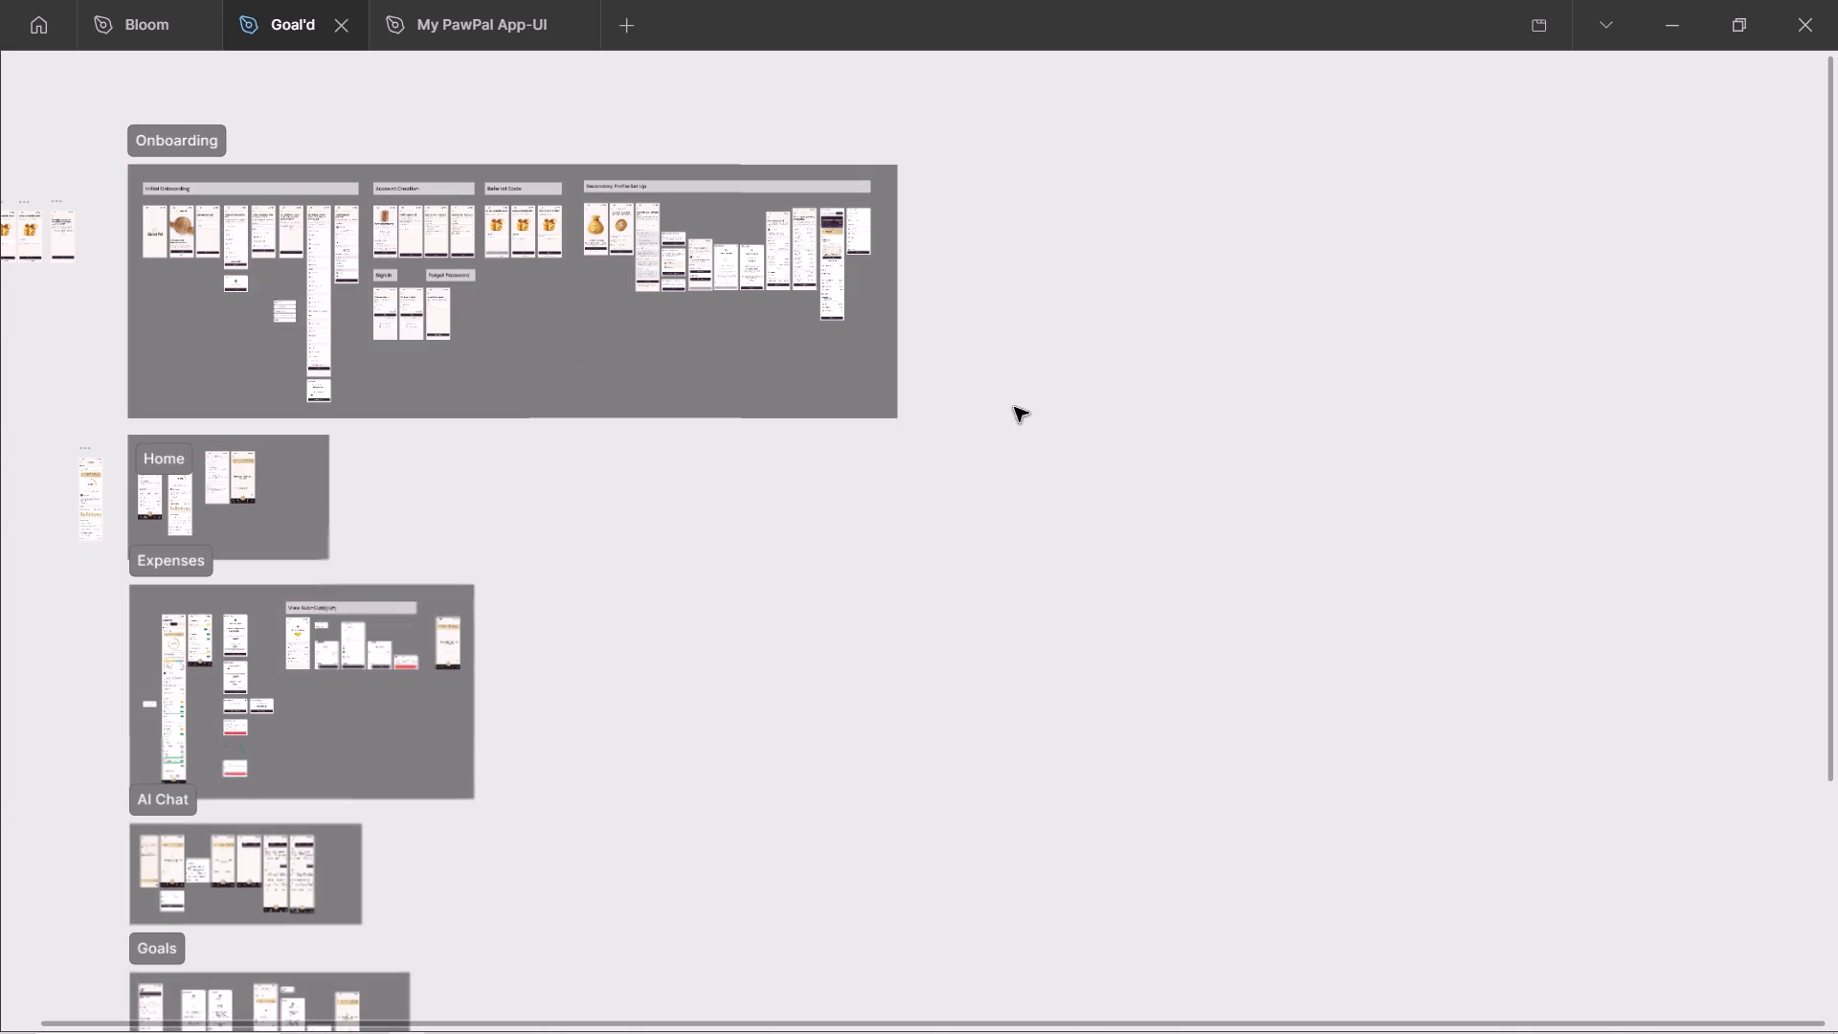
drag(1015, 407, 368, 156)
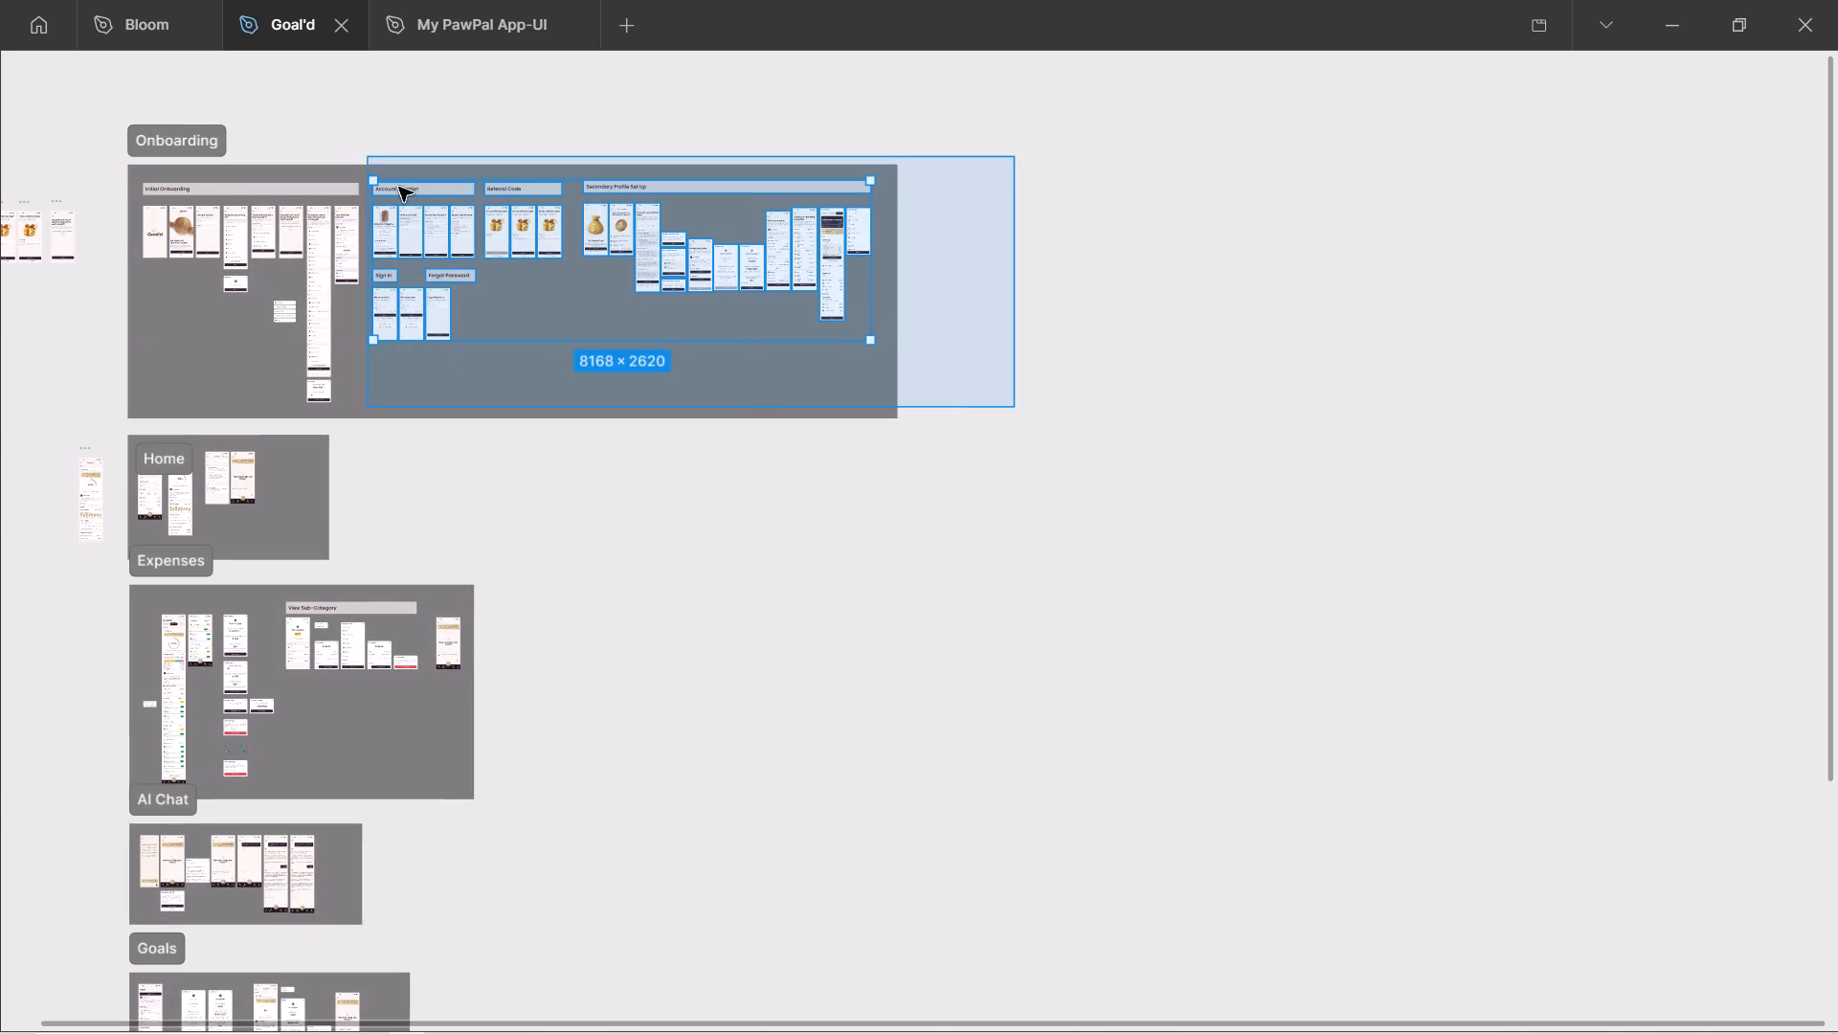
shift+drag(387, 225, 428, 224)
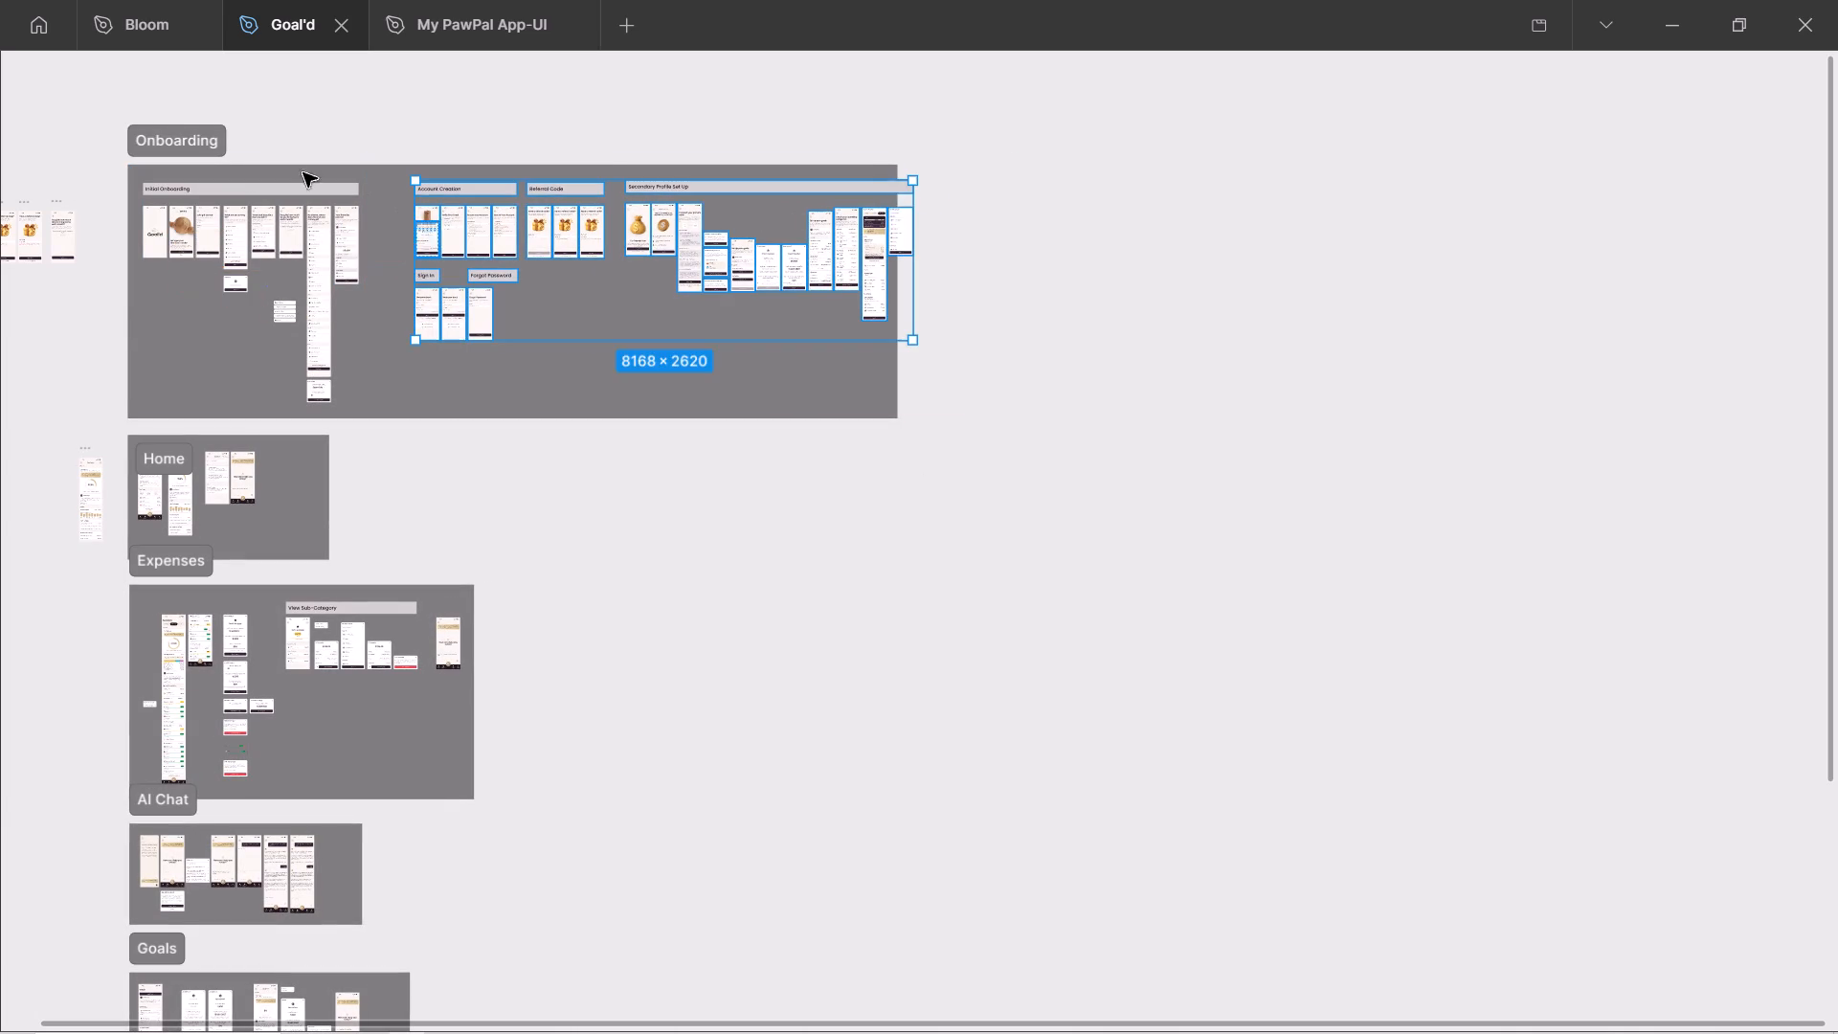
Widen the Onboarding section on its right side so it contains the shifted screen groups.
click(145, 157)
drag(891, 328, 911, 328)
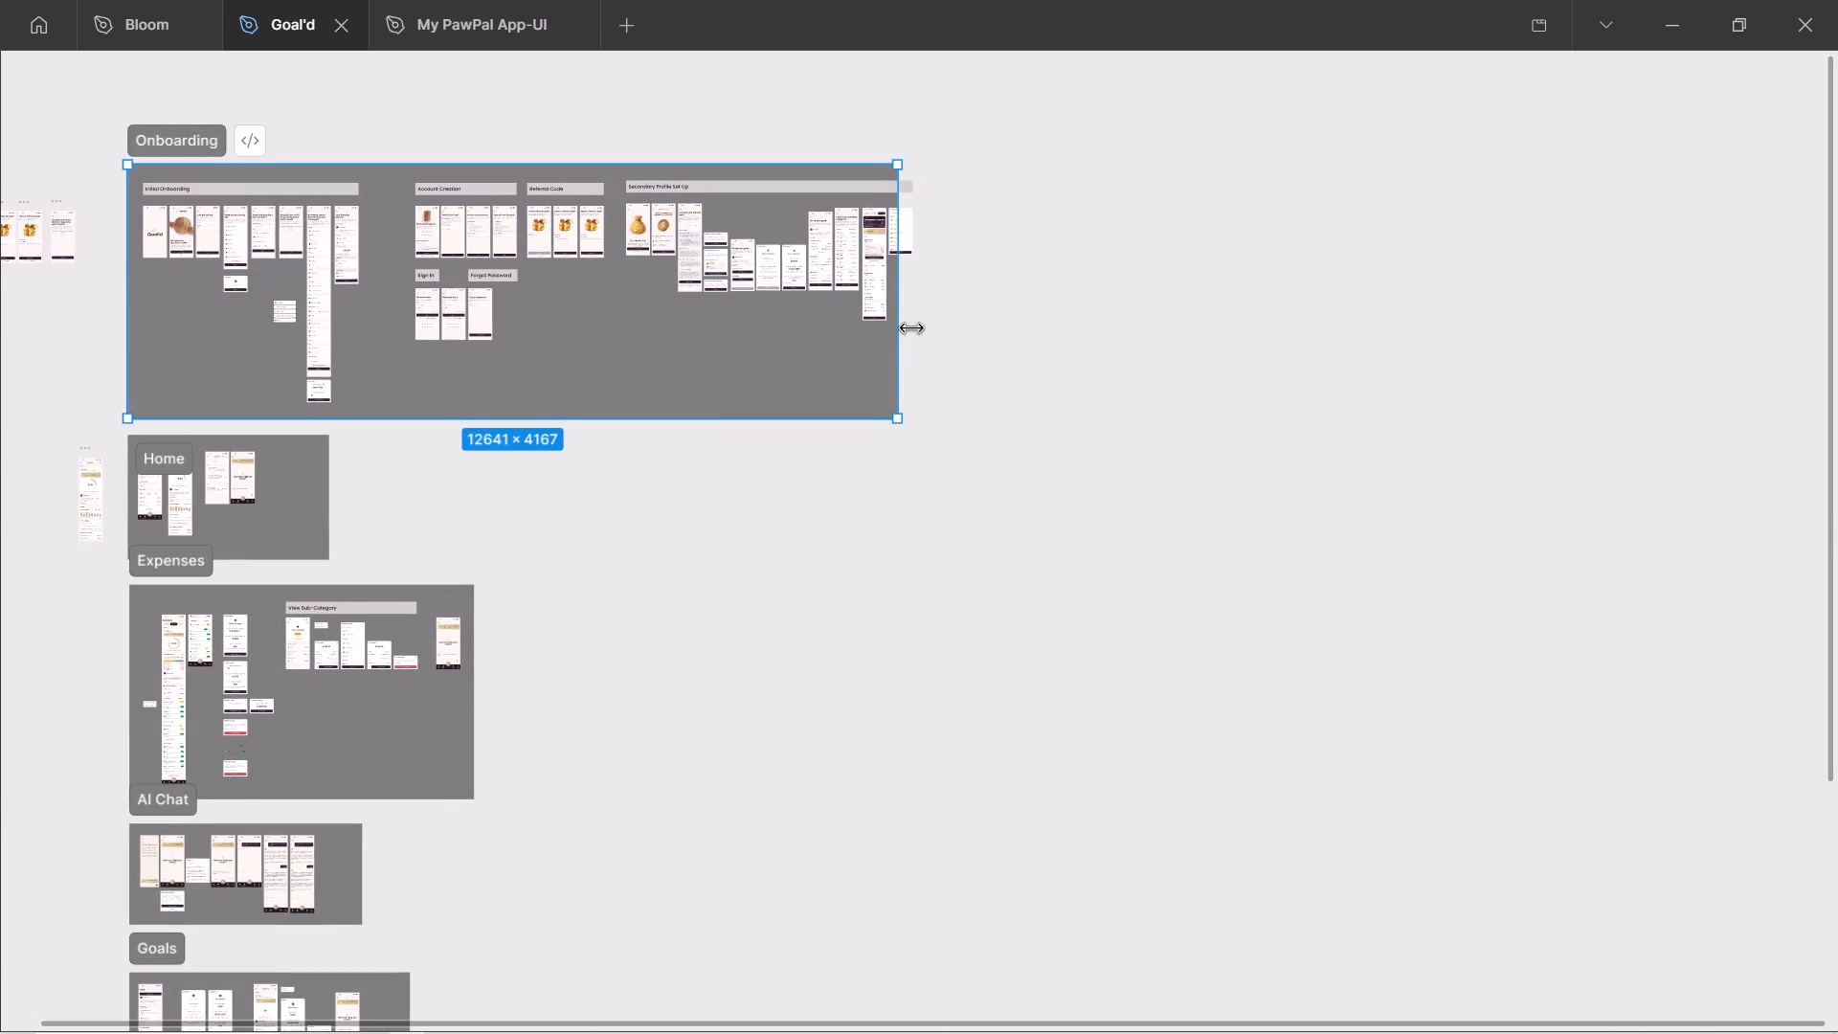
drag(911, 328, 926, 328)
Extend the Initial Onboarding header bar rightwards into the gap before Account Creation.
ctrl+scroll(258, 260, up, 6)
scroll(462, 318, up, 3)
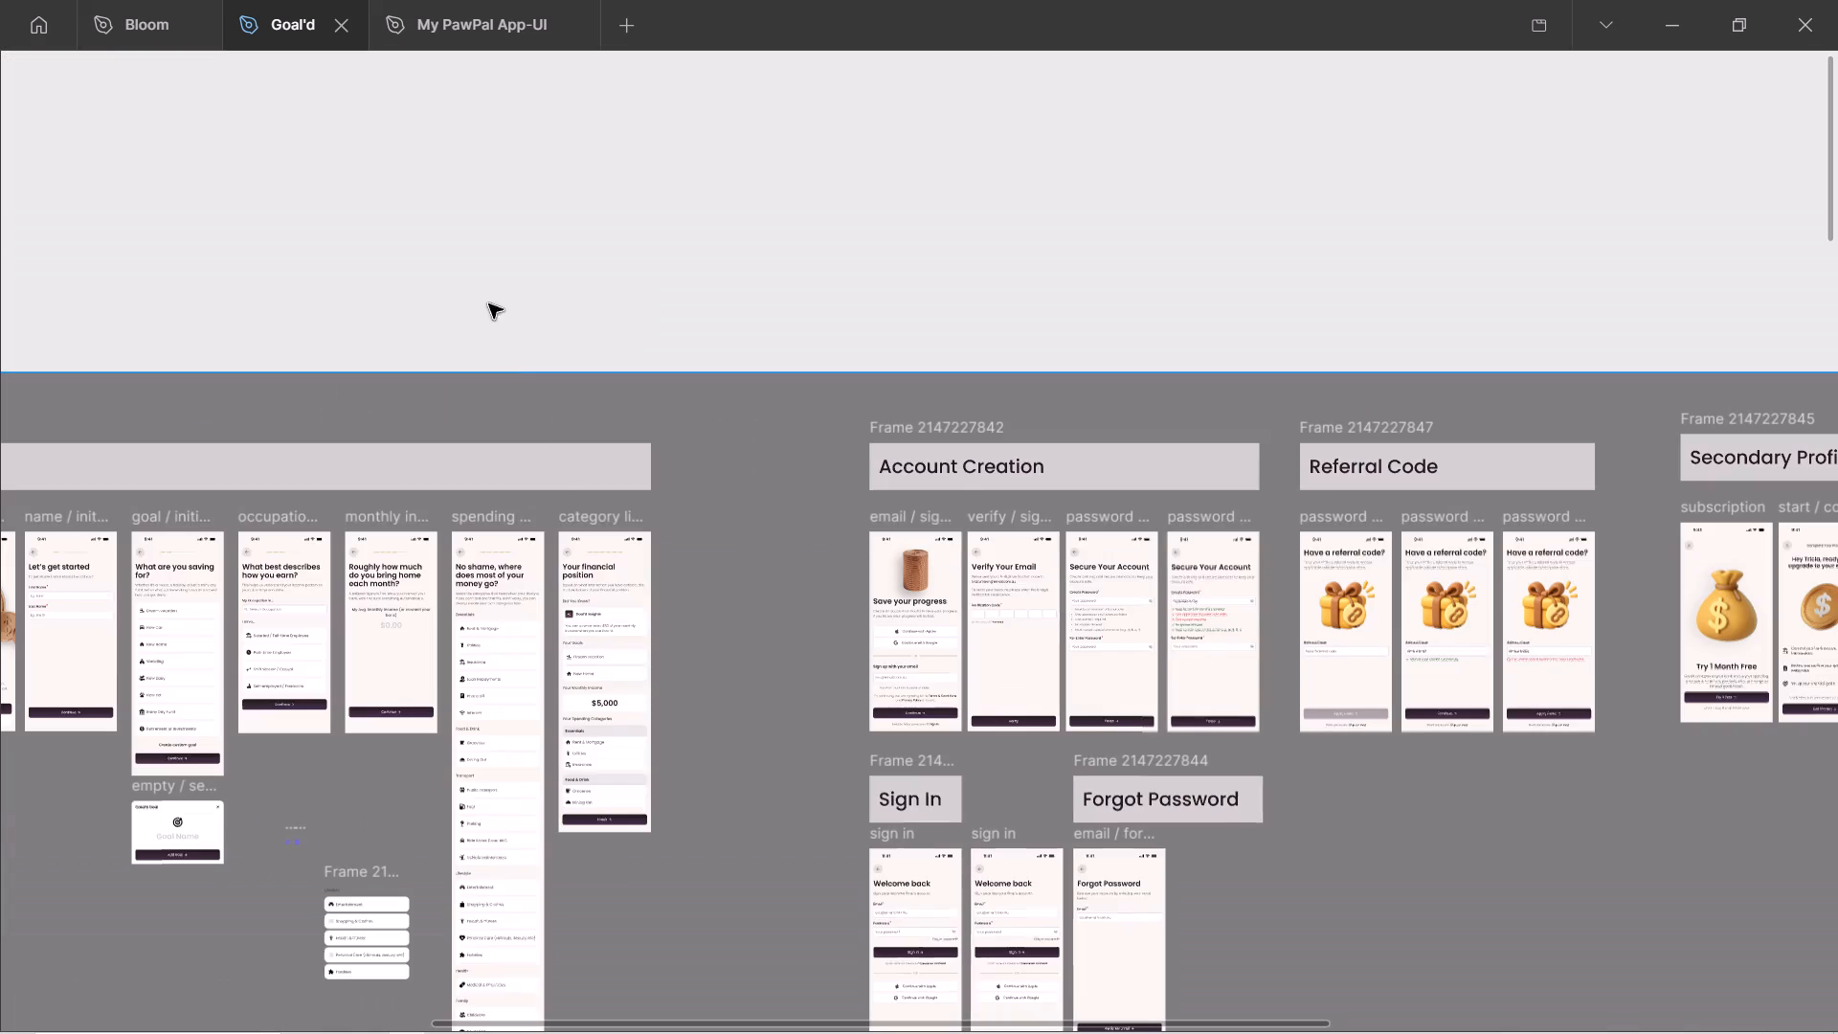
click(568, 446)
drag(646, 466, 680, 469)
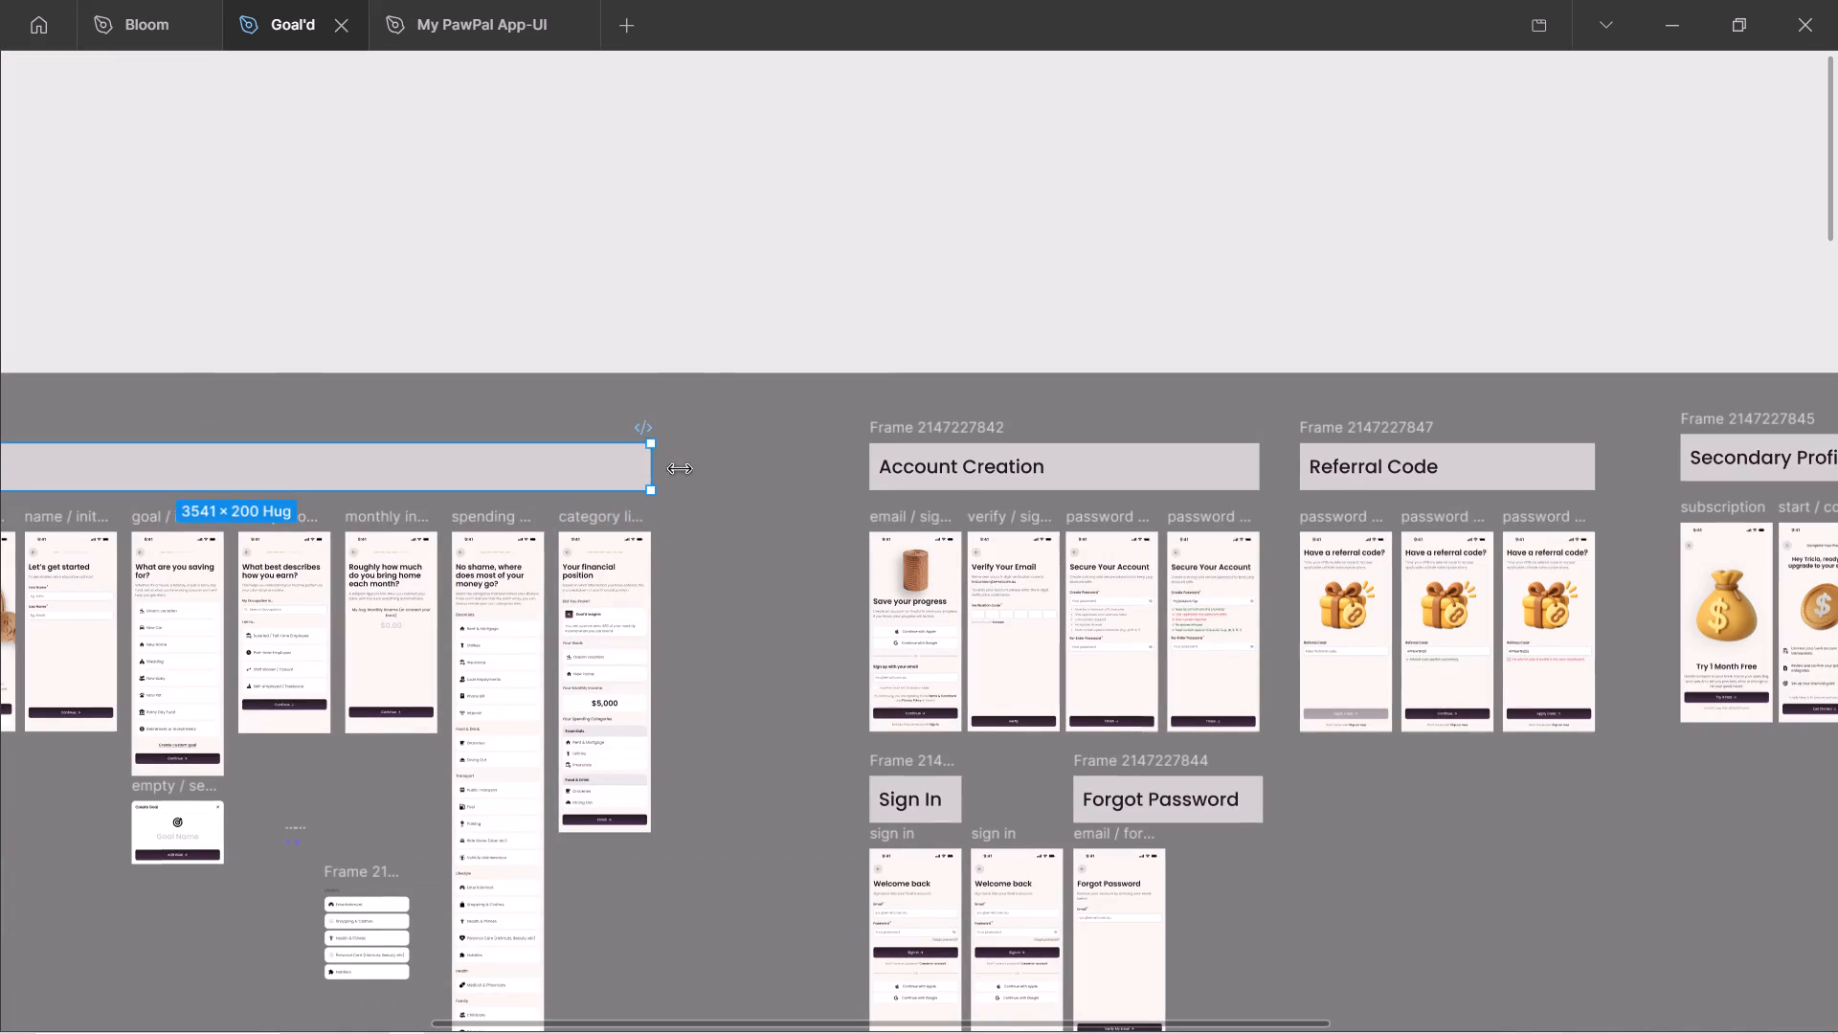
drag(680, 469, 797, 479)
Duplicate the spending categories screen beside the original, making room by moving the financial position screen to just after the copy.
drag(609, 518, 728, 512)
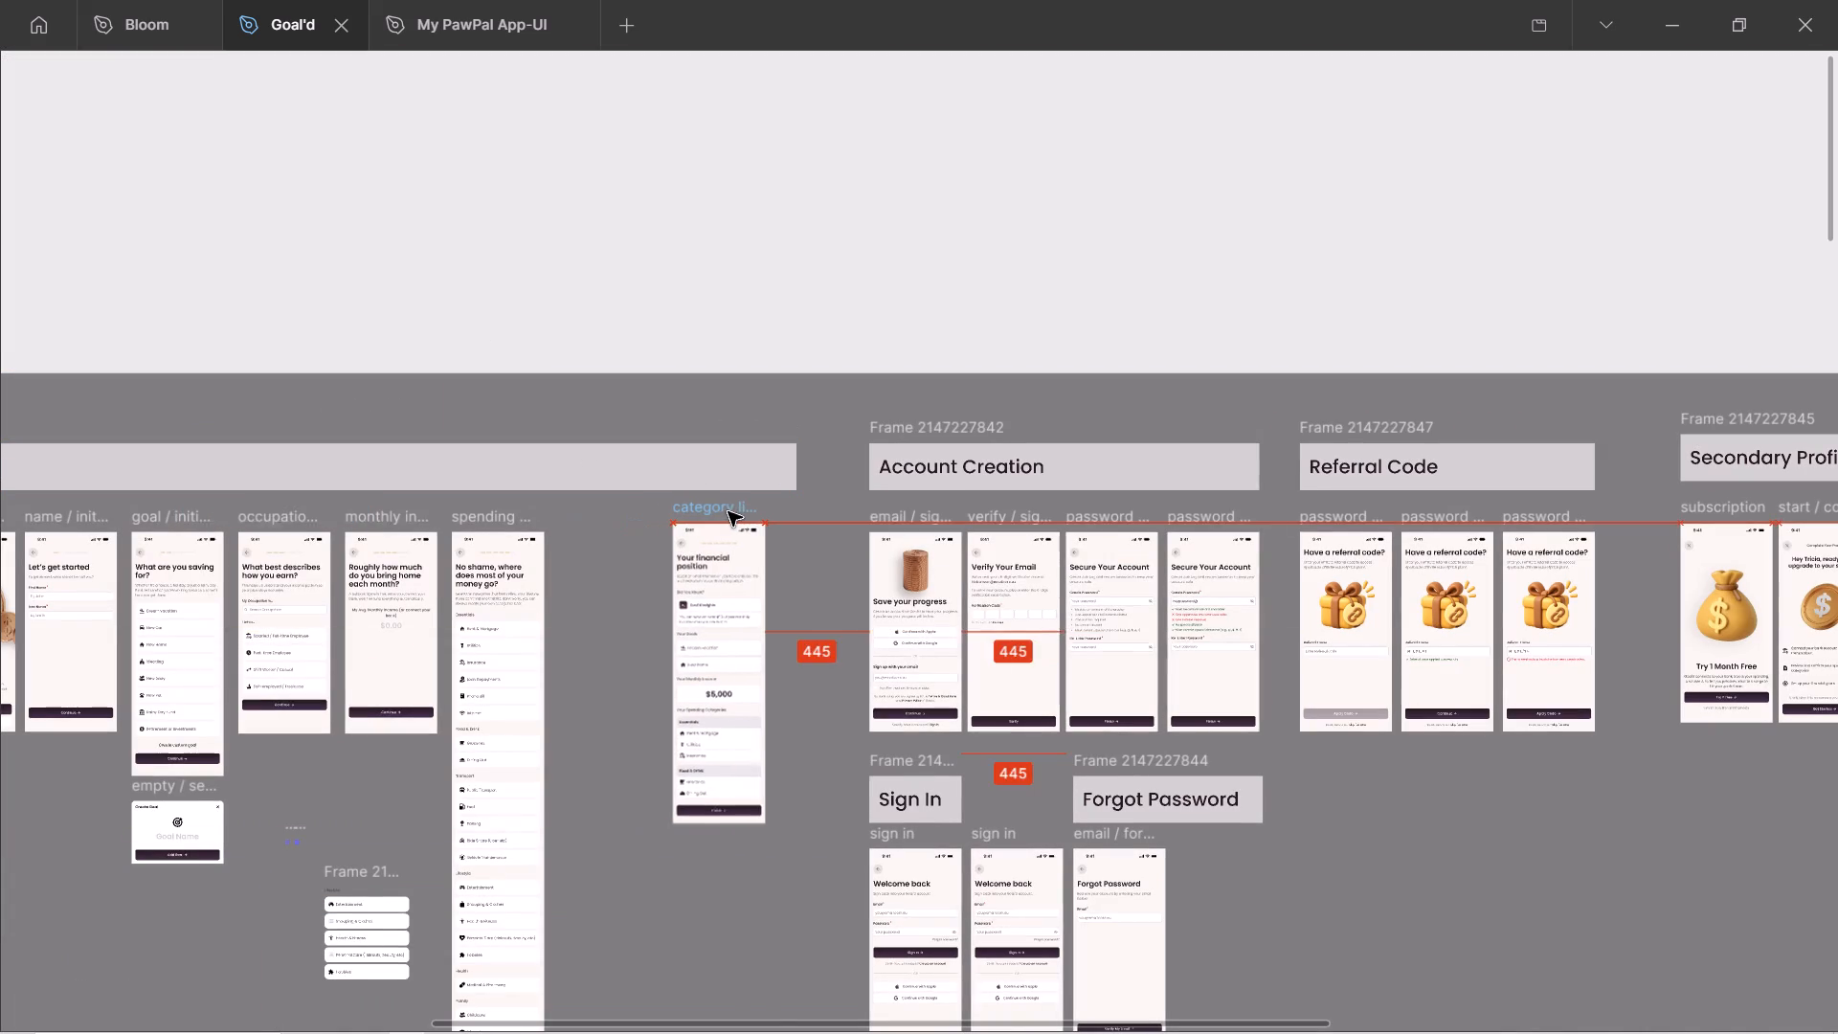
drag(728, 512, 751, 518)
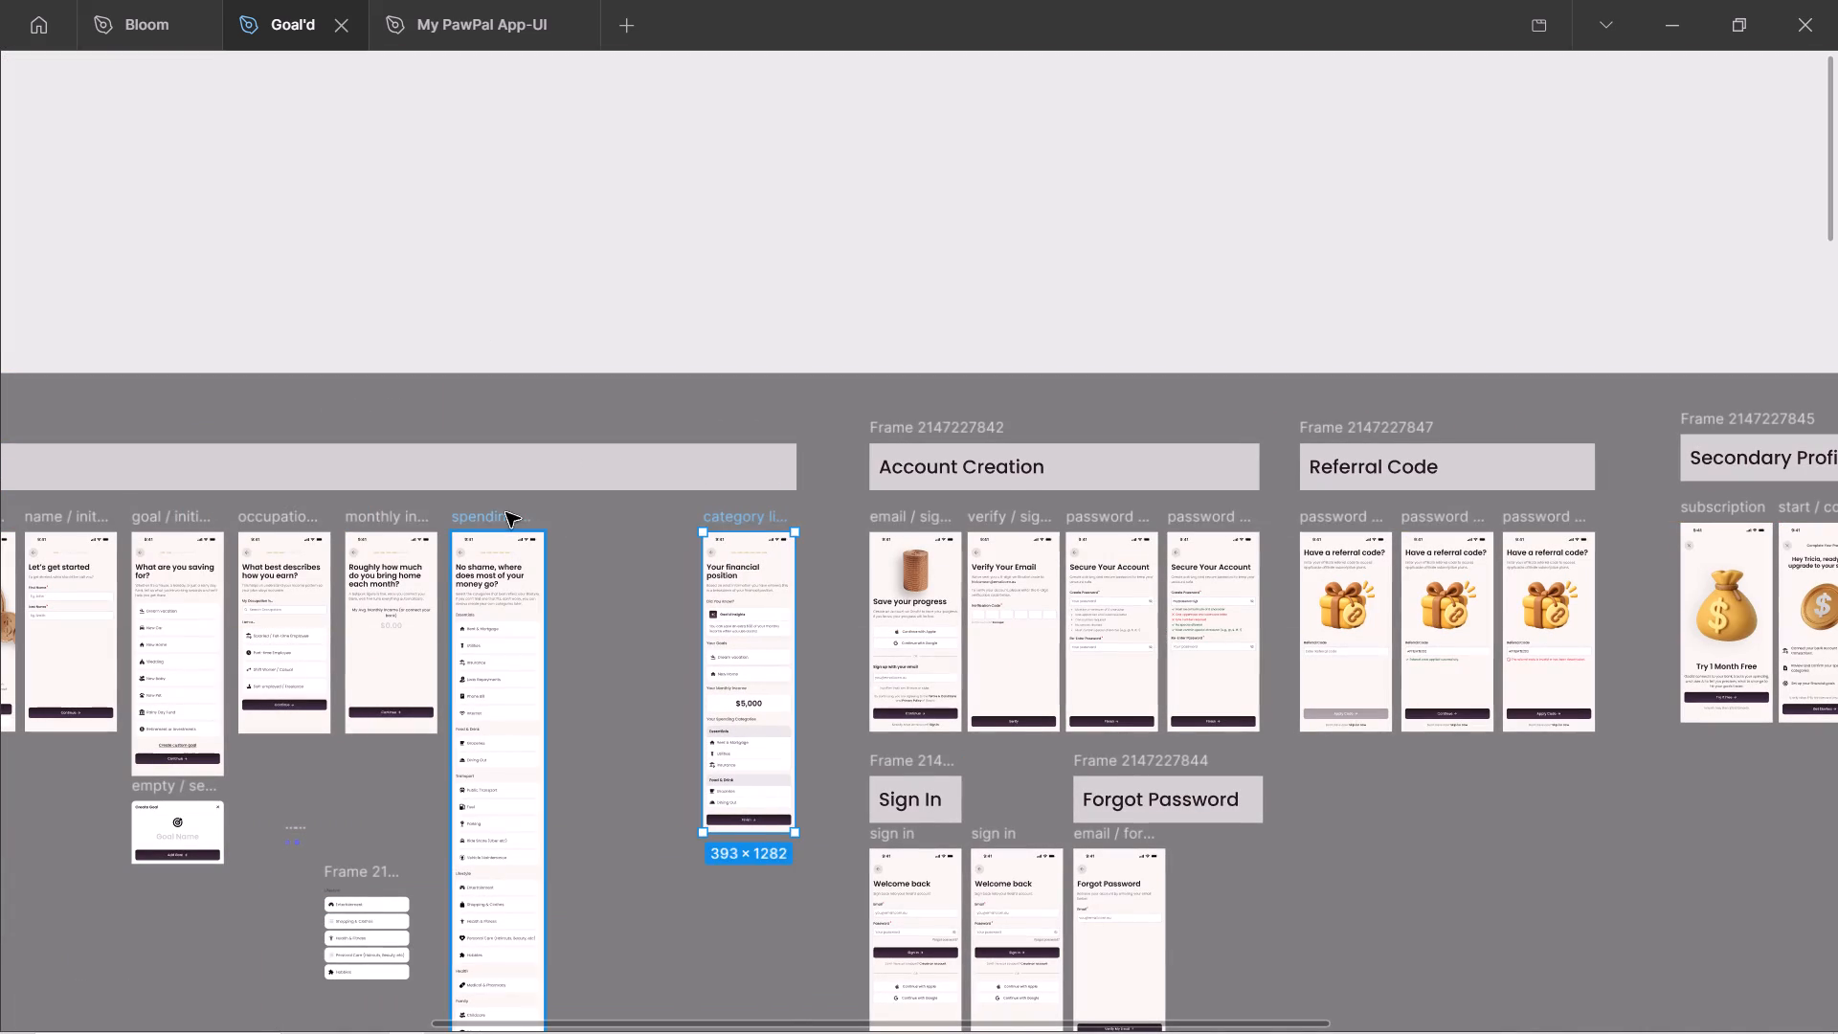
click(506, 513)
key(ctrl+d)
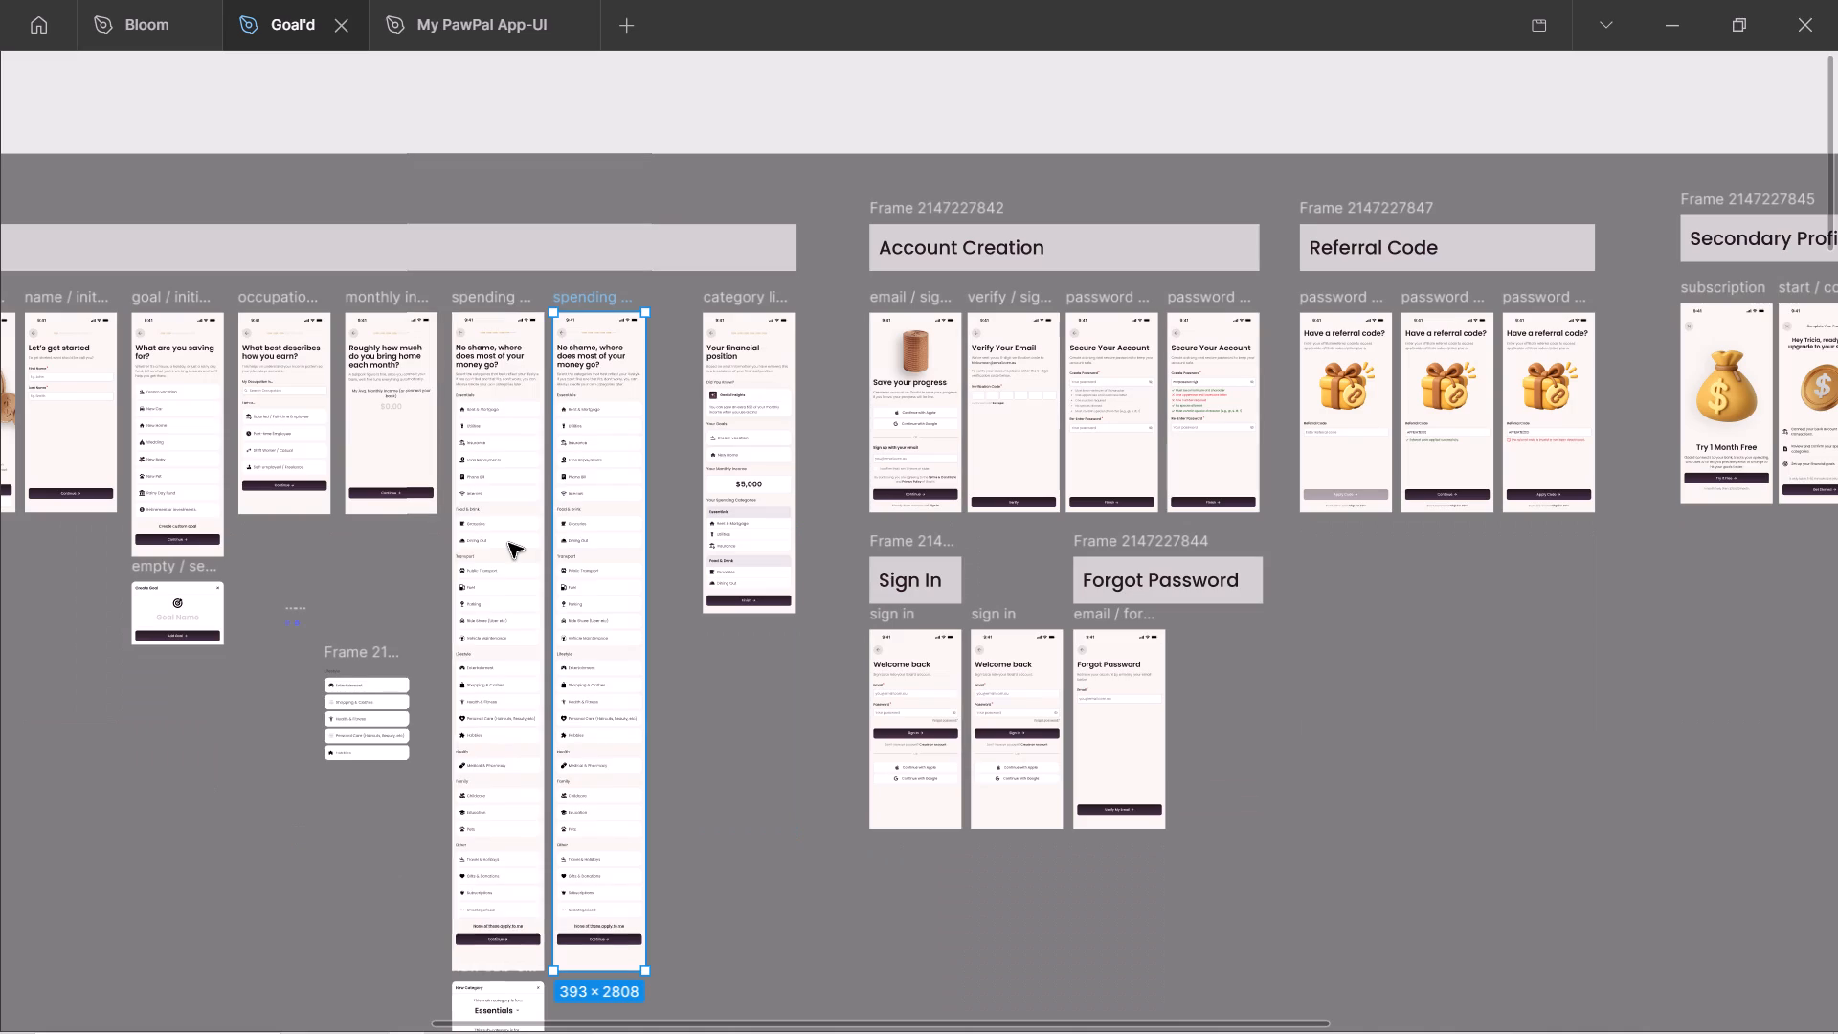
drag(731, 298, 681, 298)
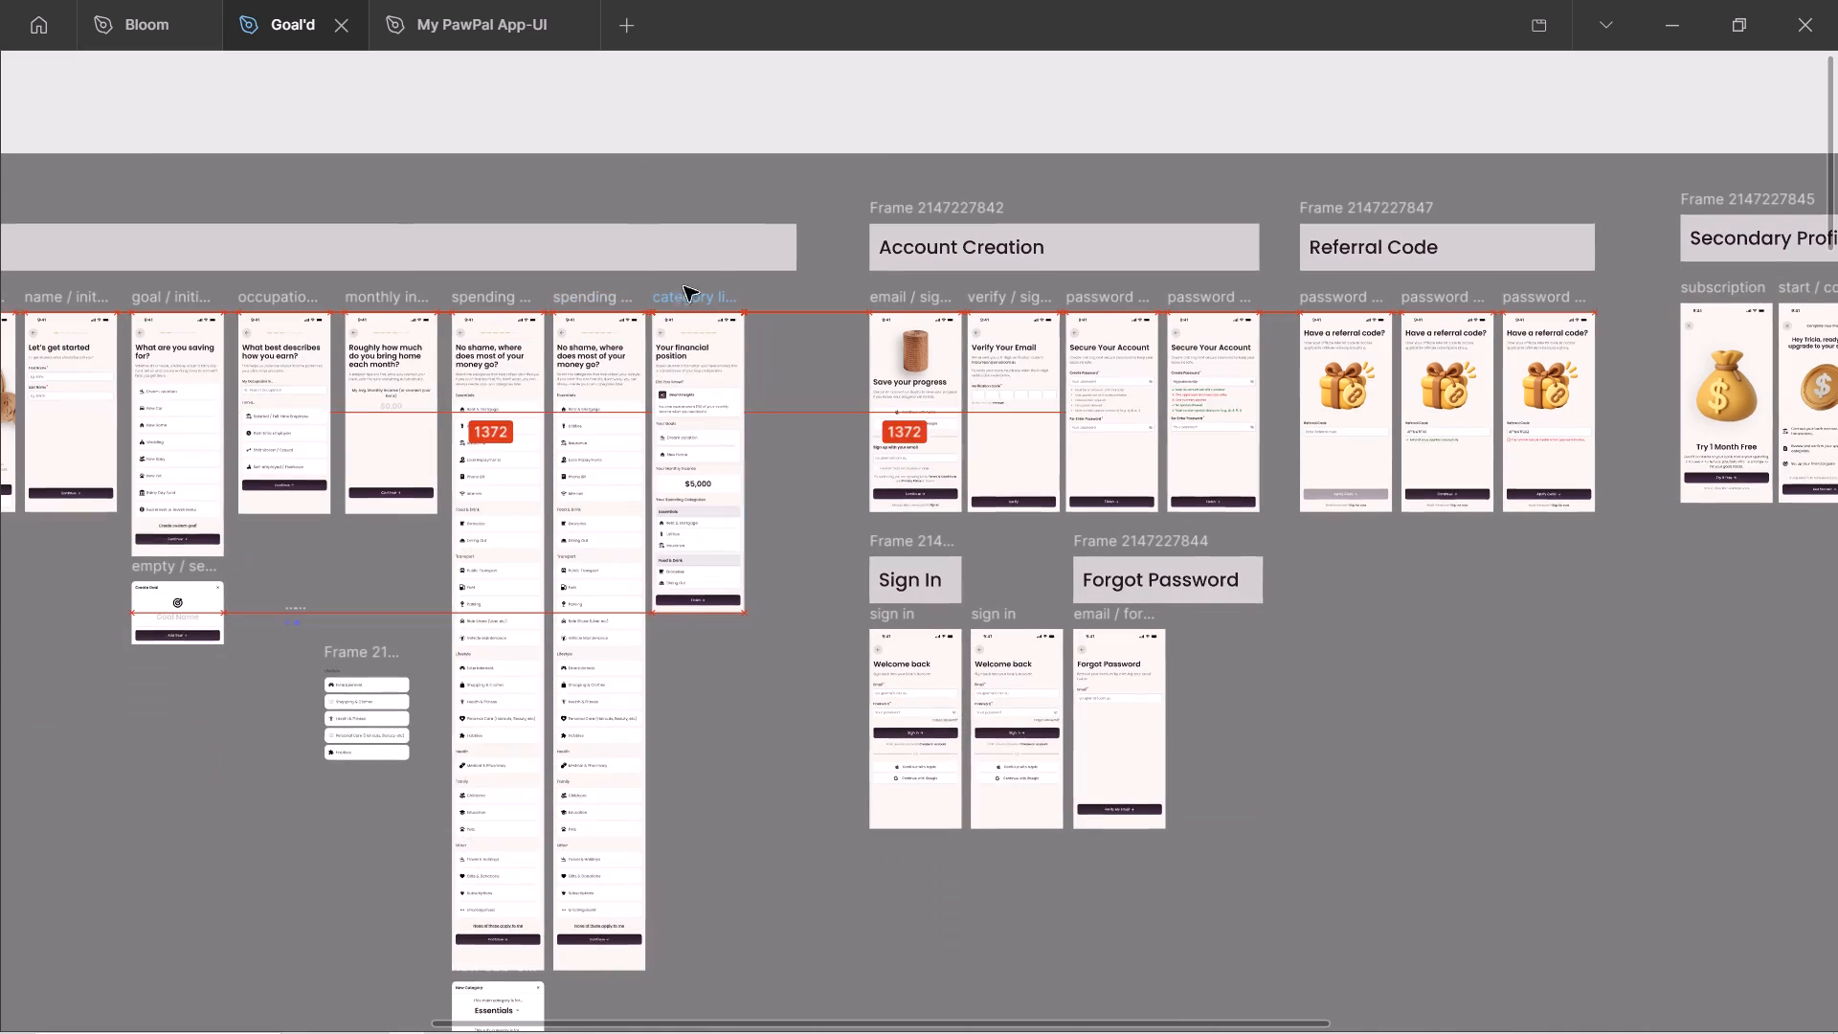
Shorten the Initial Onboarding header bar so it ends flush with the financial position screen's right edge.
click(702, 237)
drag(799, 248, 748, 258)
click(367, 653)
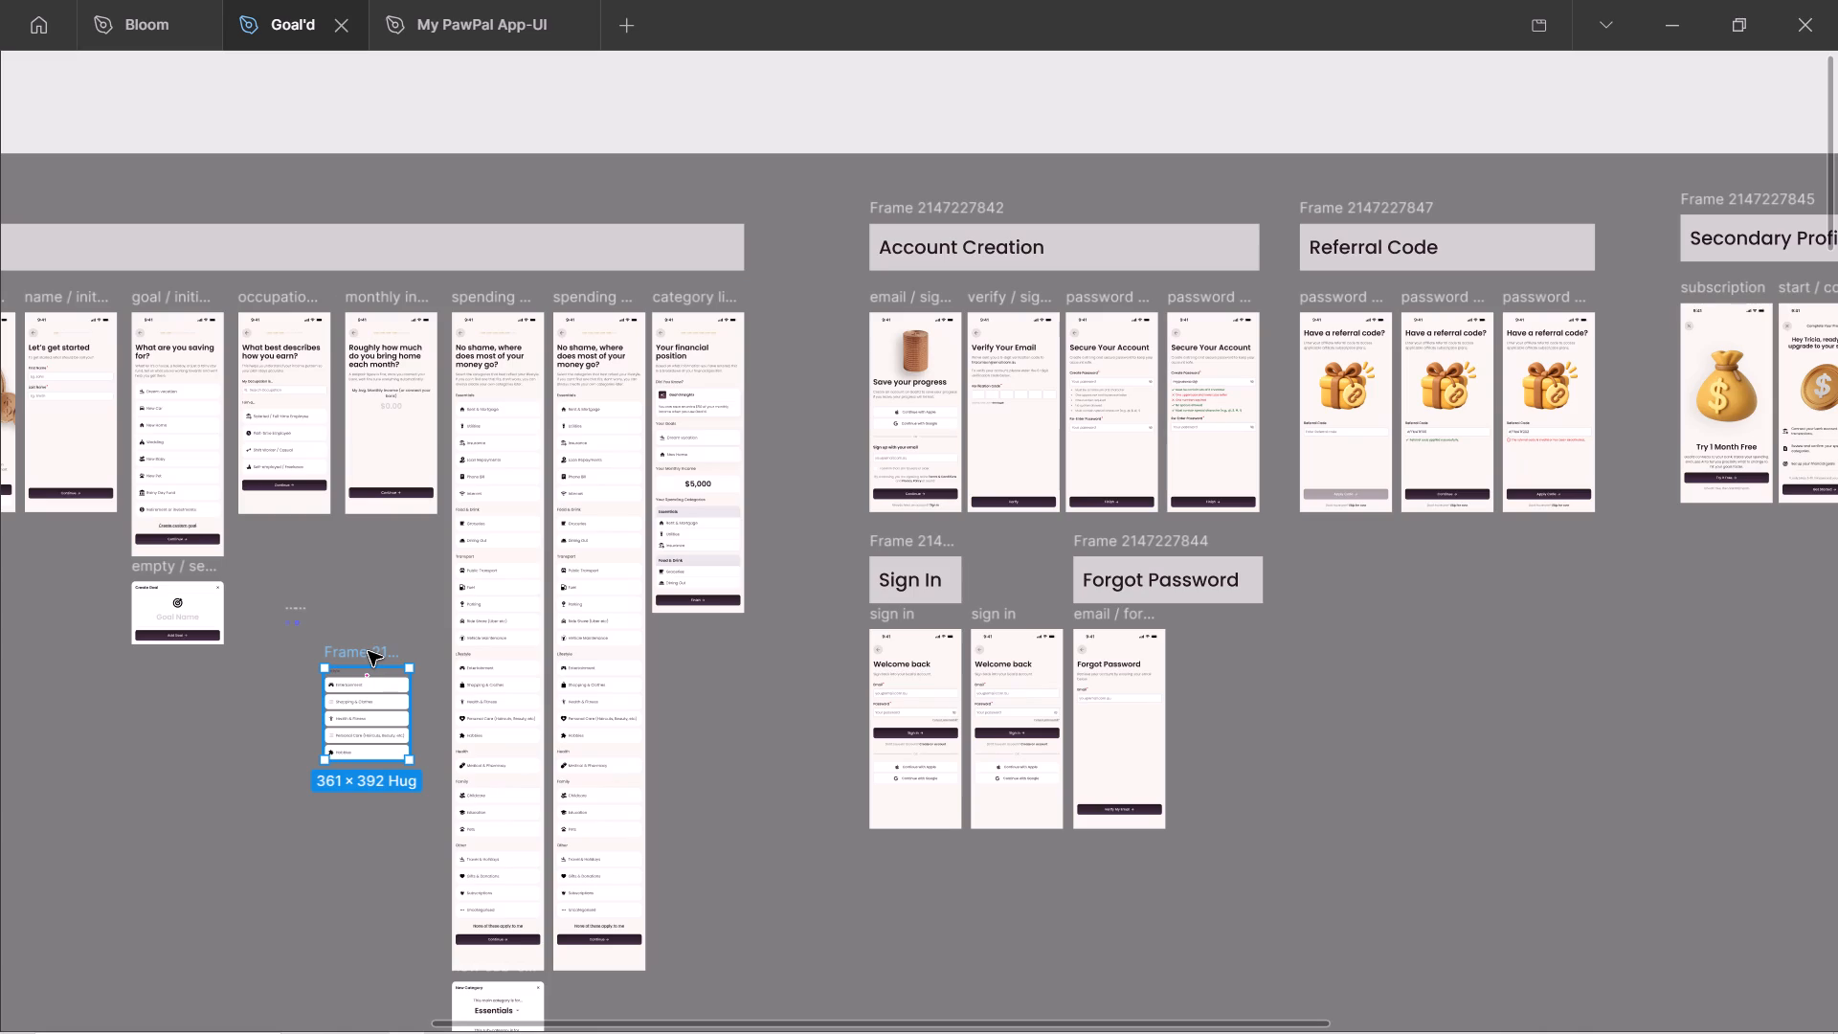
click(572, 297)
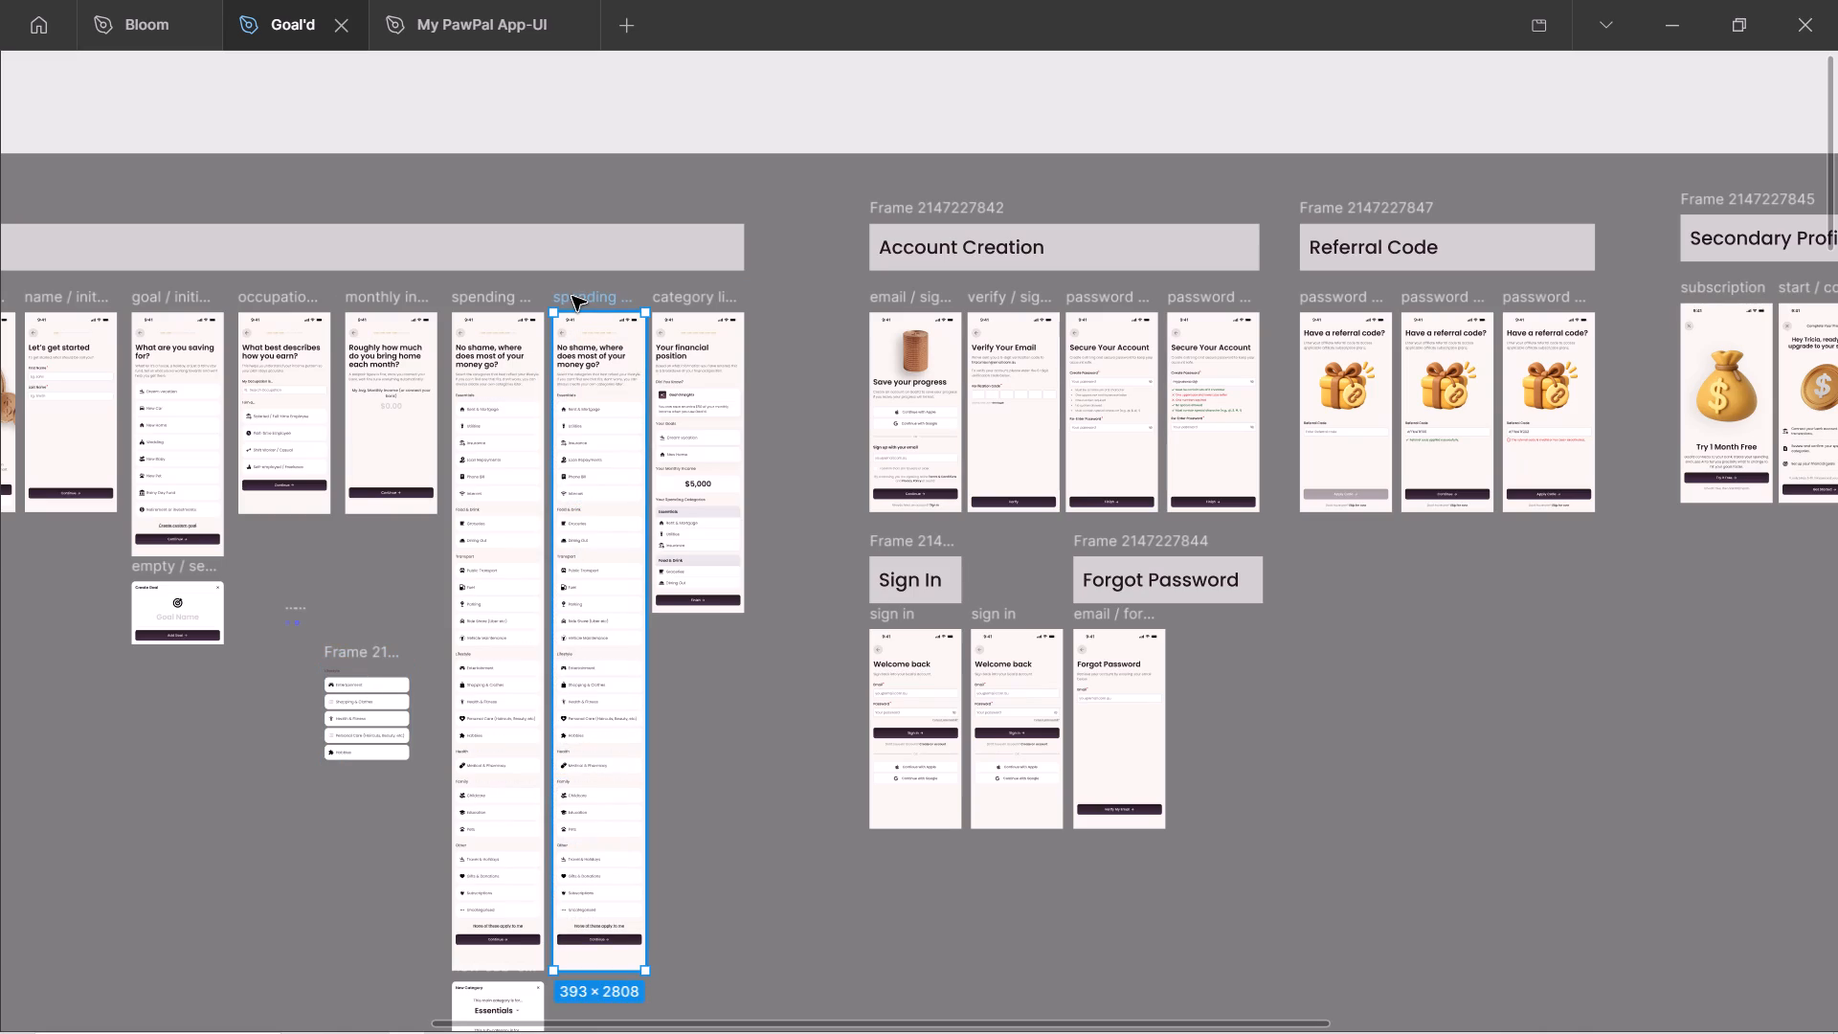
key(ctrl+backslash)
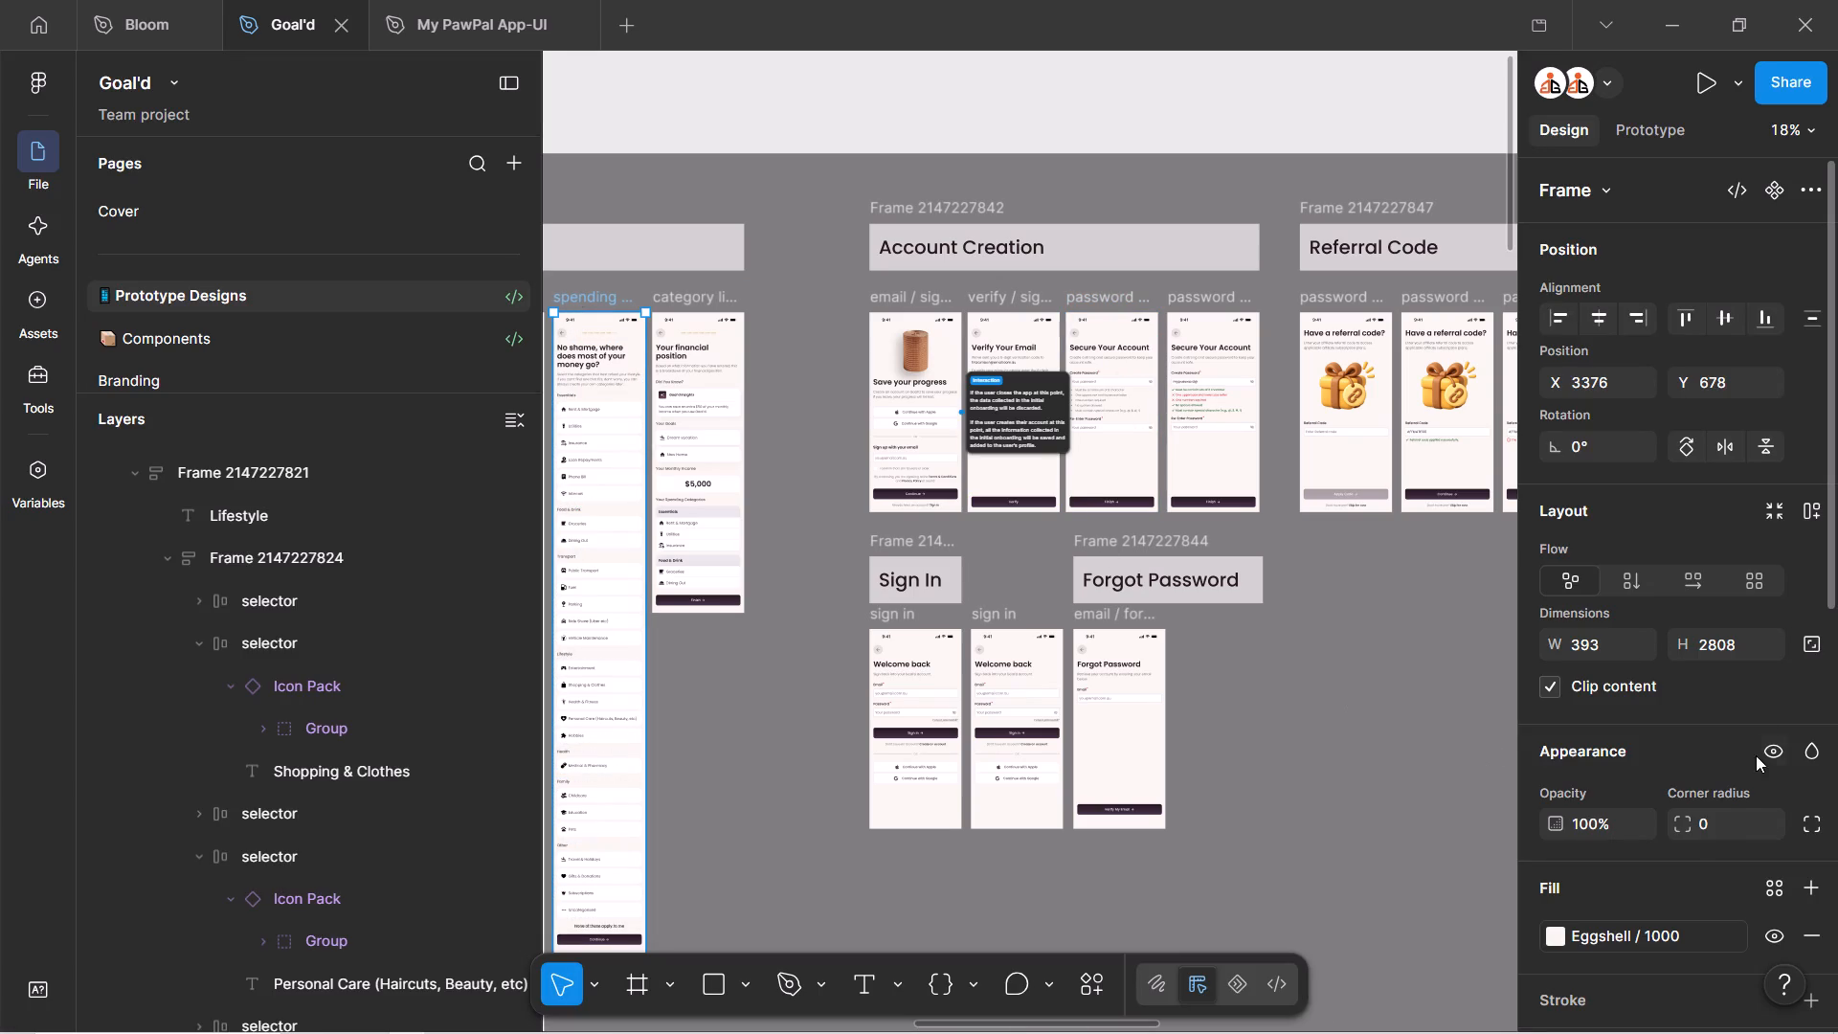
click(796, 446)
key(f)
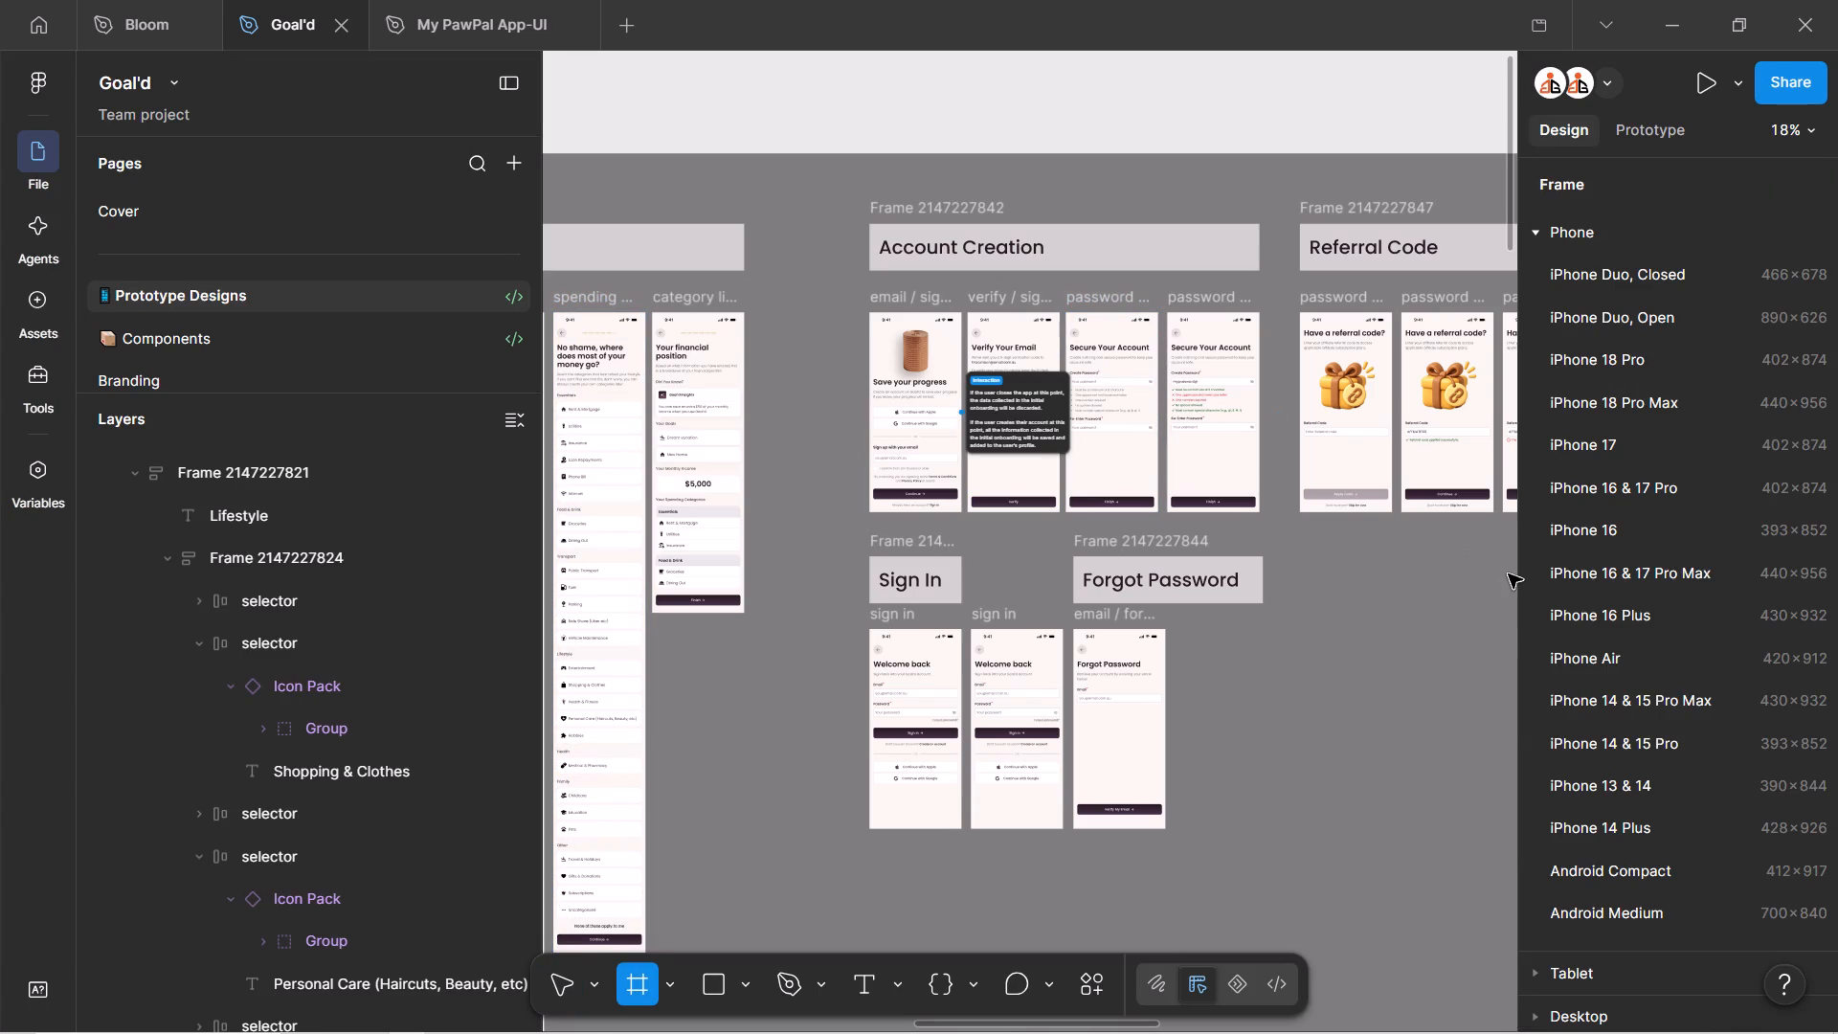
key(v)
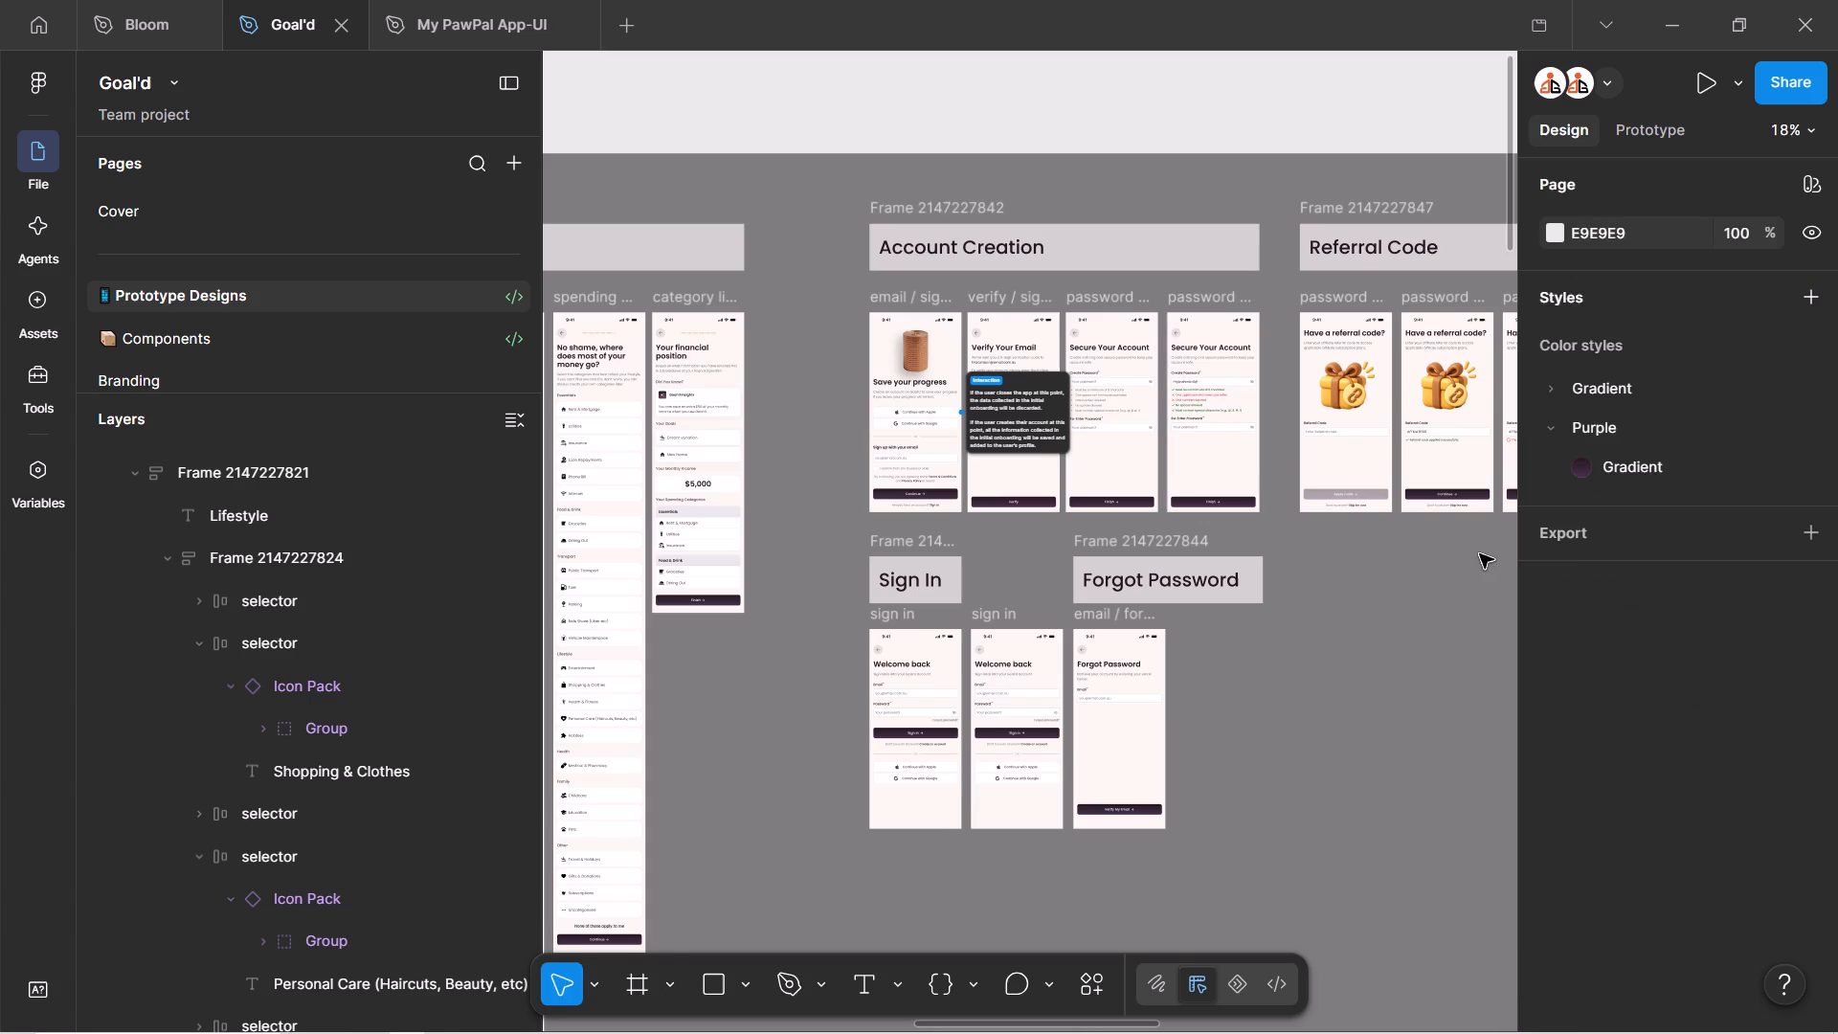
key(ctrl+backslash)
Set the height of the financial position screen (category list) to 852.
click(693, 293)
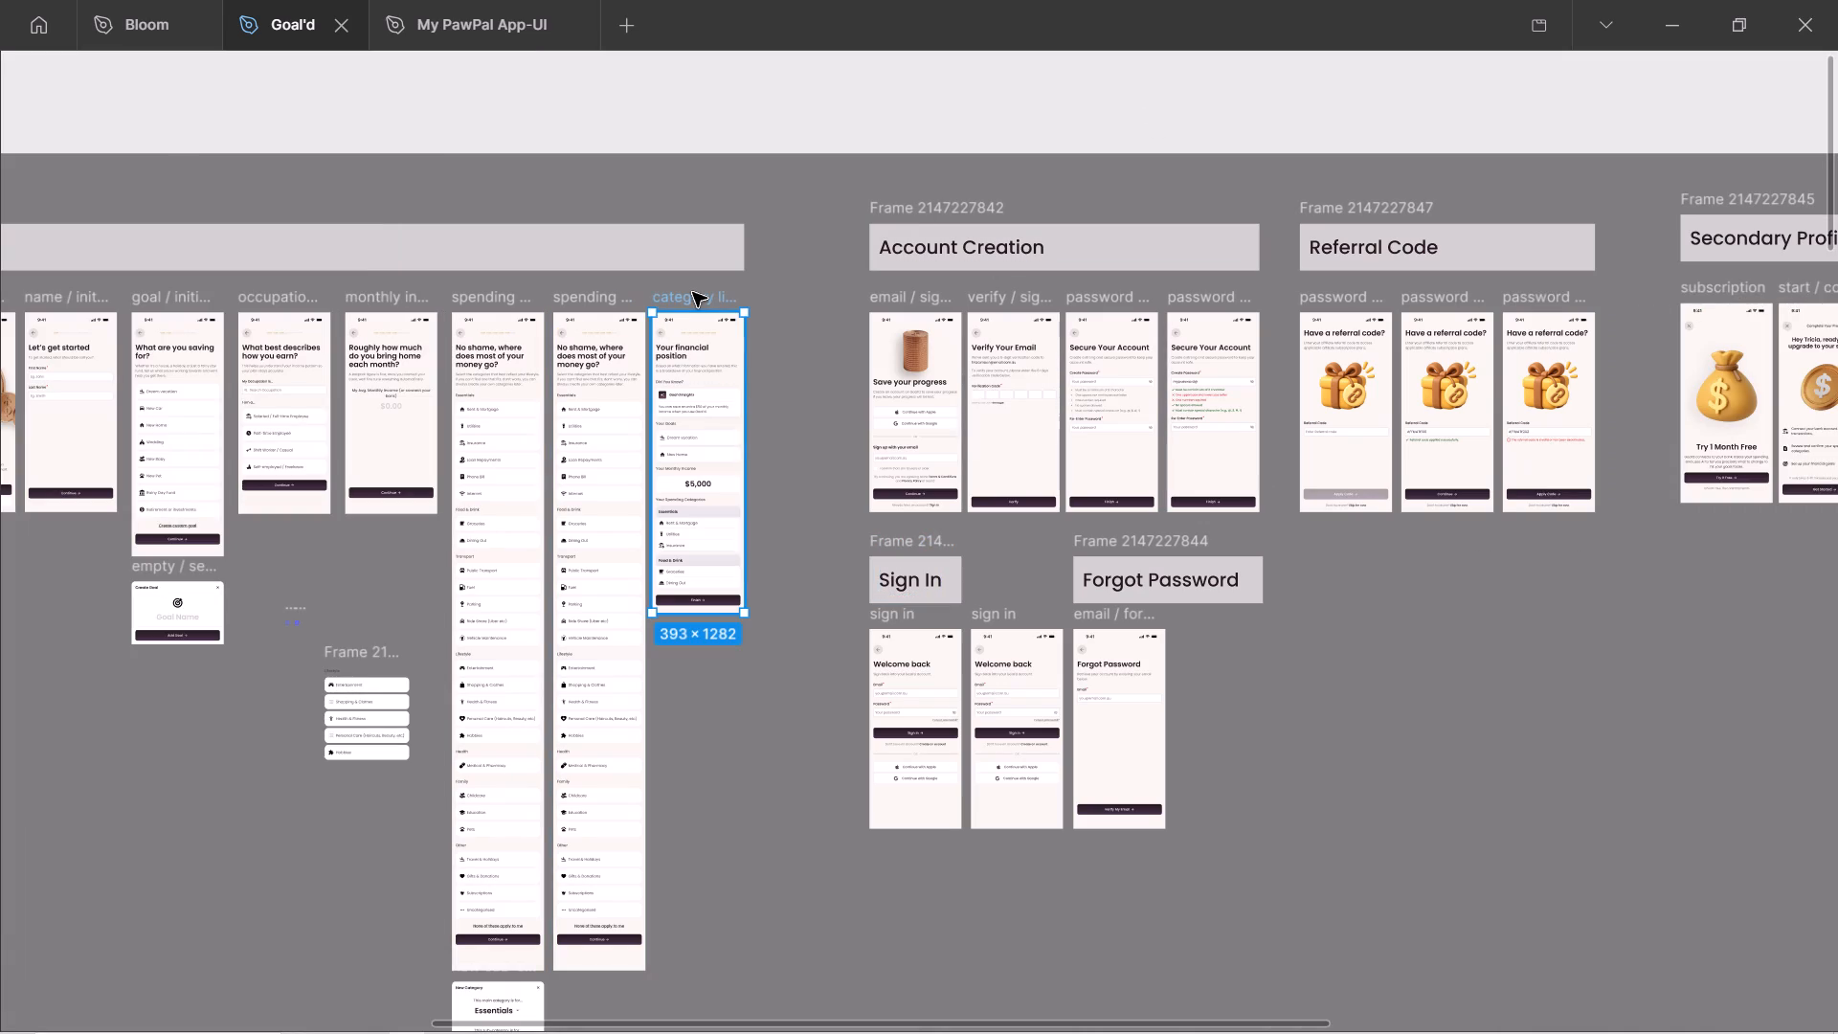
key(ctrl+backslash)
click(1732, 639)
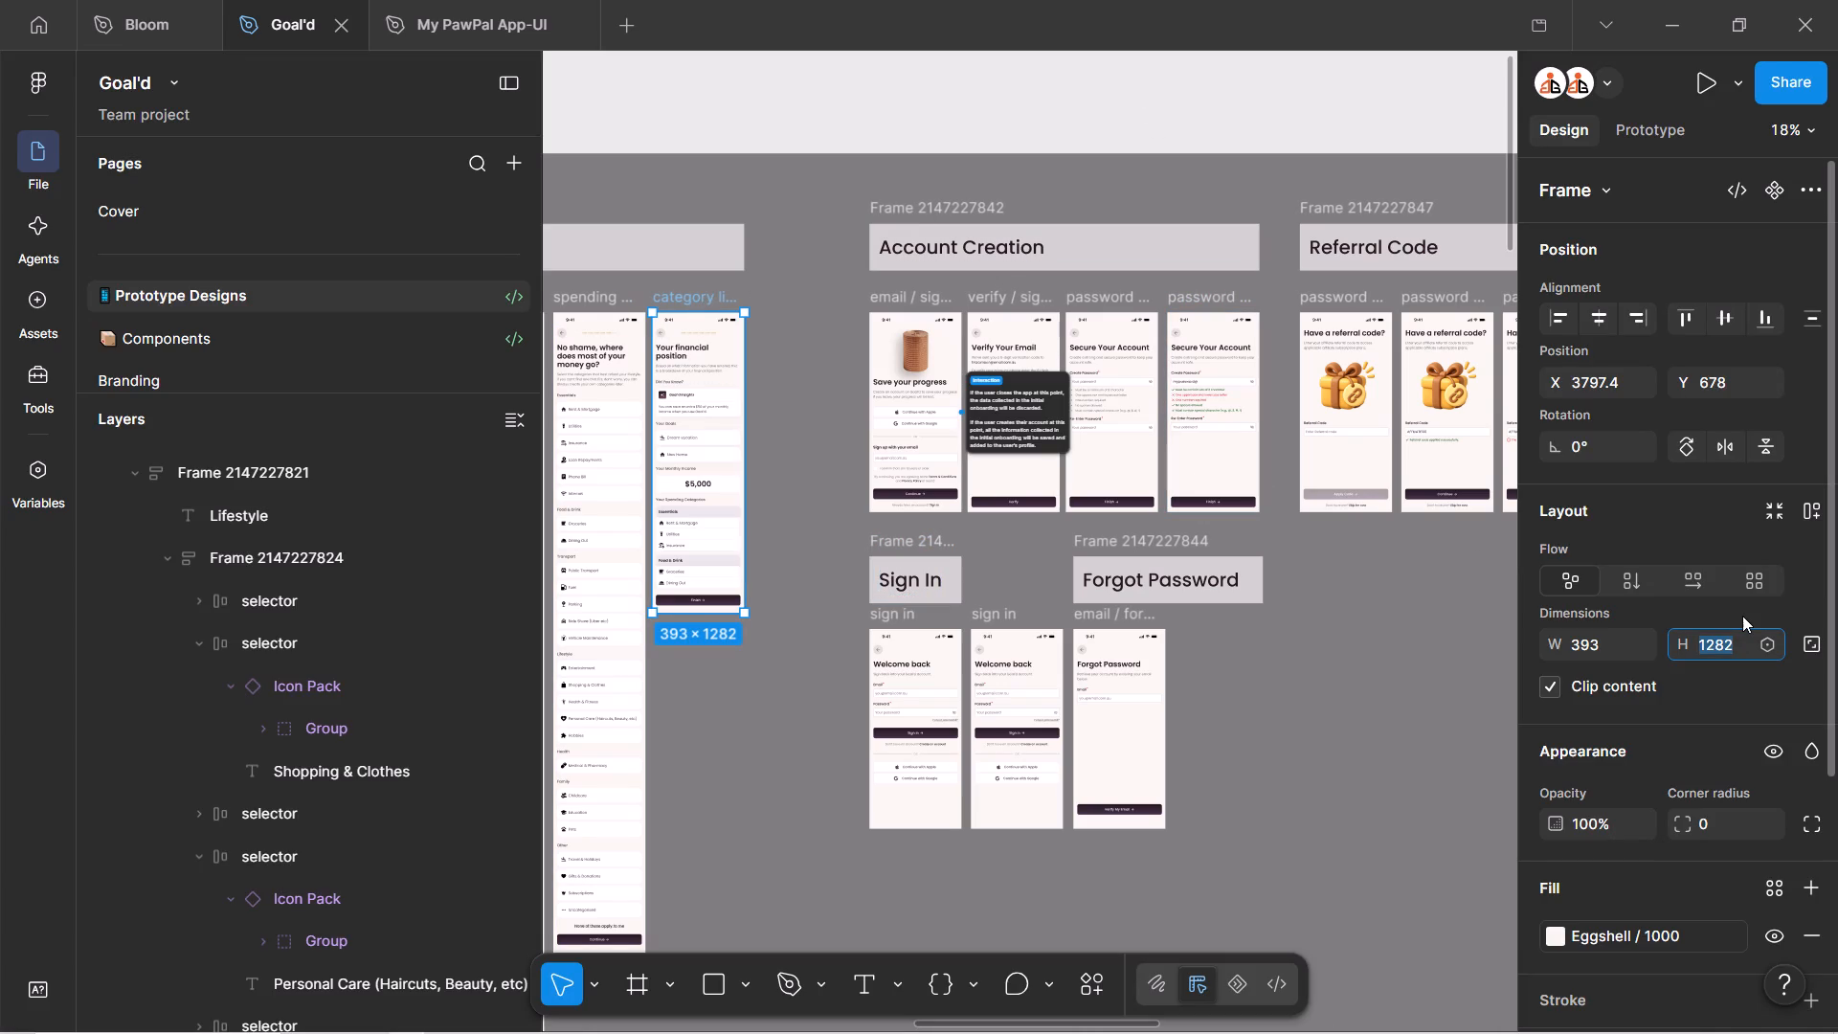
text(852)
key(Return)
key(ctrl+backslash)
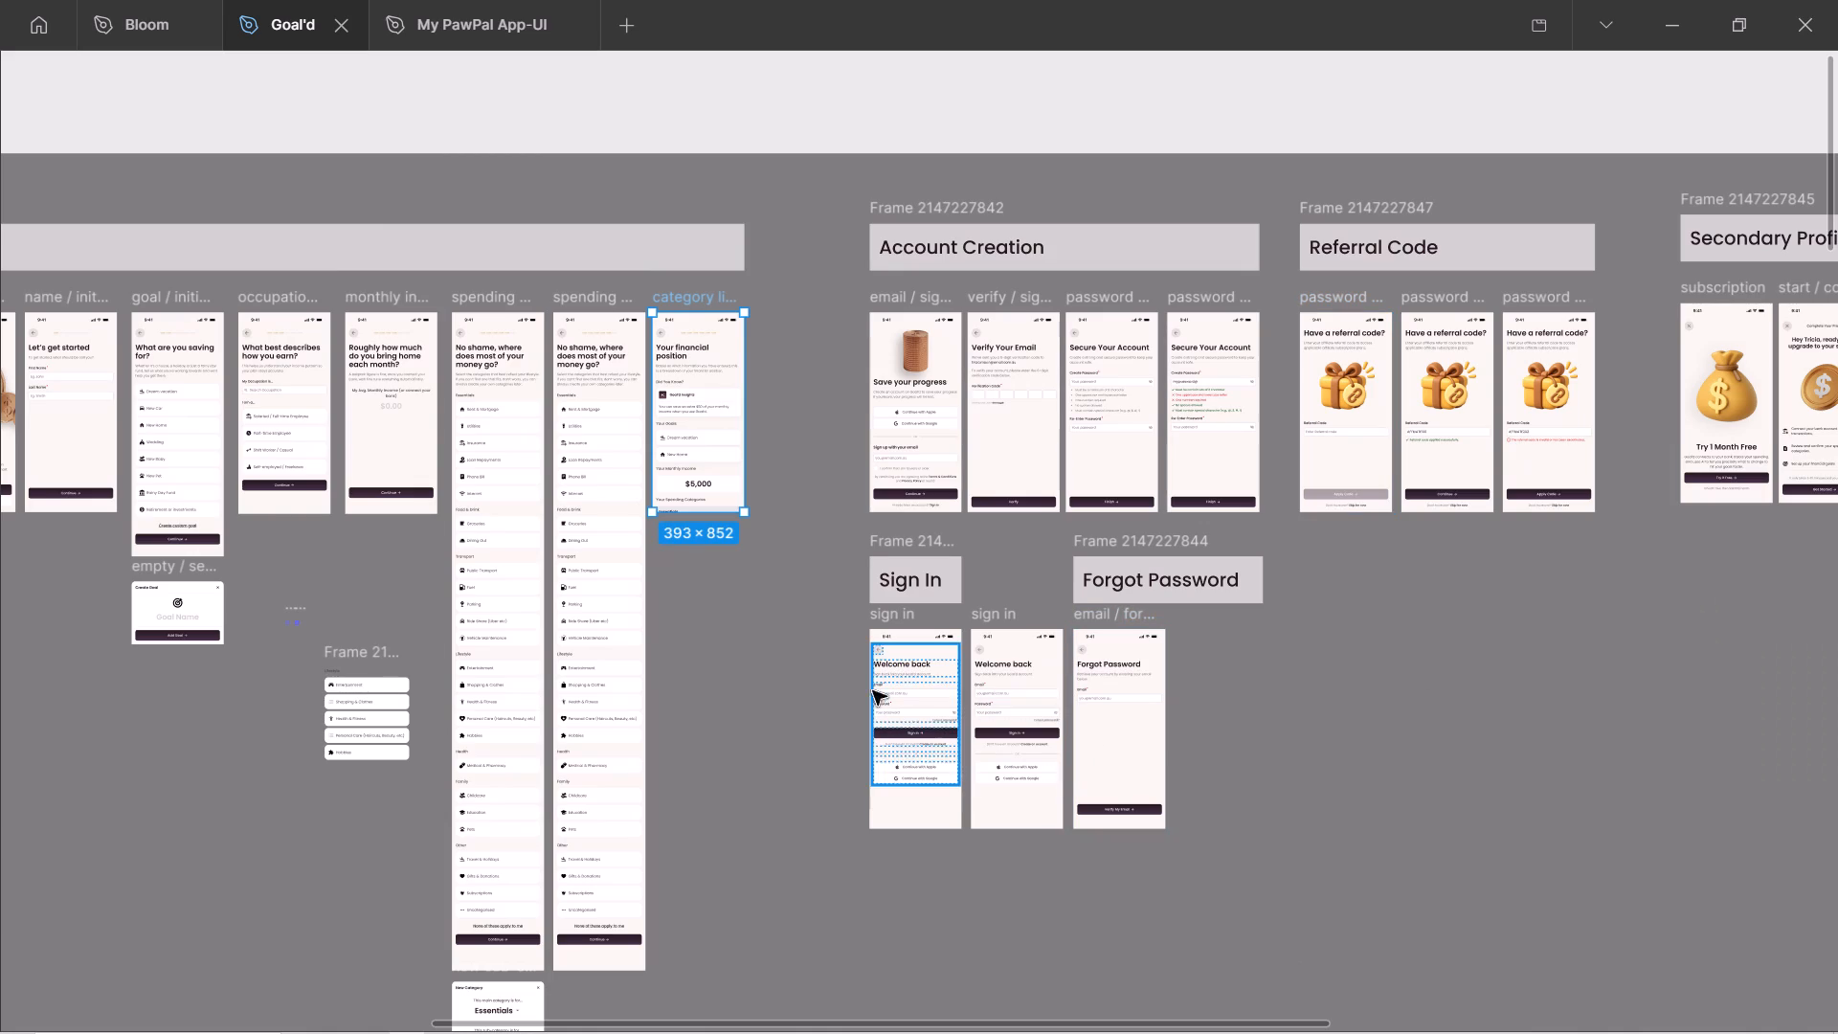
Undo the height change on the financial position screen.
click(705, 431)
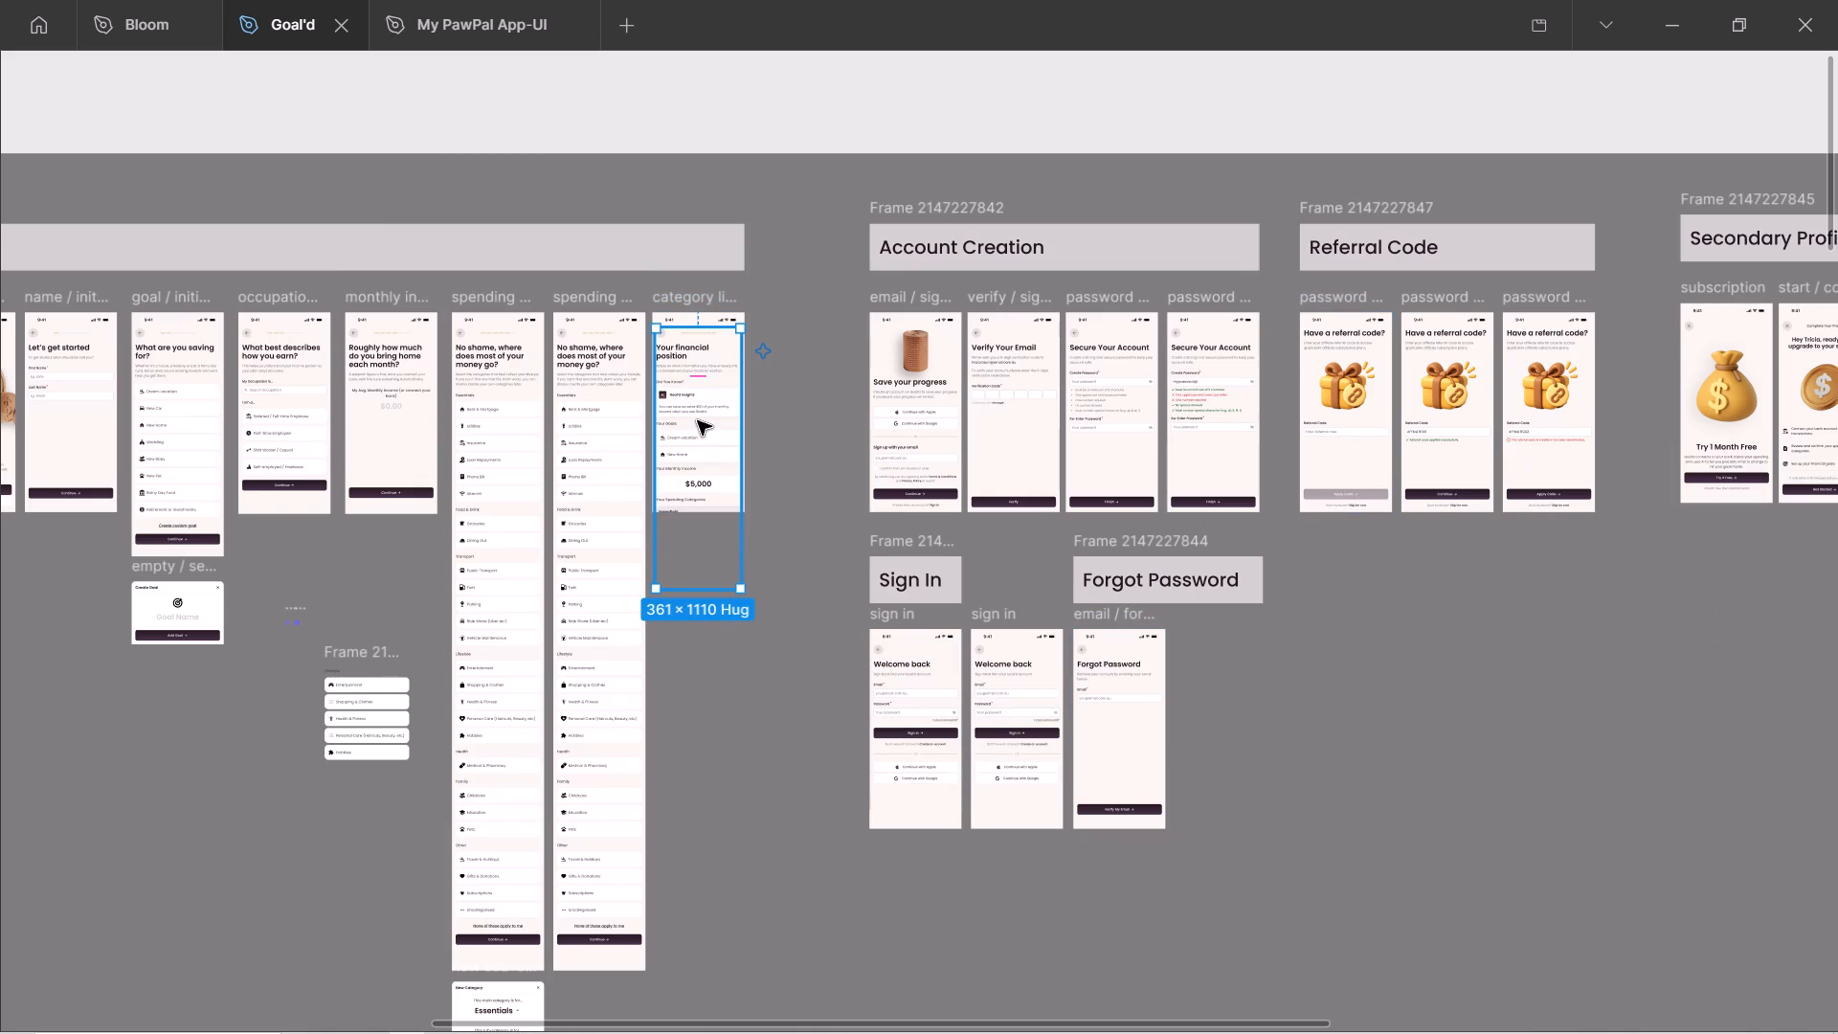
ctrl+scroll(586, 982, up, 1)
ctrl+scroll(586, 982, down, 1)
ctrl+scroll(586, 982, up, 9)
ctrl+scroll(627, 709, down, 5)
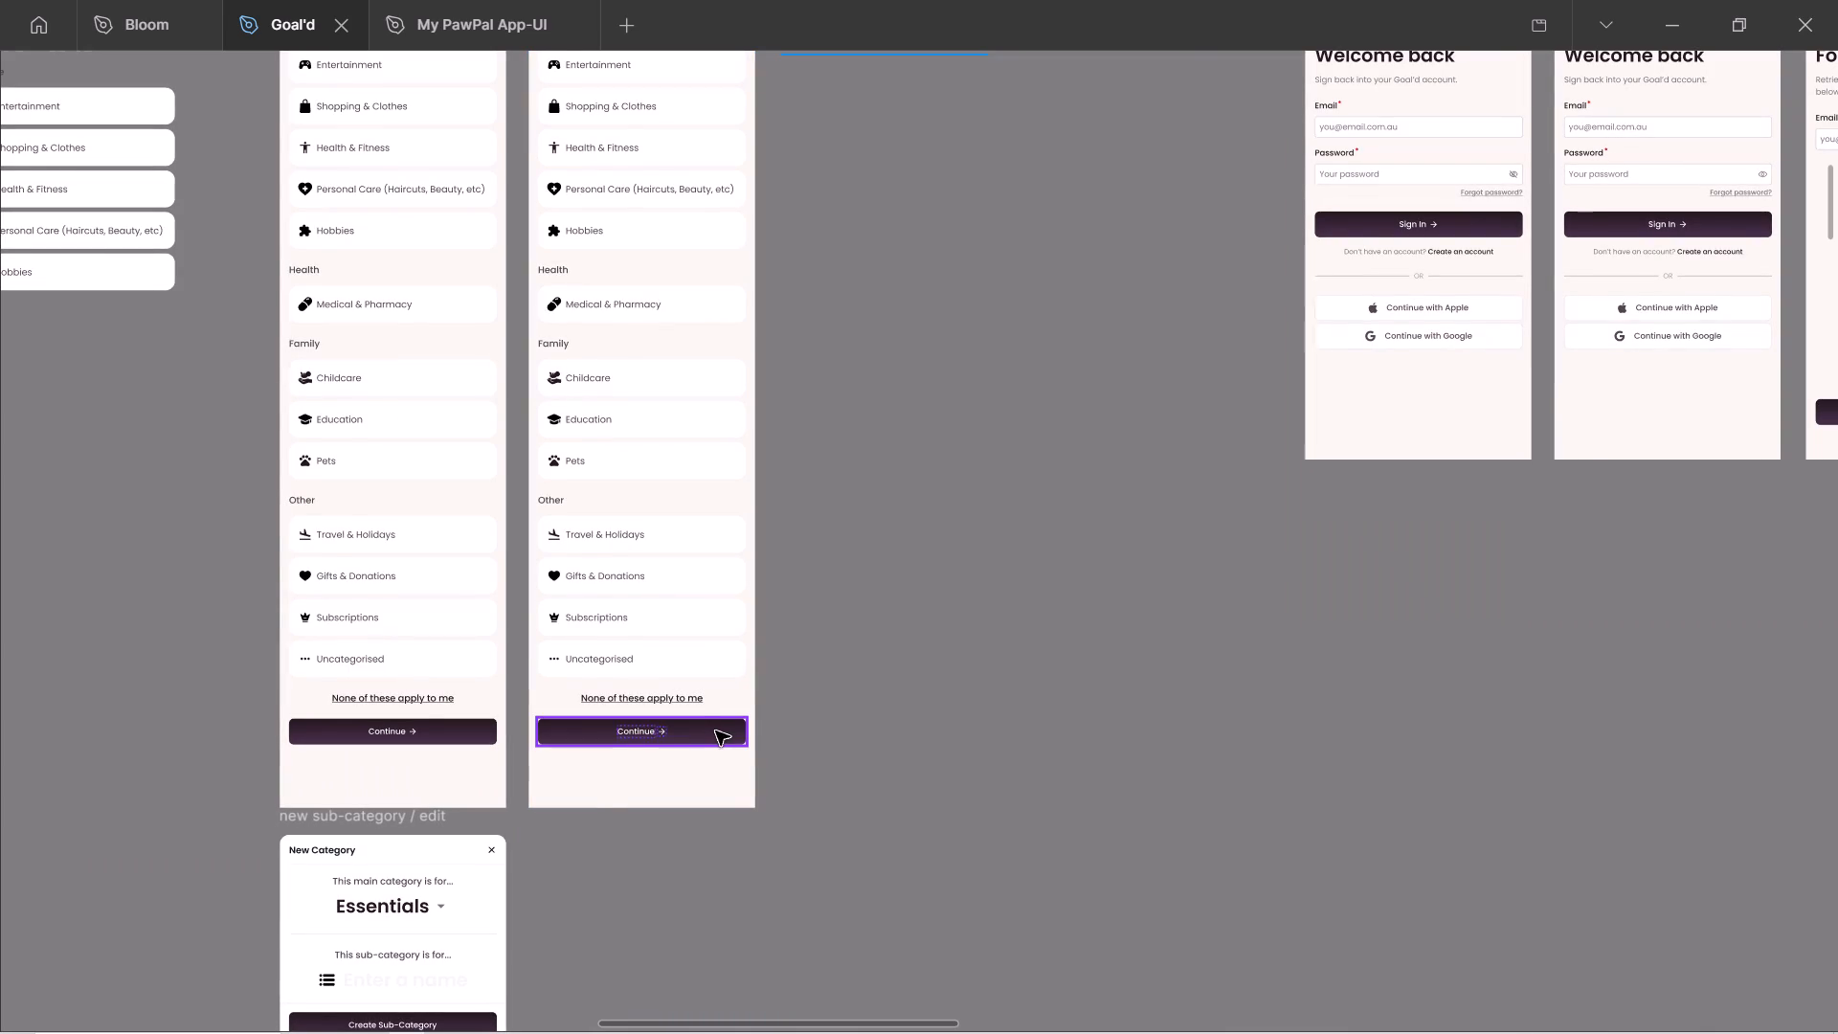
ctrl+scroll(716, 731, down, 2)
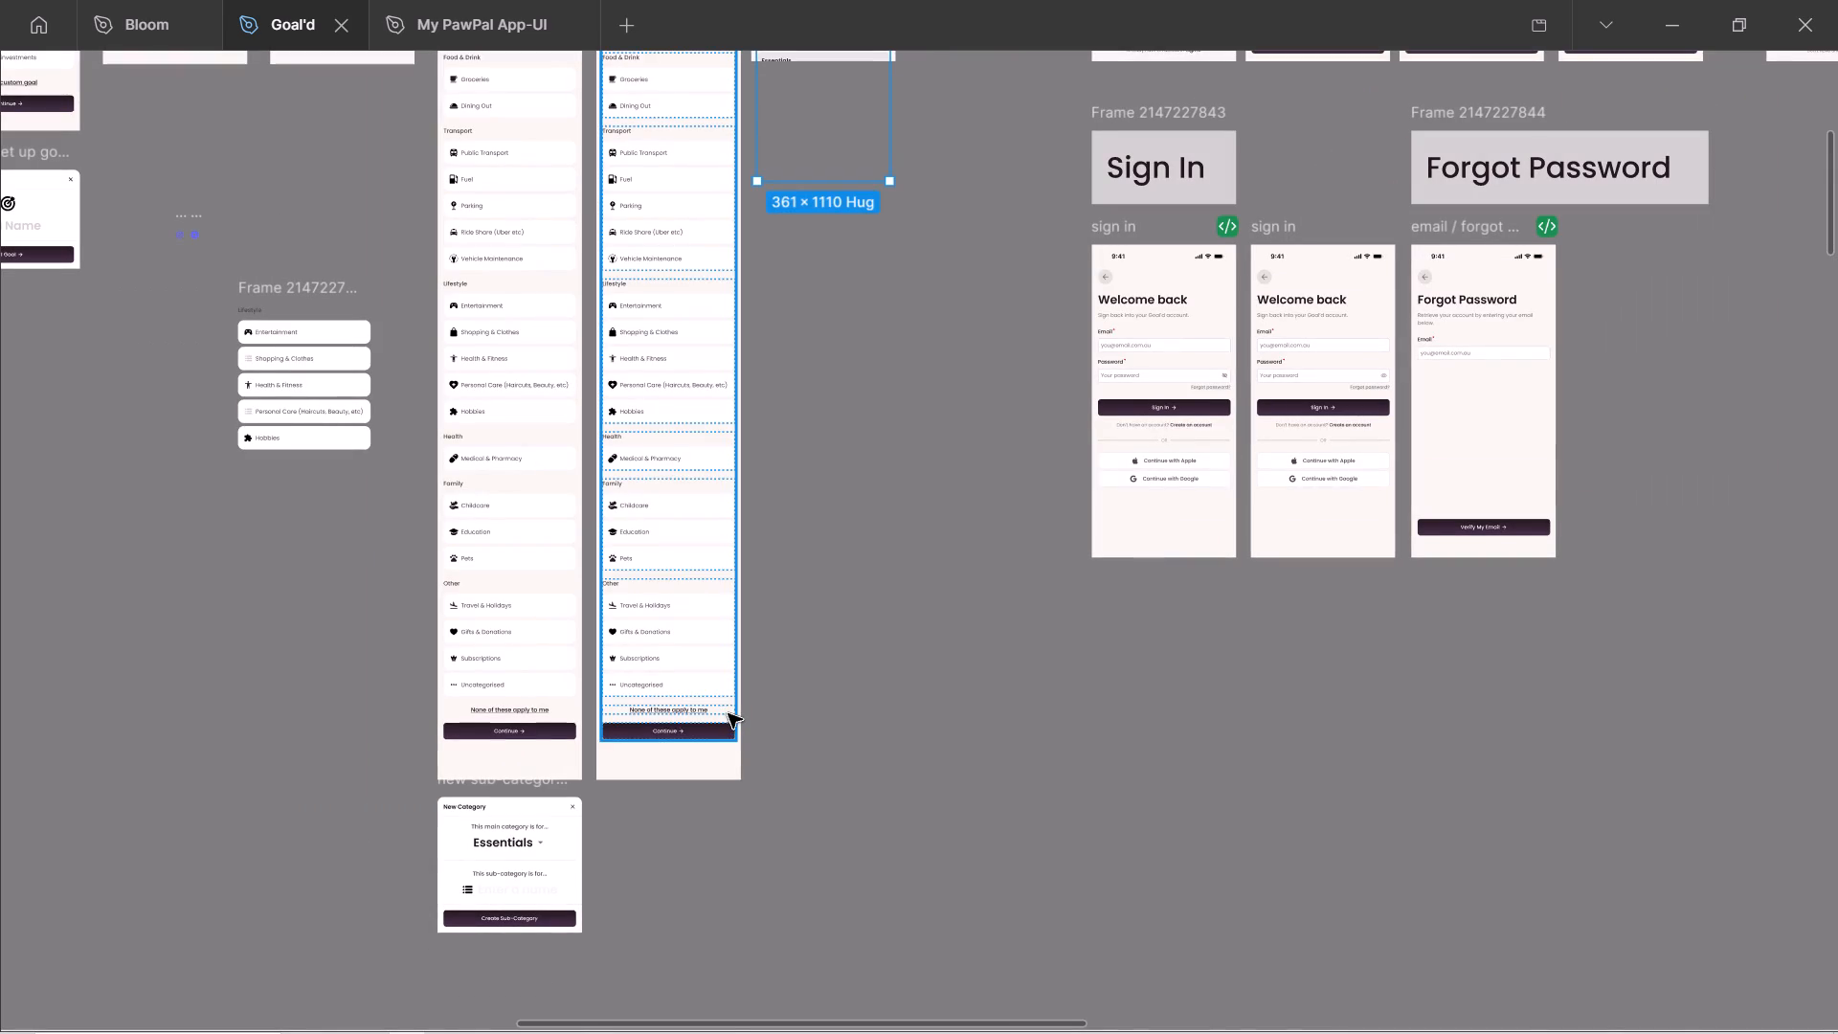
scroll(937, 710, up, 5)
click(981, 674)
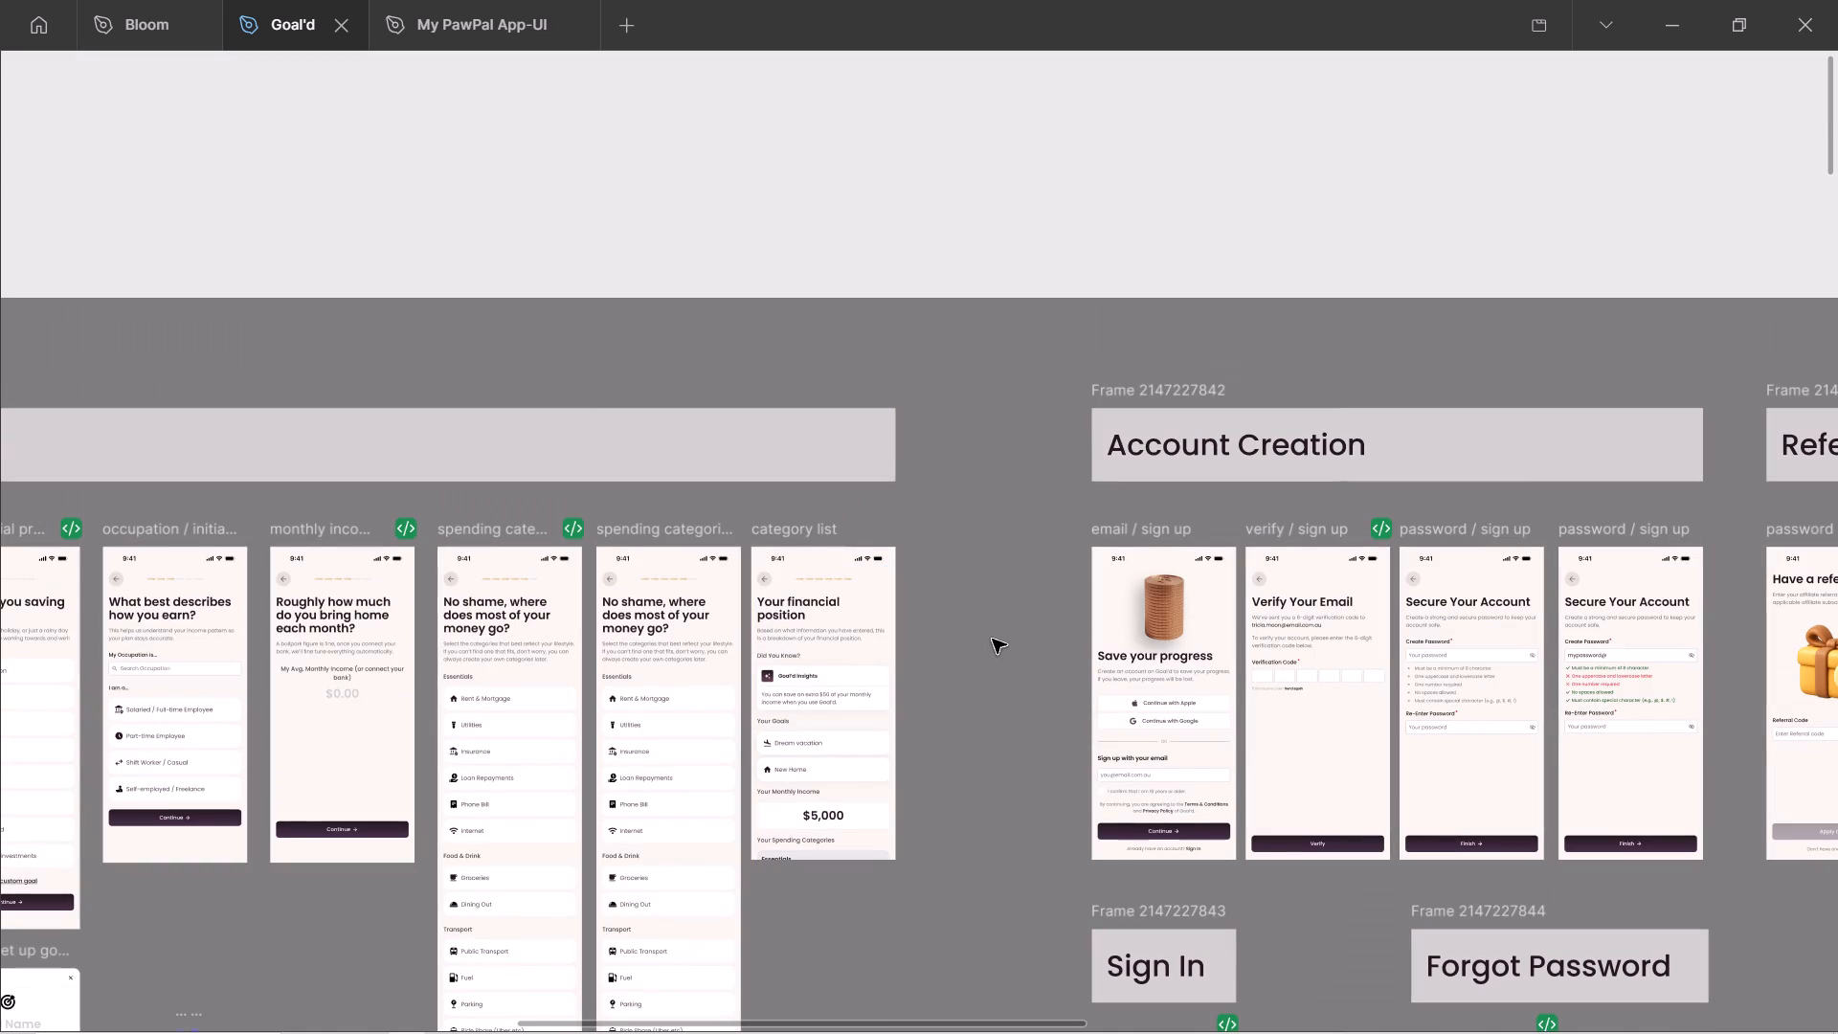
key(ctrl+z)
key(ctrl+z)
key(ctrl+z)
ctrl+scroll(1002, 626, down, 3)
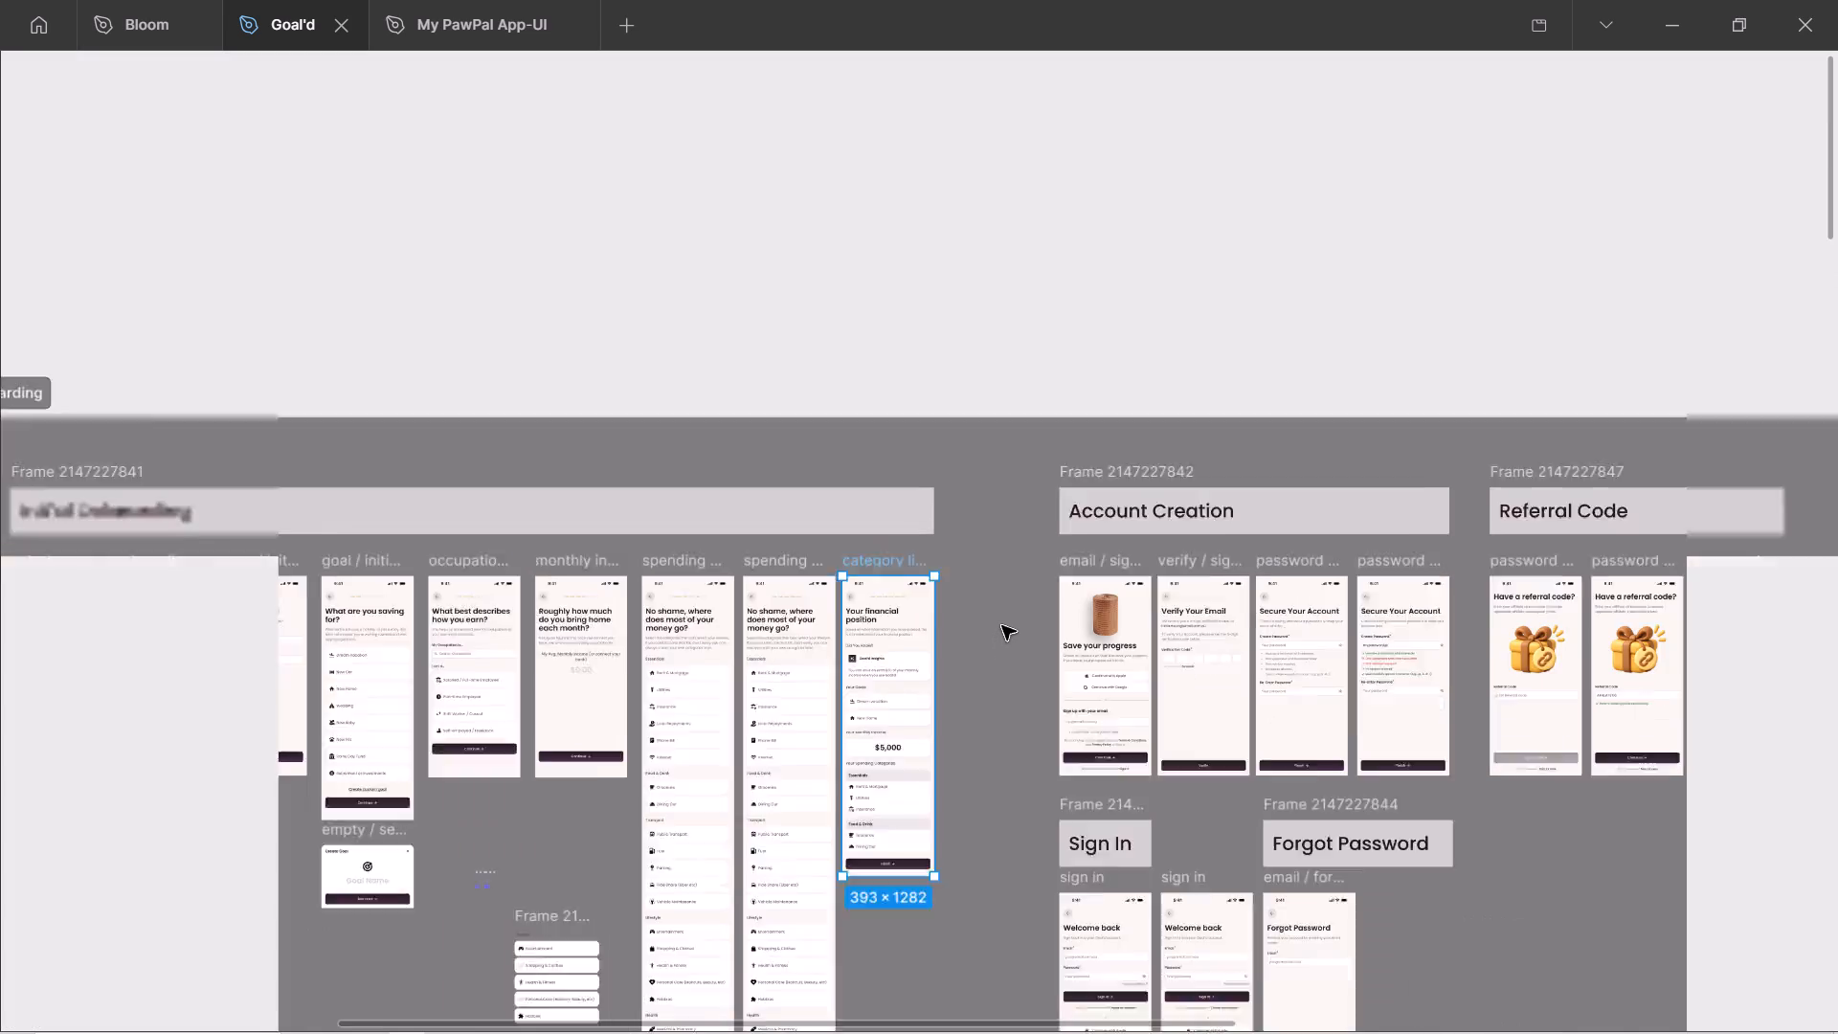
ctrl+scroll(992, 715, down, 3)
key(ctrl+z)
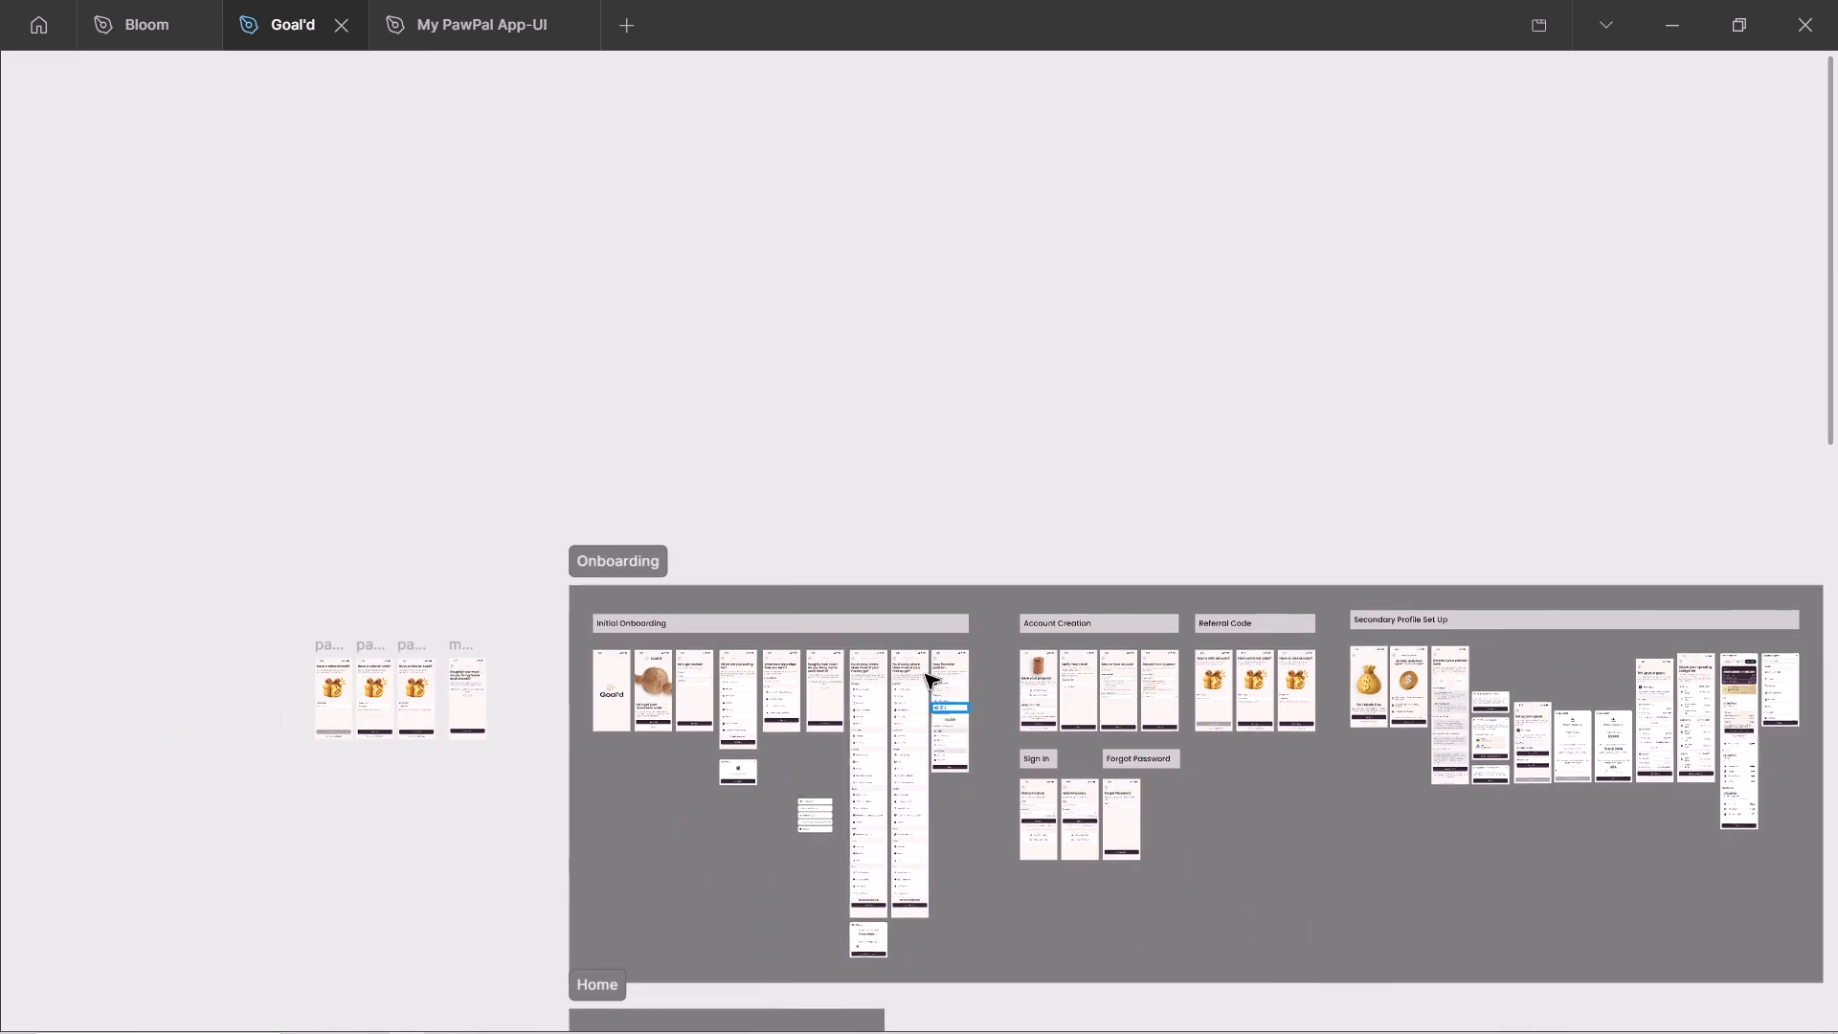
Set the height of the duplicated spending categories screen to 852.
ctrl+scroll(926, 675, up, 4)
click(866, 594)
key(ctrl+backslash)
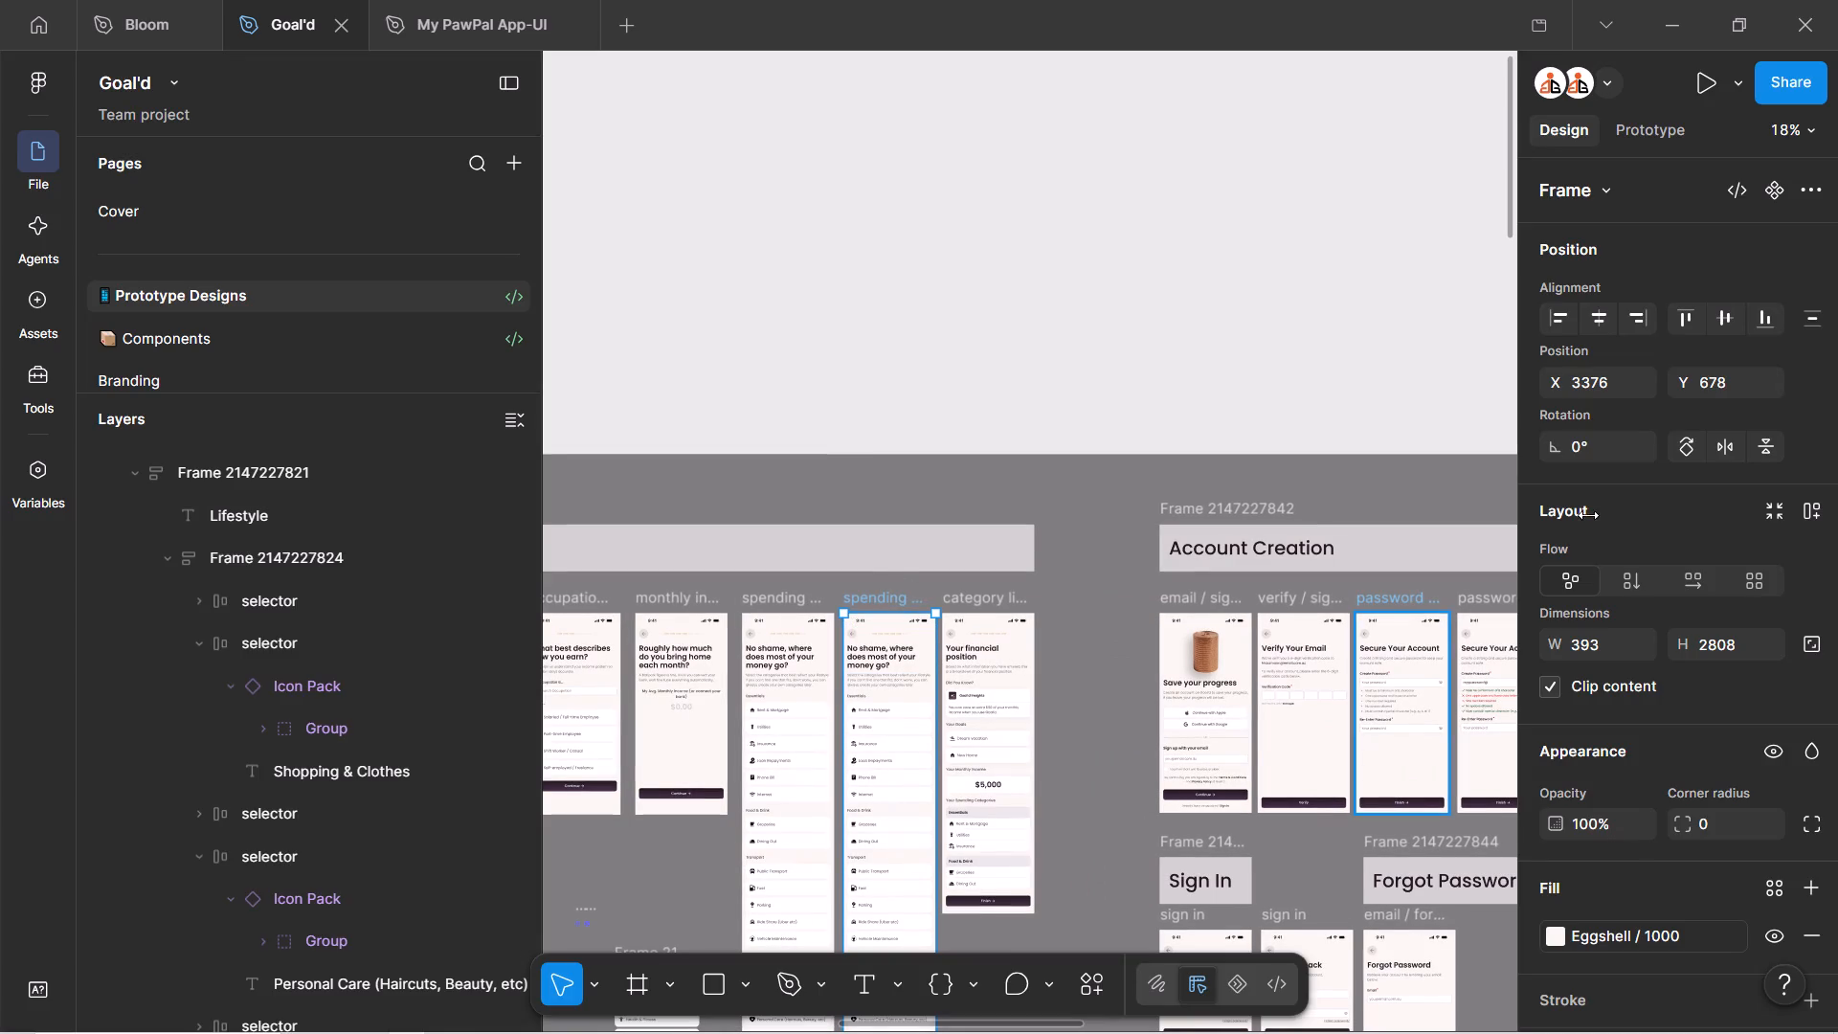
click(1738, 635)
text(852)
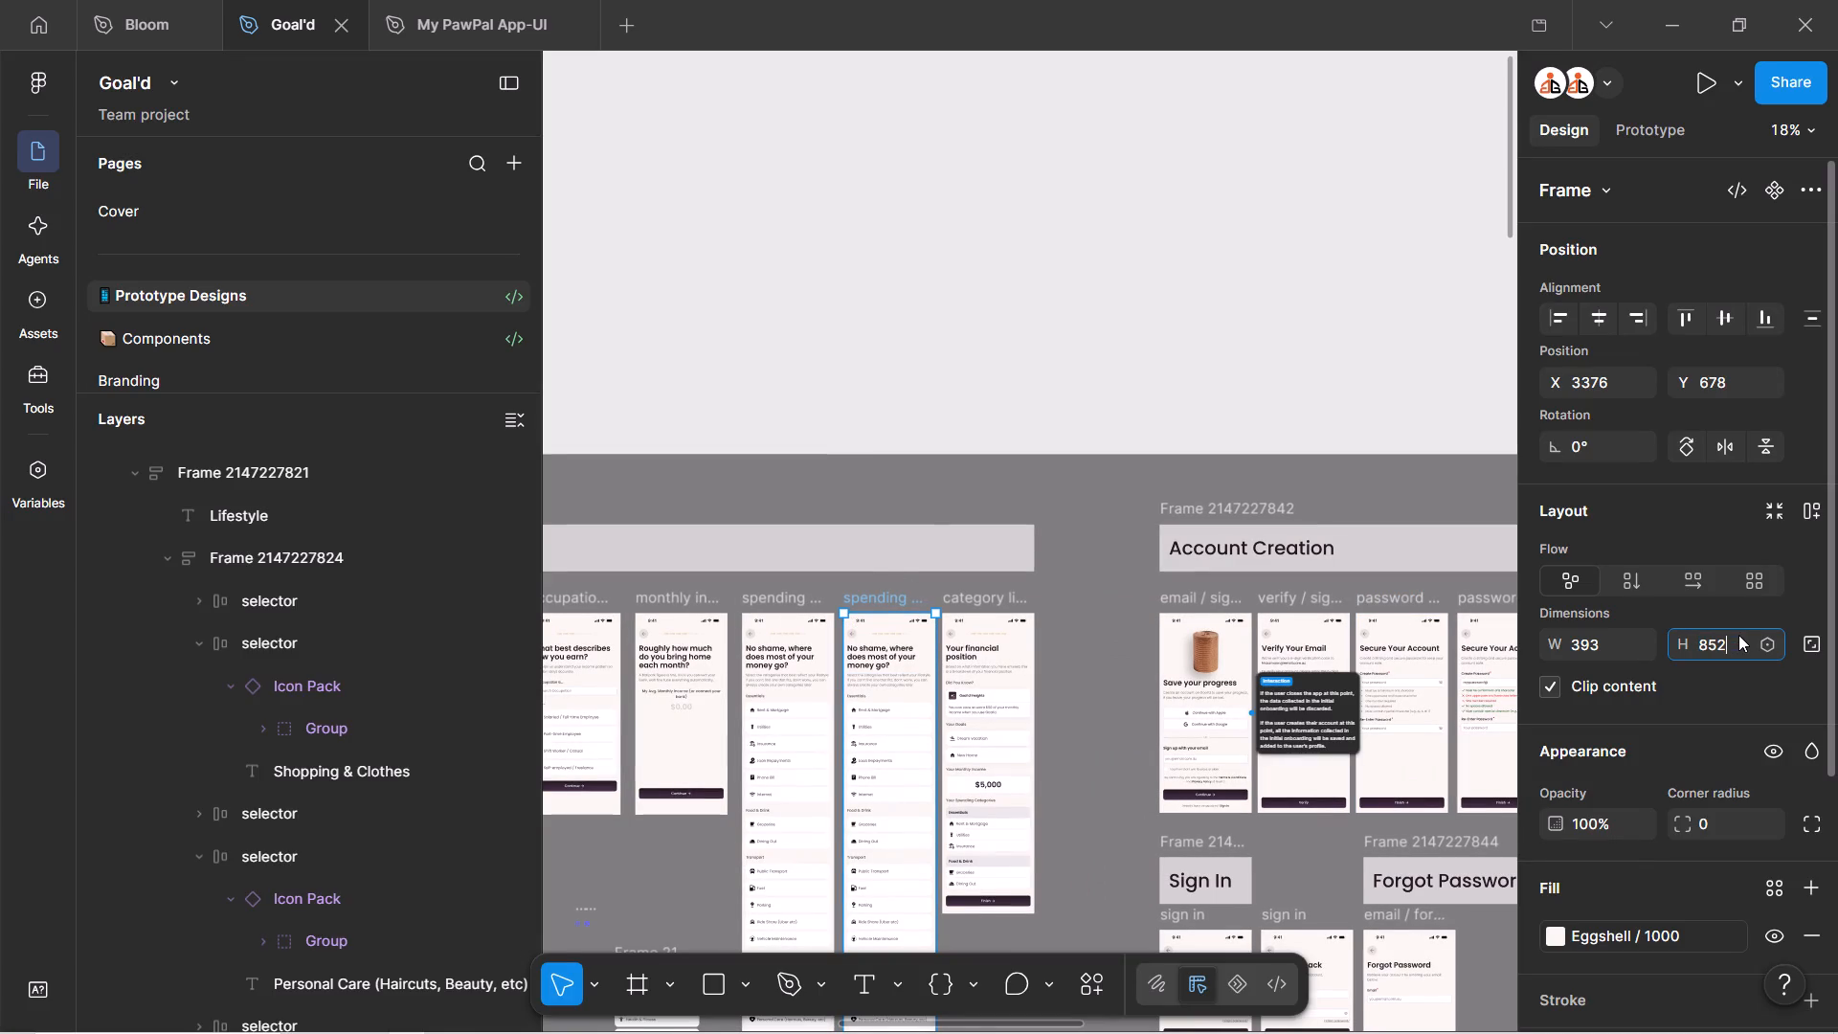
key(Return)
key(ctrl+backslash)
scroll(1151, 865, down, 4)
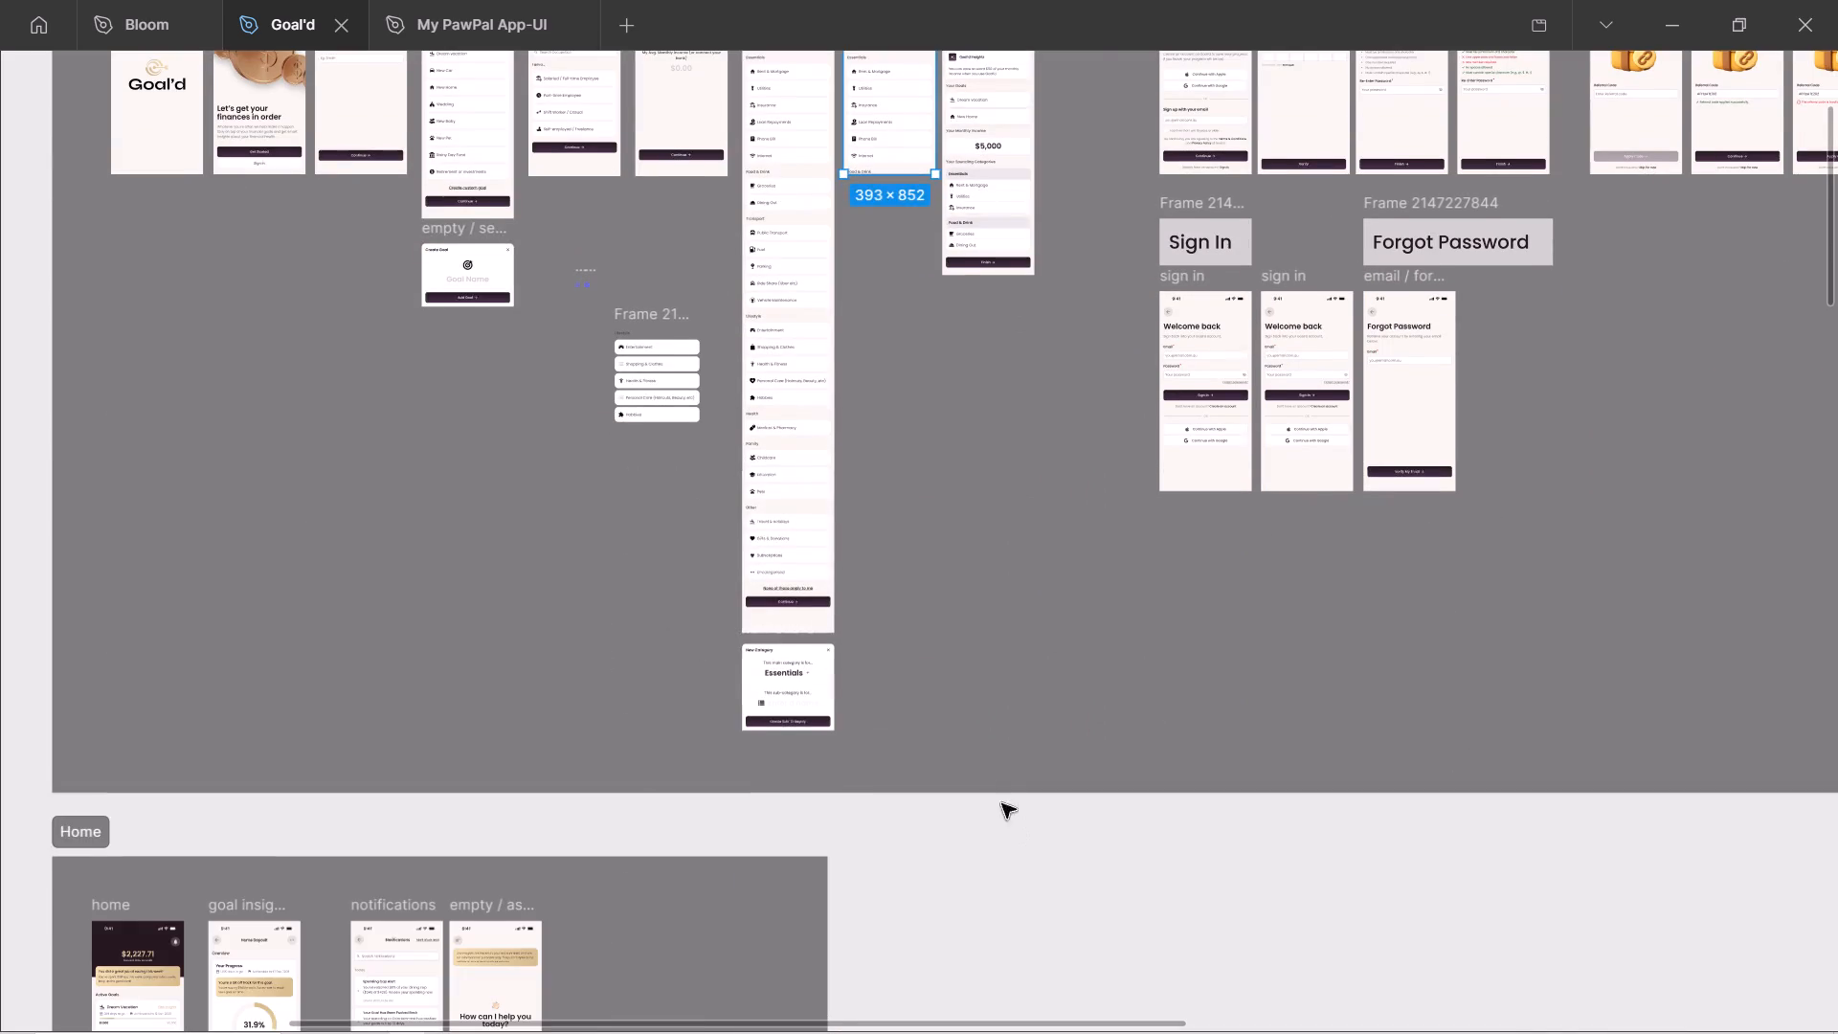
click(980, 779)
Copy the grey list placeholder icon from the Shopping & Clothes row of the separate Lifestyle group.
ctrl+scroll(773, 424, up, 4)
scroll(888, 430, up, 1)
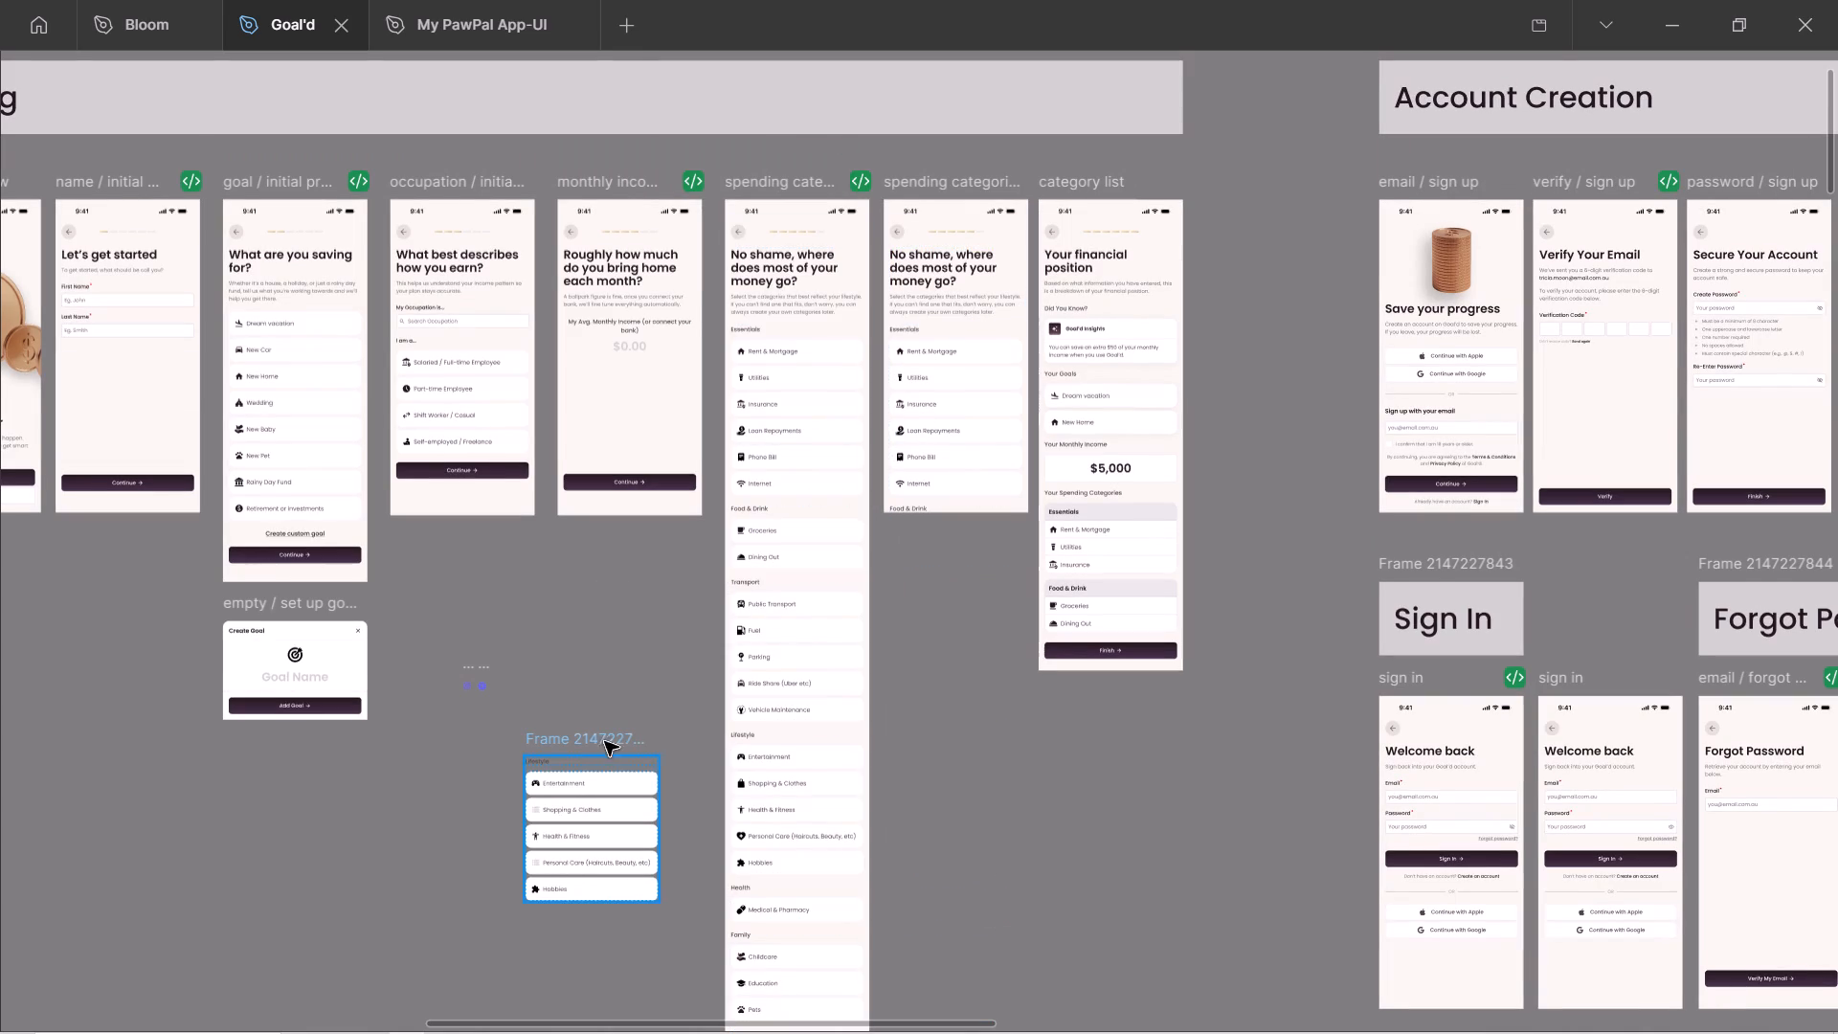
ctrl+scroll(581, 823, up, 1)
ctrl+scroll(581, 823, down, 1)
ctrl+scroll(581, 823, up, 2)
ctrl+click(508, 810)
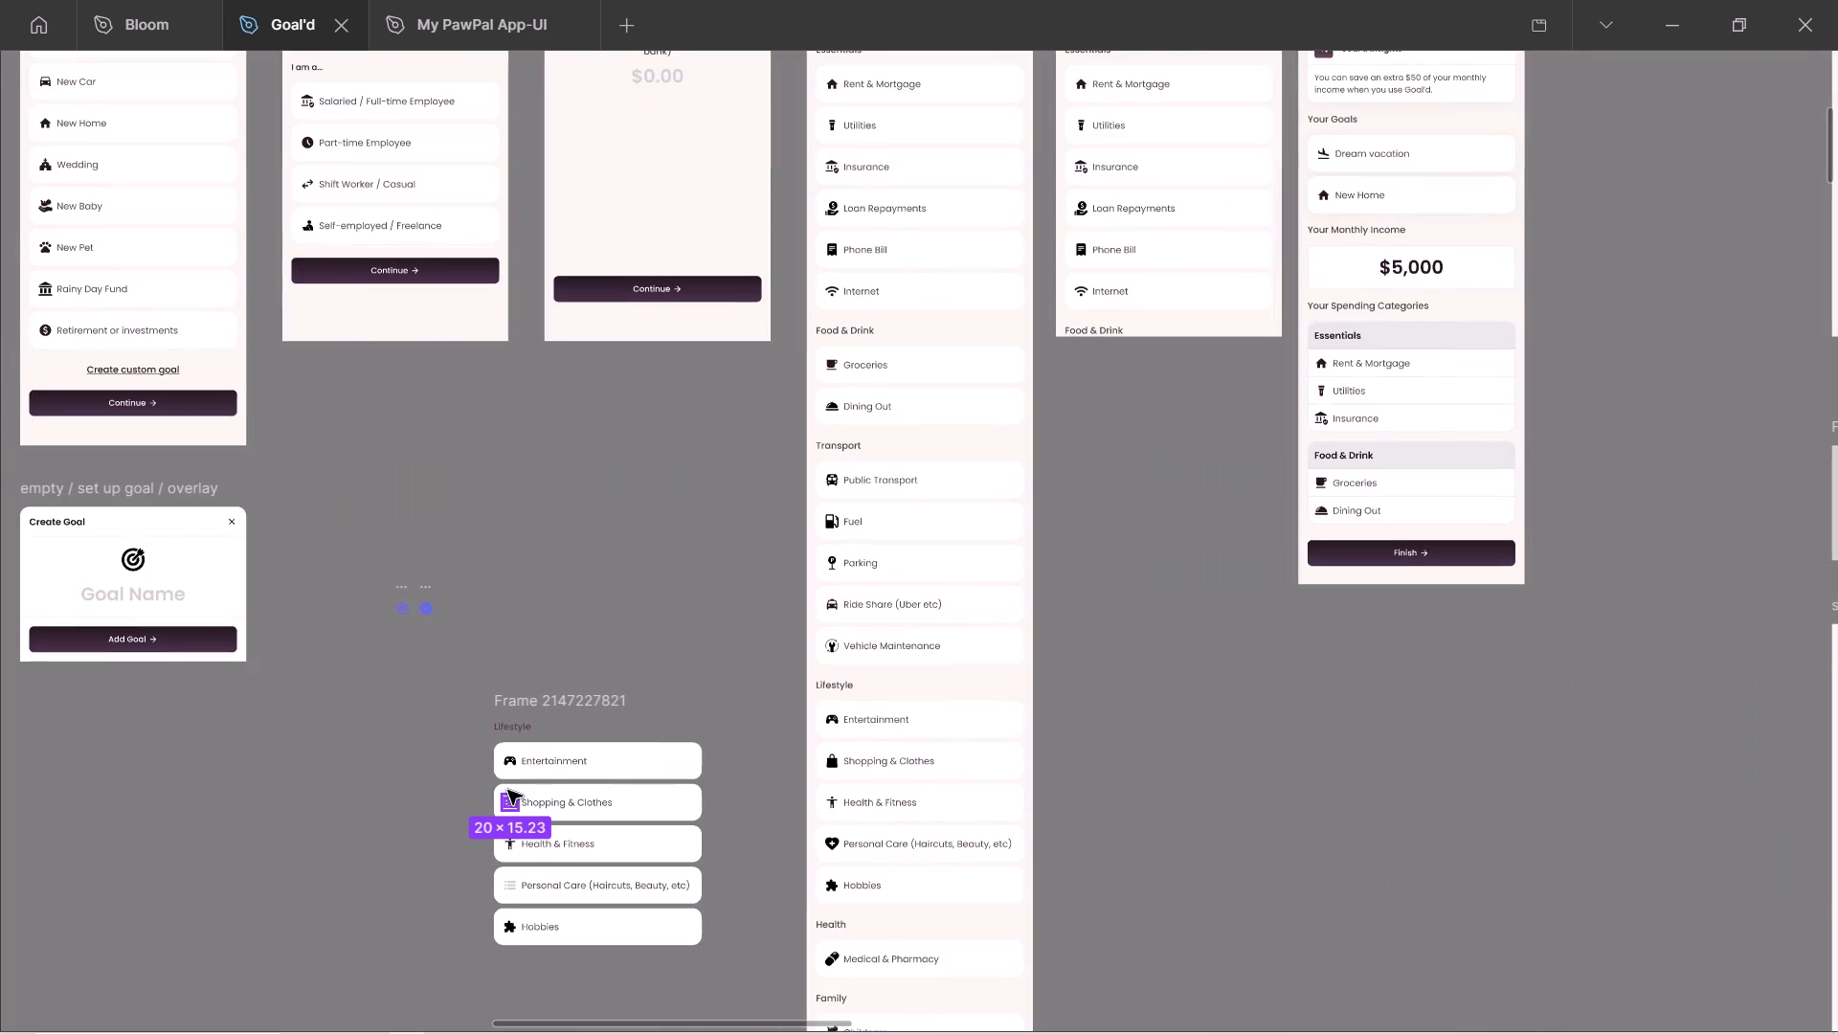
key(shift+Return)
key(shift+Return)
key(ctrl+c)
Rename the duplicated spending categories screen as "spending categories / icon loading state".
scroll(1300, 706, up, 3)
ctrl+scroll(1182, 353, up, 1)
double_click(1158, 302)
click(1248, 304)
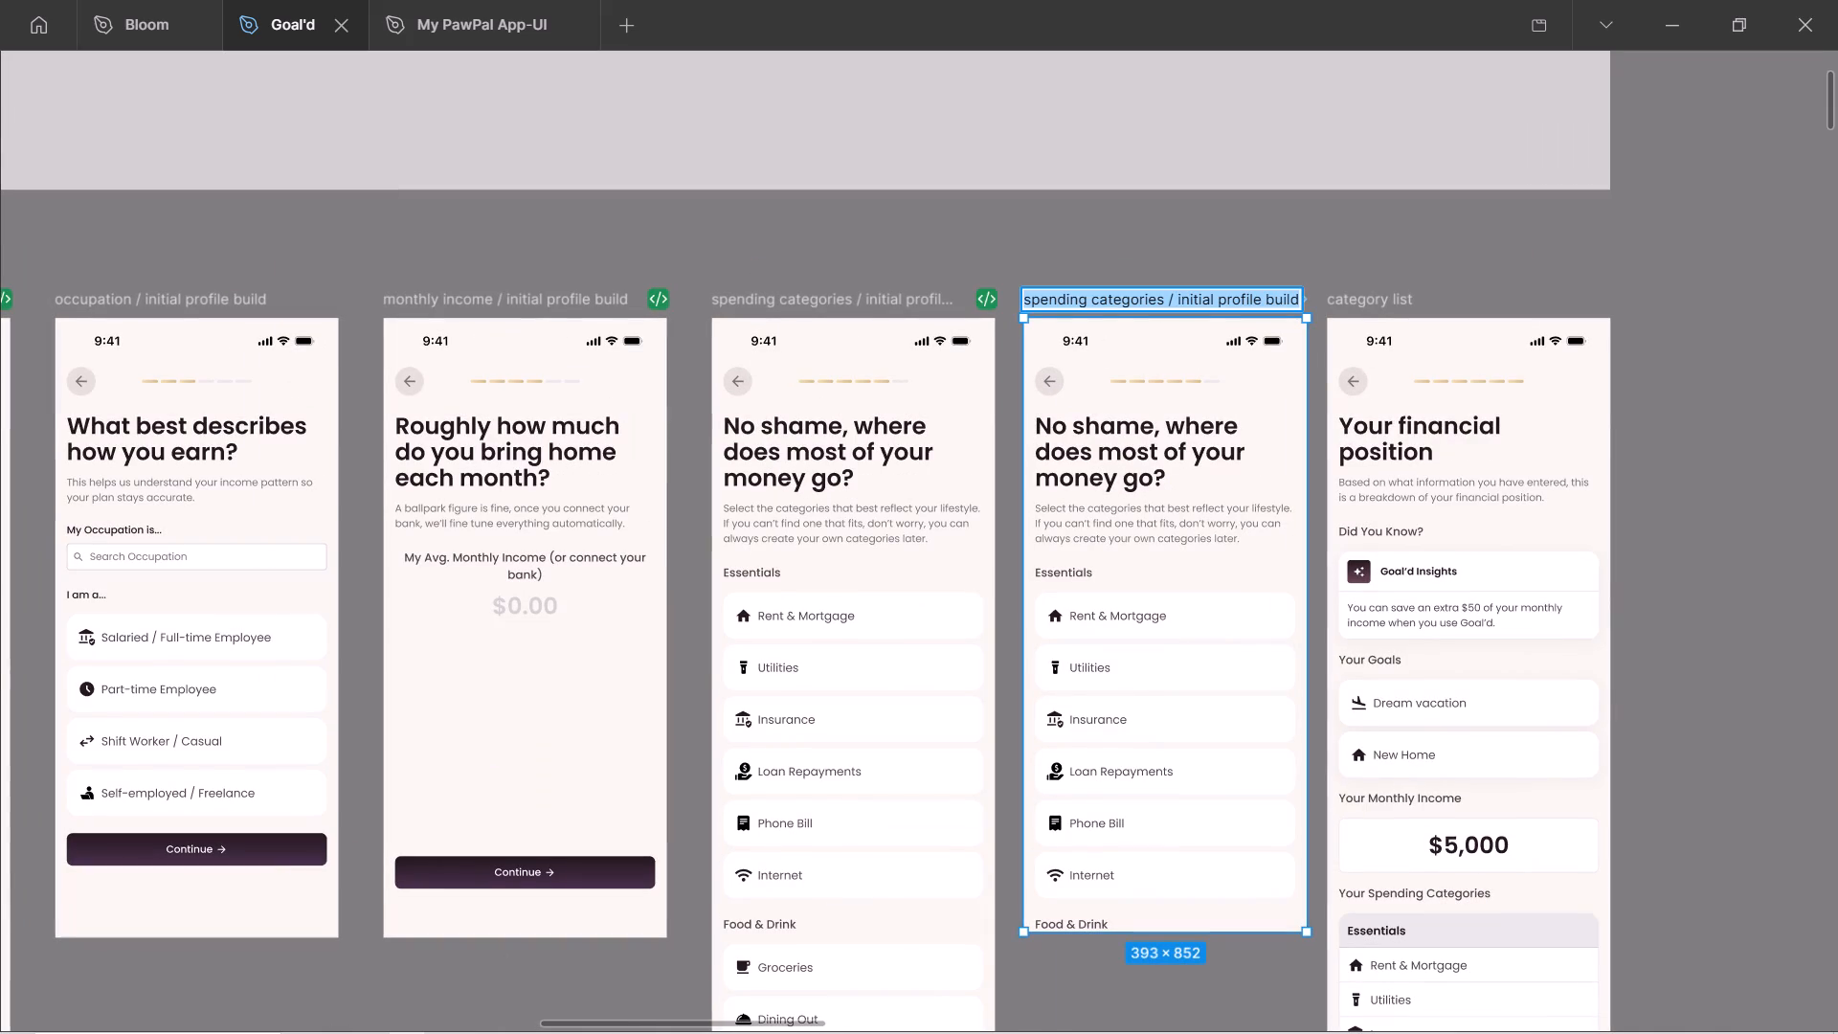
key(ctrl+a)
key(Right)
key(shift+Left)
key(shift+Left)
key(shift+Left)
key(shift+Left)
key(shift+Left)
key(shift+Left)
key(shift+Left)
key(shift+Left)
key(shift+Left)
key(shift+Left)
key(shift+Left)
key(shift+Left)
key(shift+Left)
key(shift+Left)
key(shift+Left)
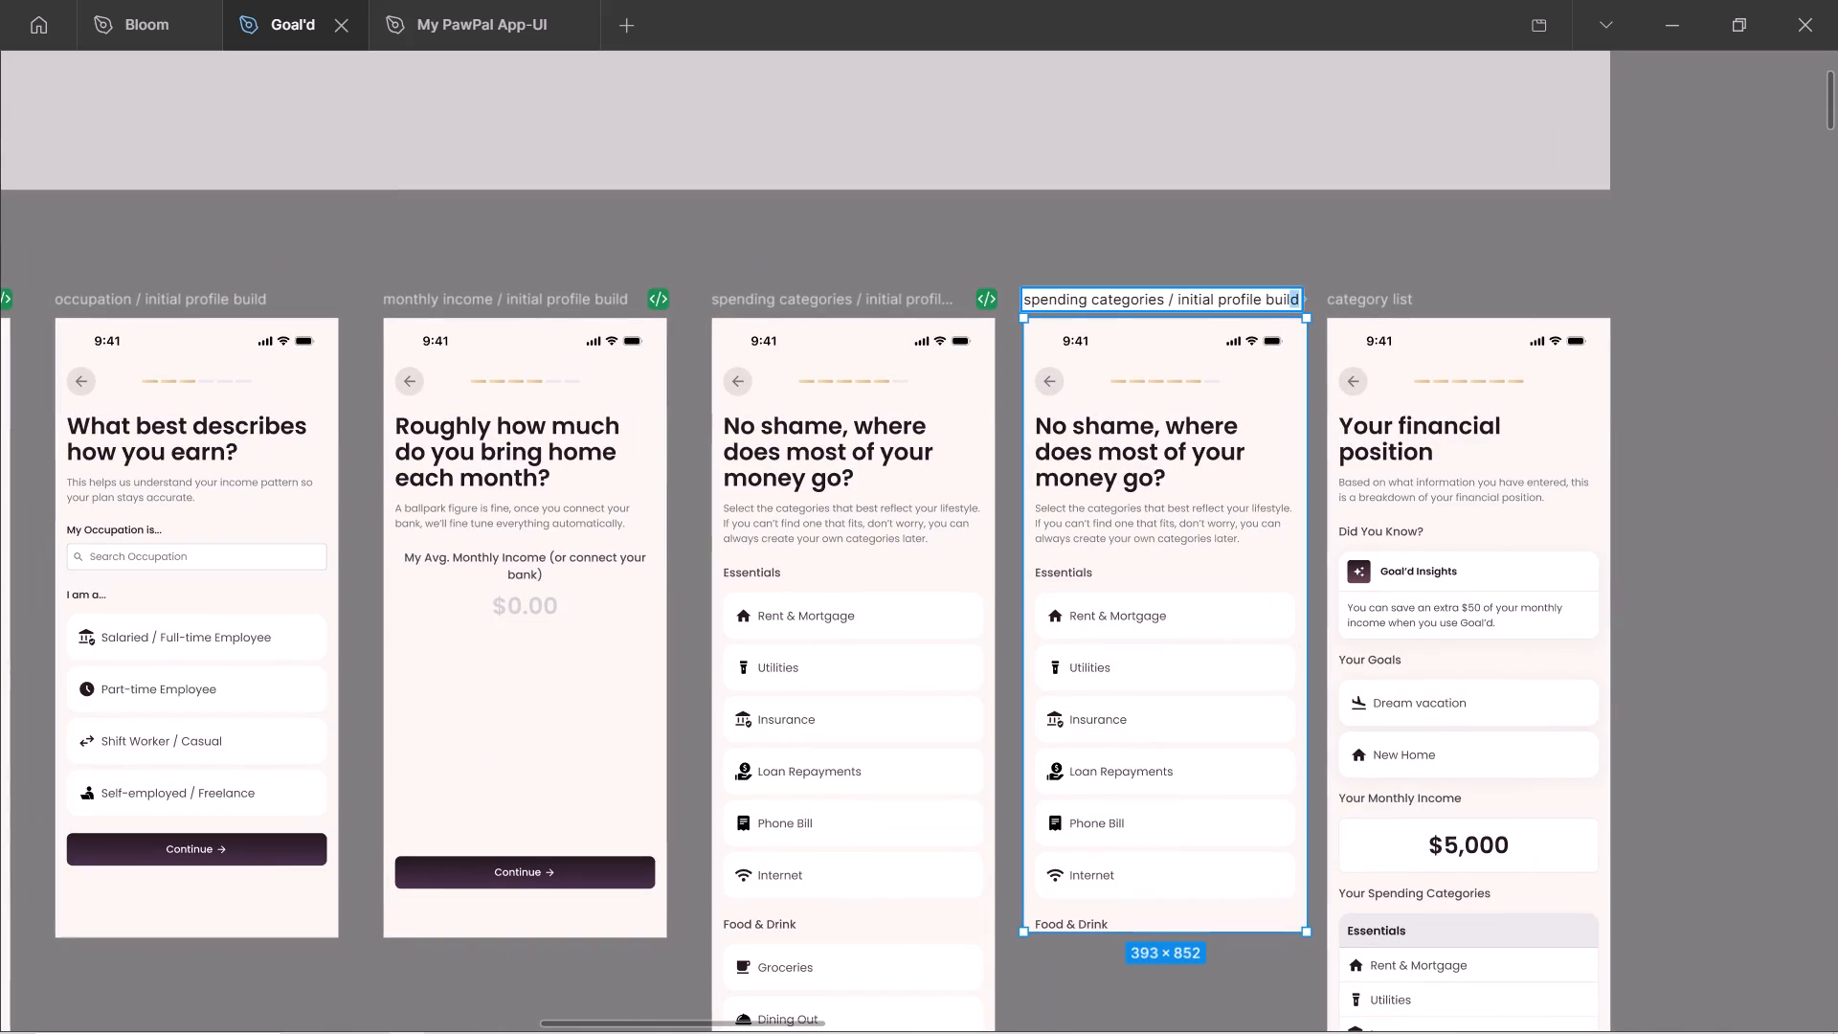
key(shift+Left)
key(shift+Left)
key(shift+Left)
key(shift+Left)
key(shift+Left)
key(shift+Left)
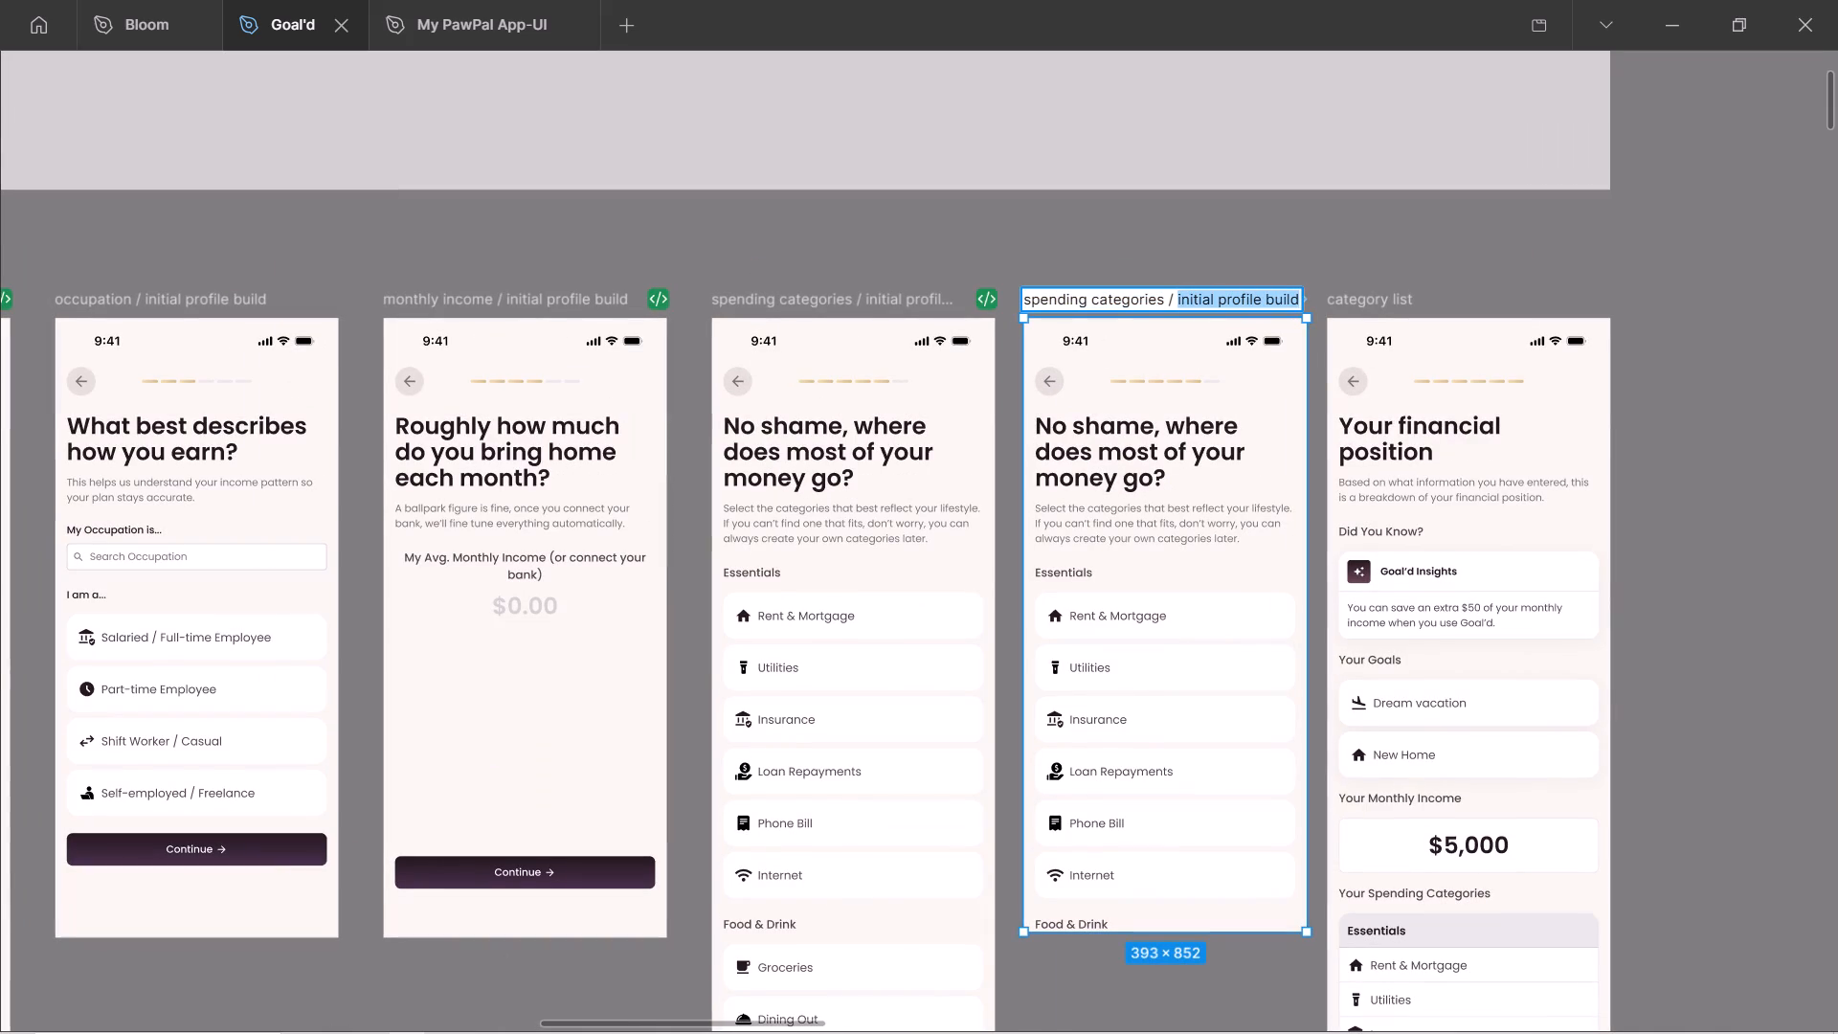
text(LOADING)
key(BackSpace)
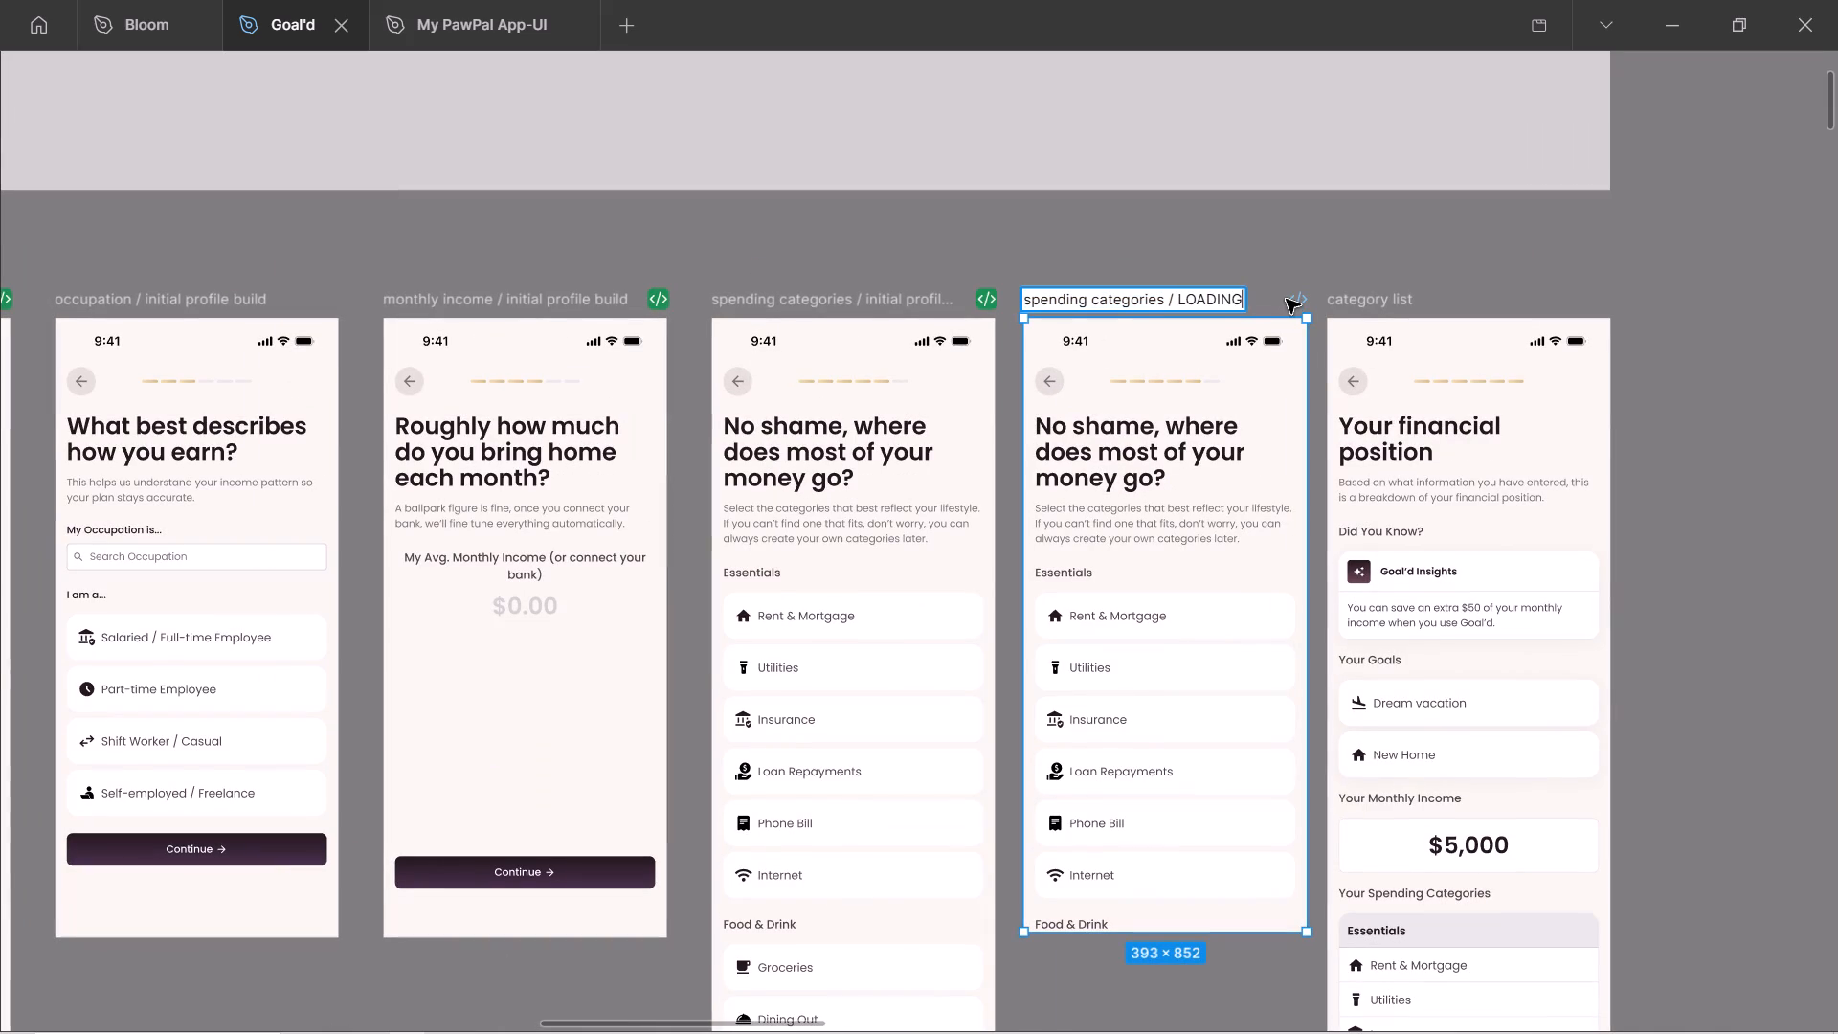
key(BackSpace)
key(BackSpace)
key(BackSpace)
key(BackSpace)
key(BackSpace)
key(c)
key(BackSpace)
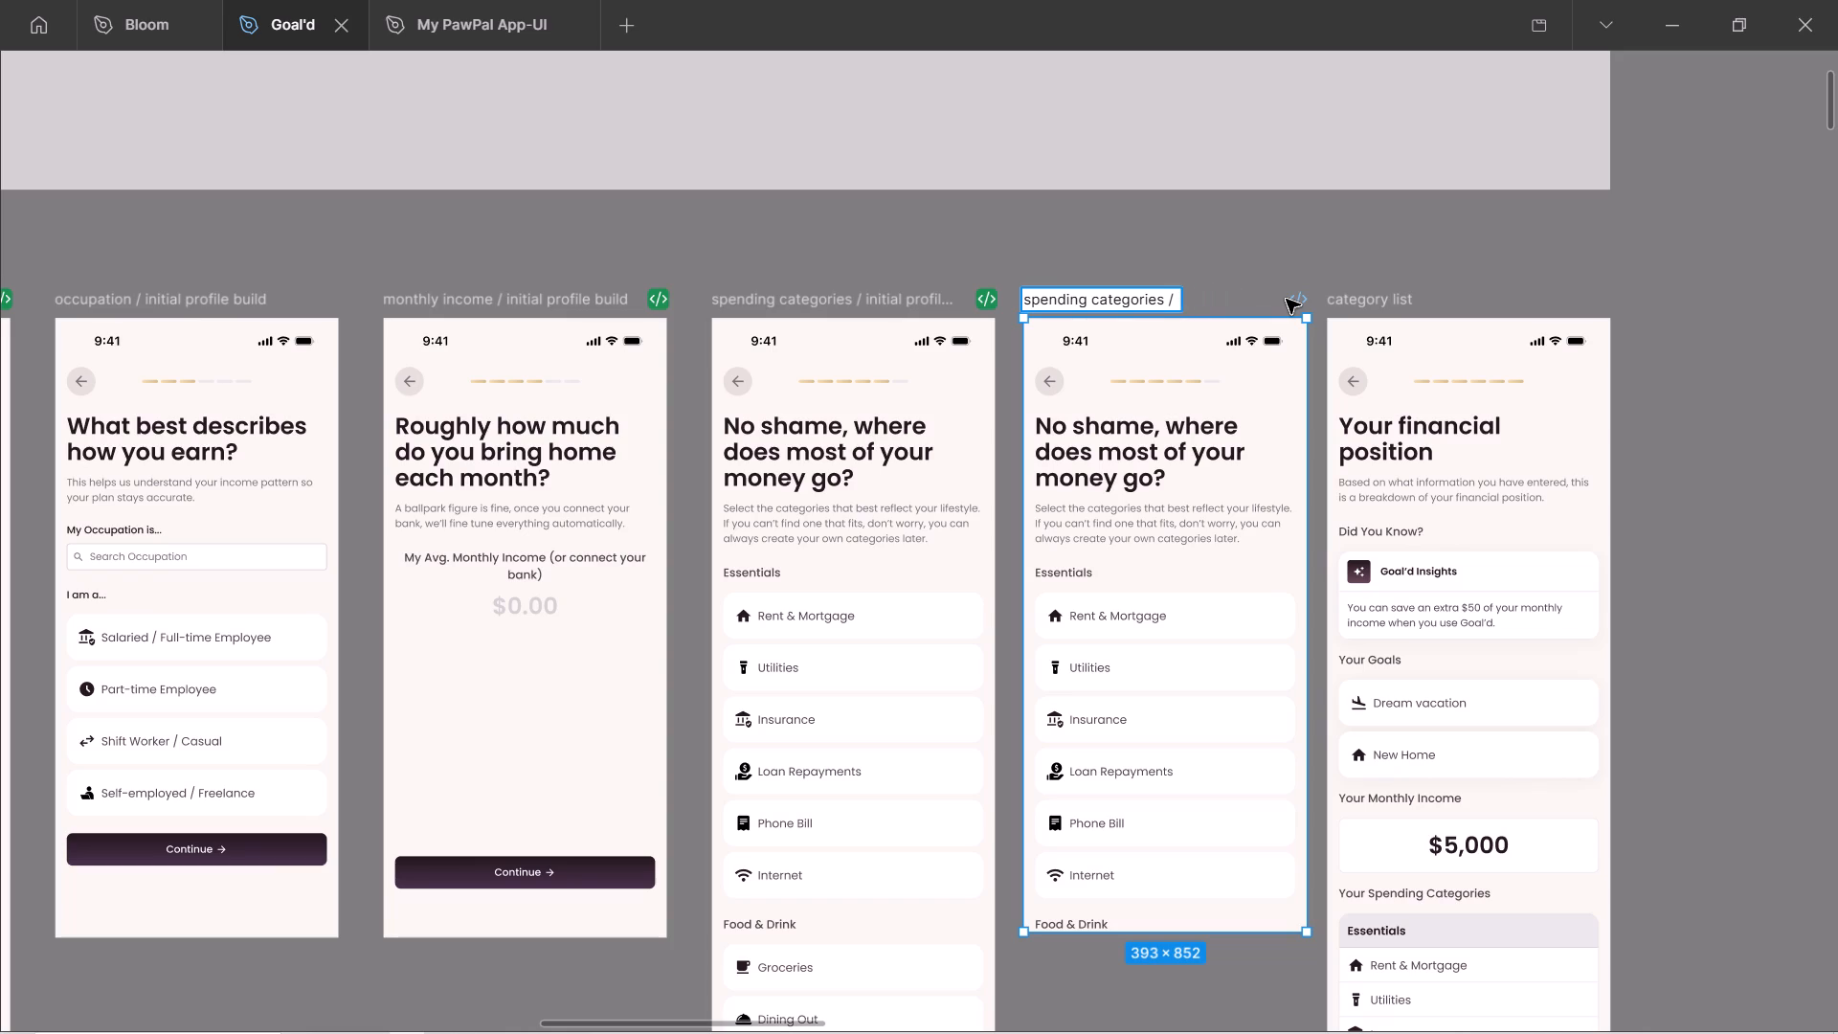
text(icon loading sa)
key(BackSpace)
text(tate)
key(Return)
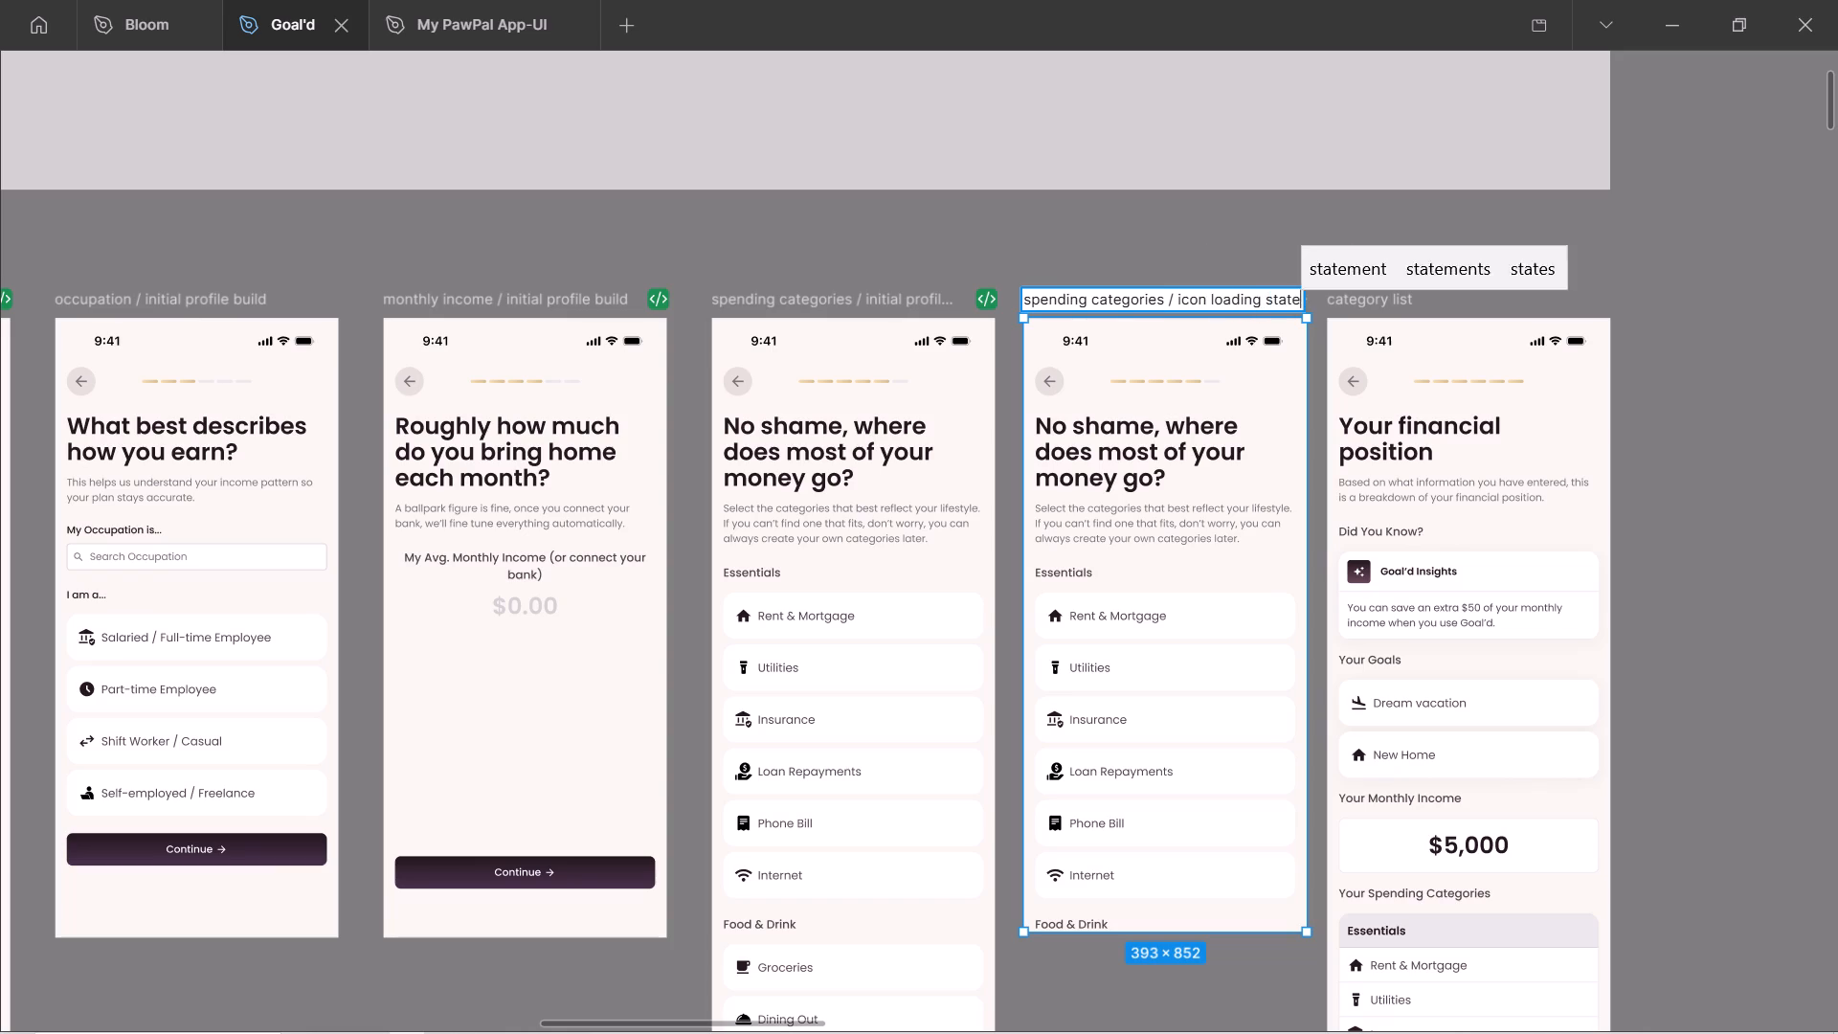
Replace the six Essentials icons, Rent & Mortgage through Internet, in the icon loading state screen with the copied placeholder icon.
triple_click(1062, 617)
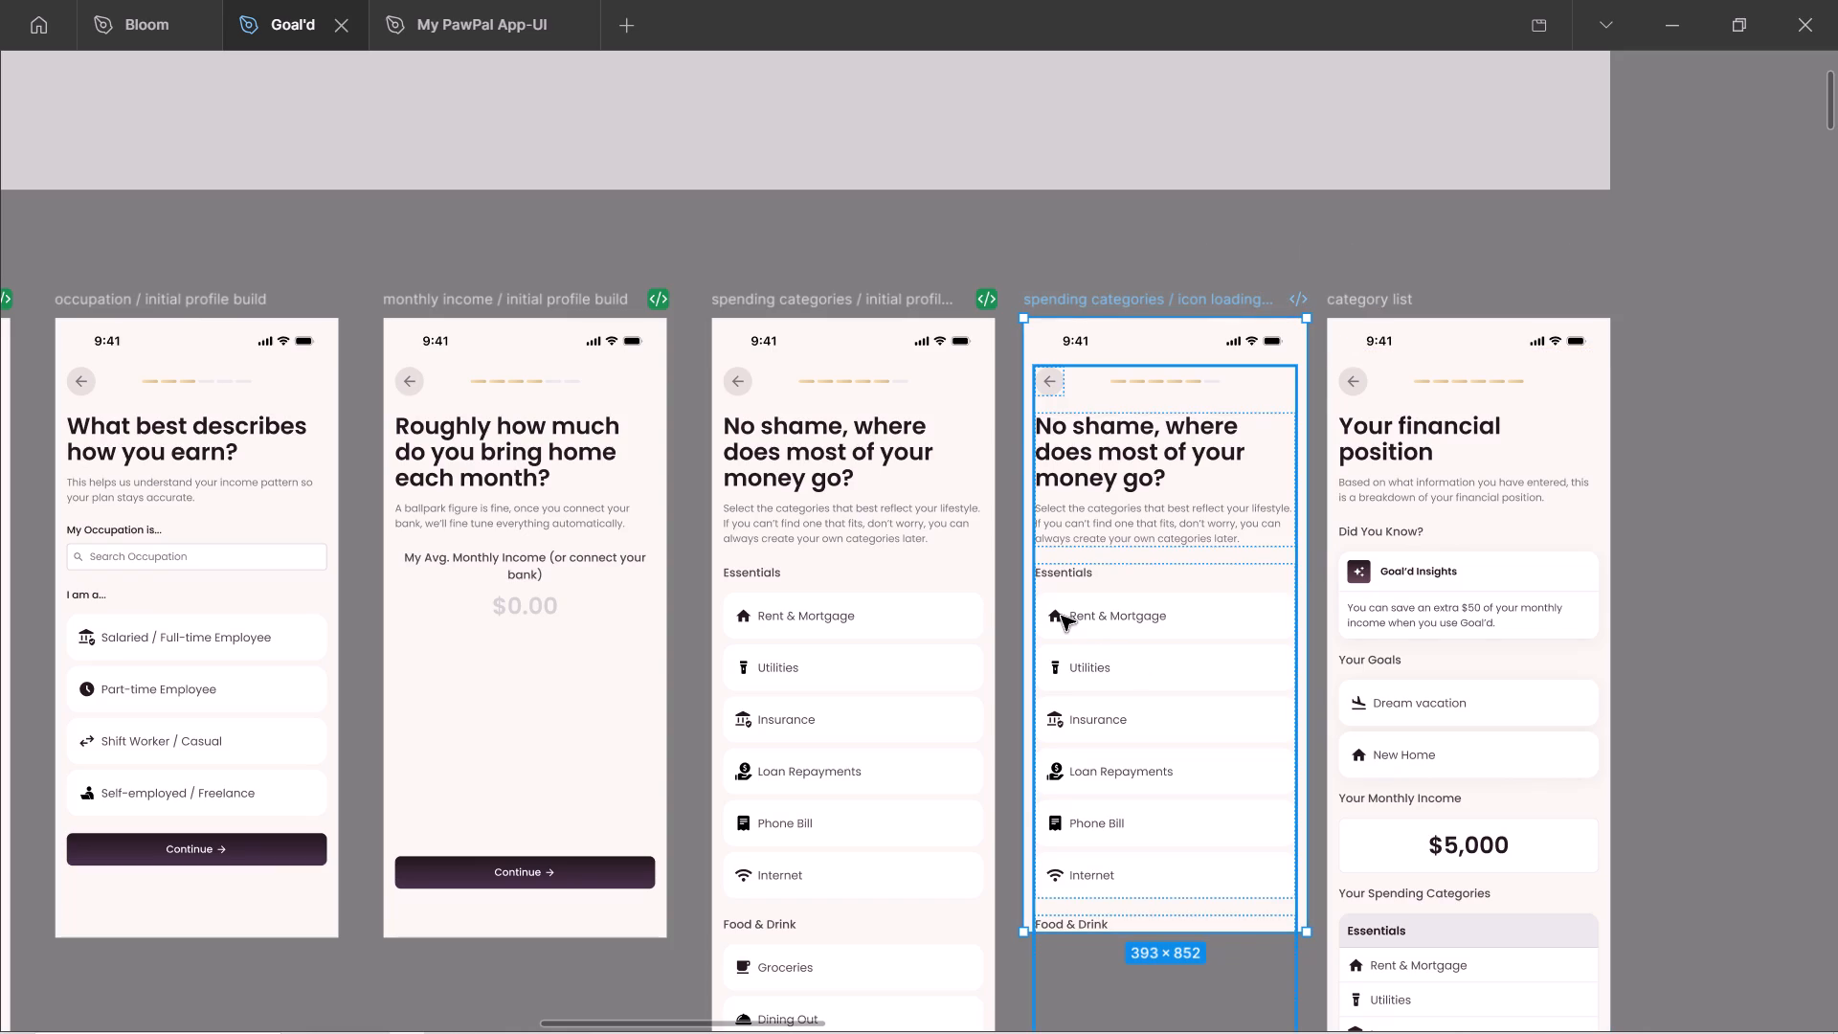
click(1062, 617)
double_click(1061, 617)
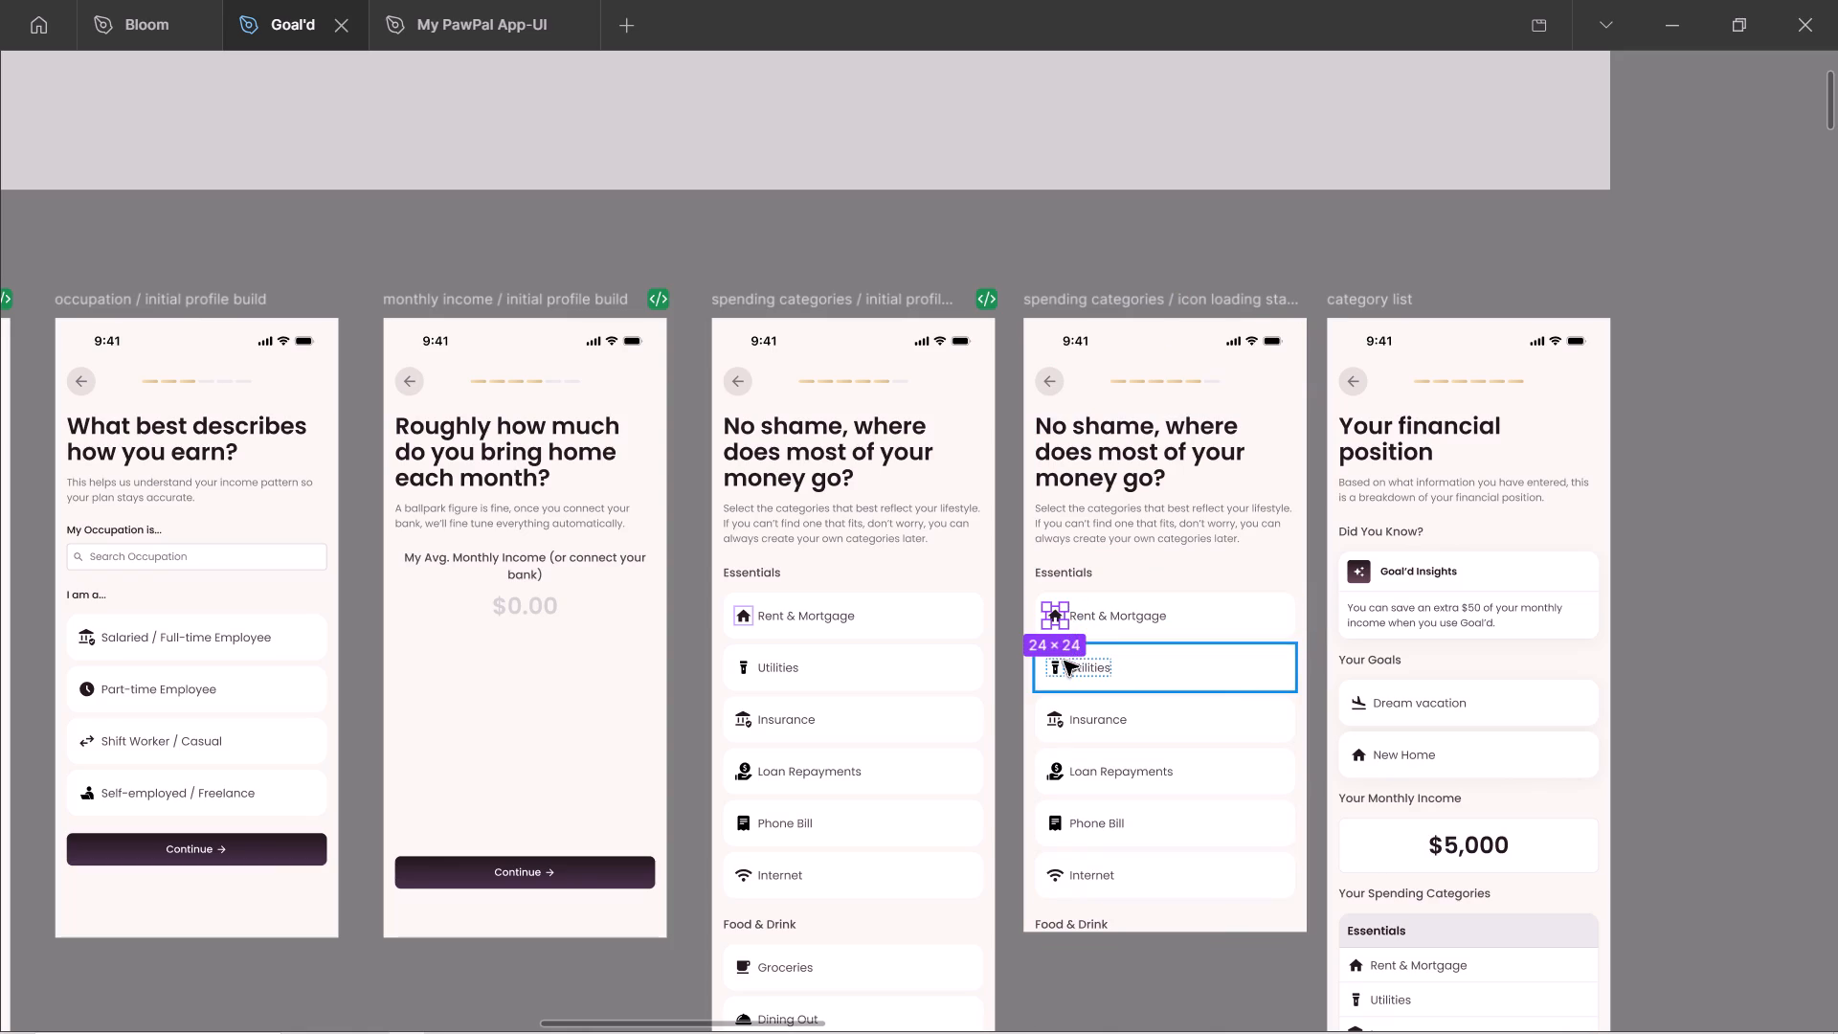
shift+double_click(1060, 669)
shift+double_click(1060, 731)
shift+double_click(1060, 771)
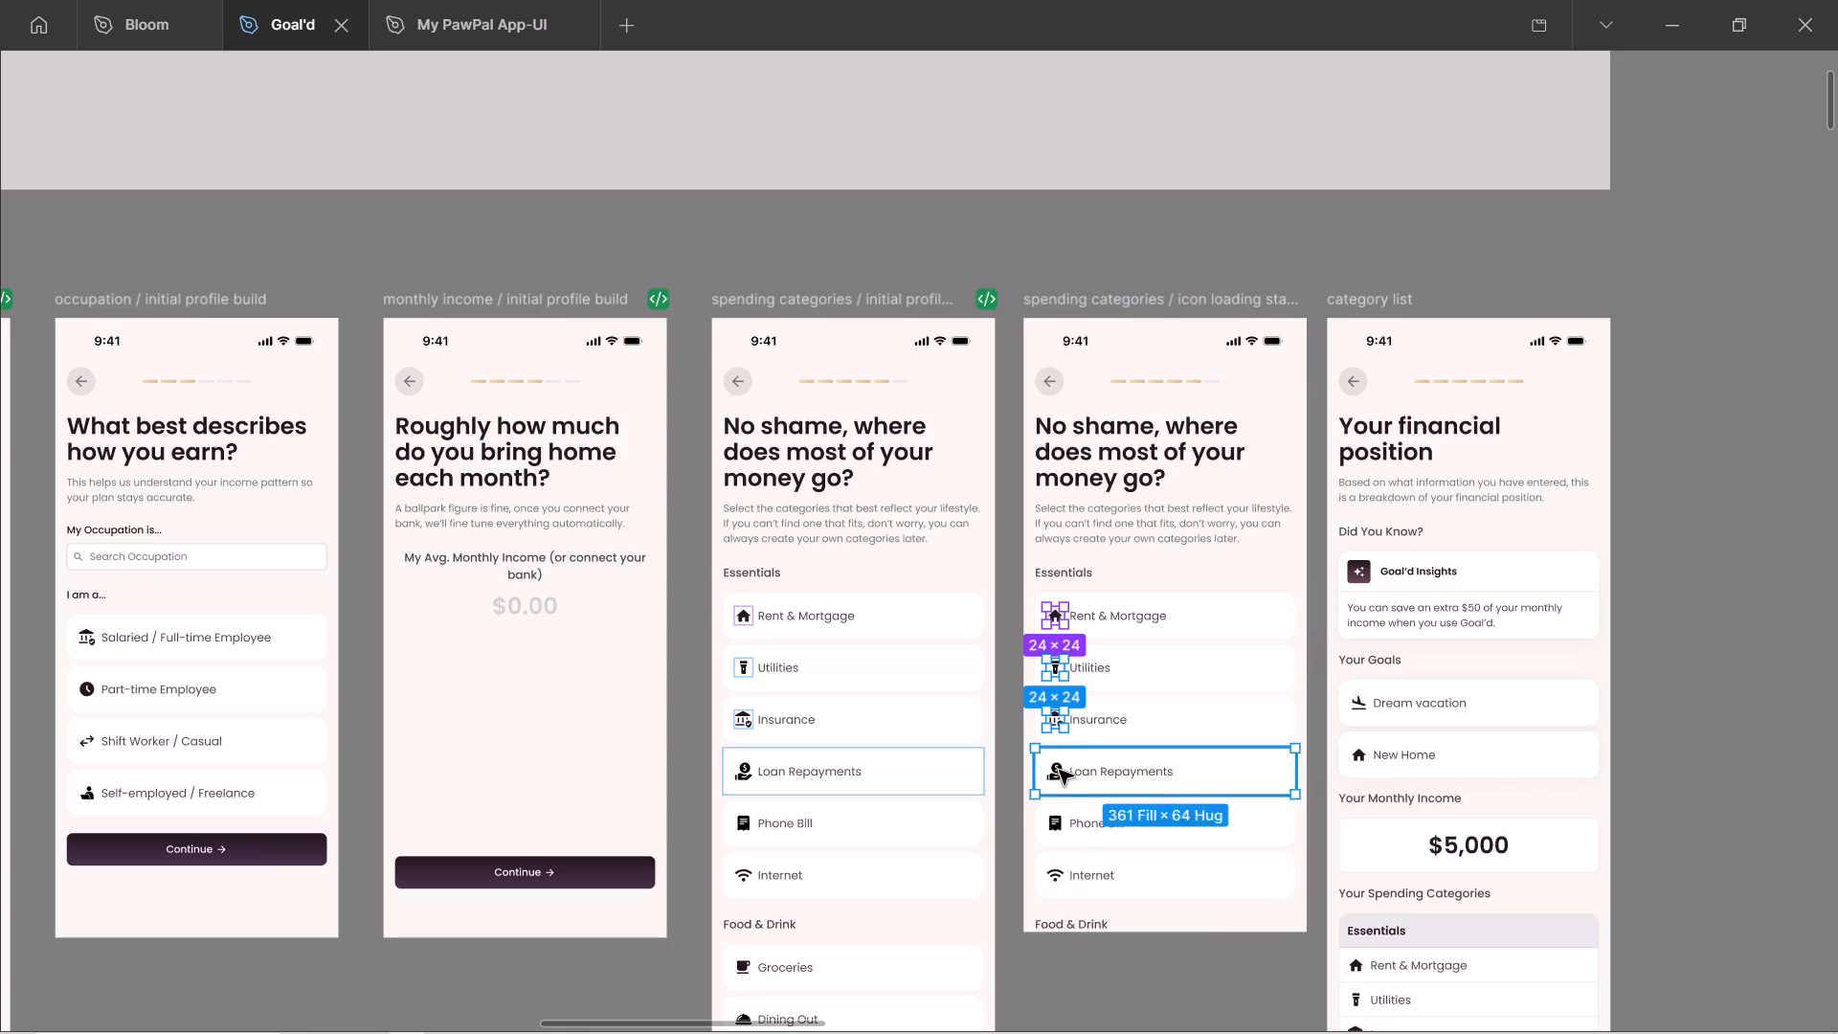
shift+double_click(1046, 825)
key(ctrl+z)
shift+double_click(1059, 830)
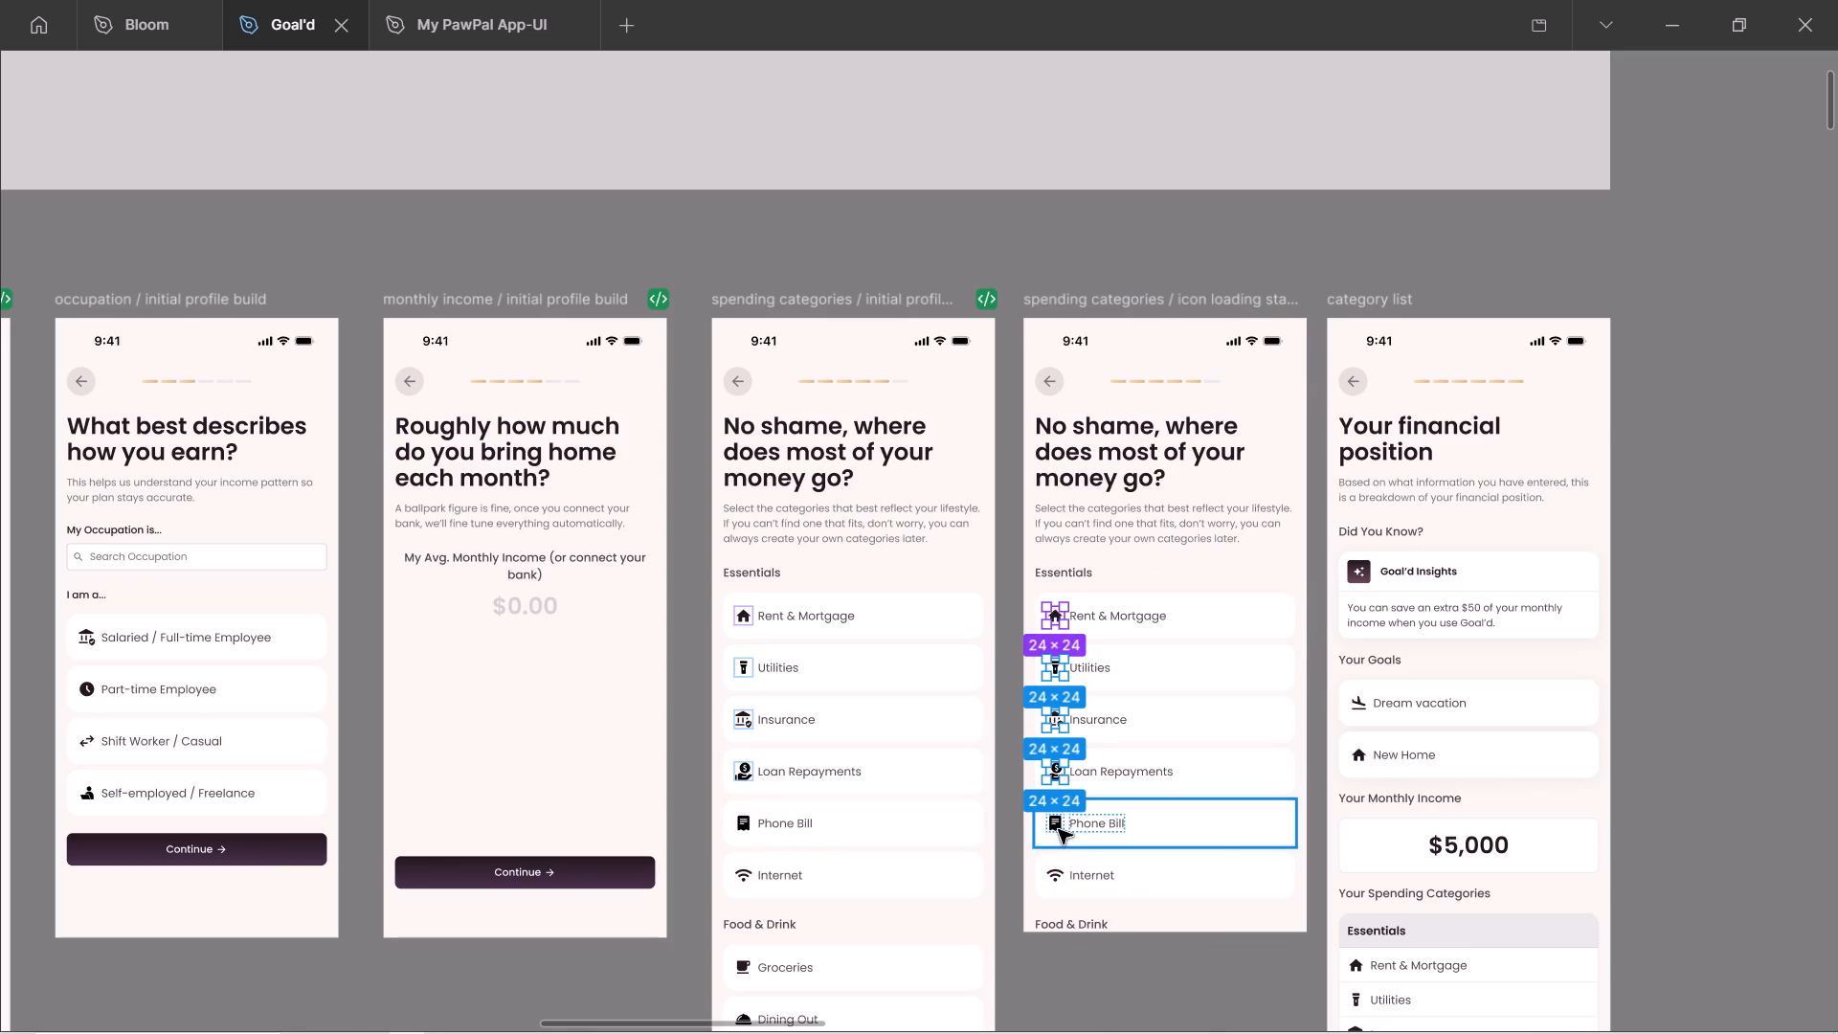
shift+double_click(1048, 872)
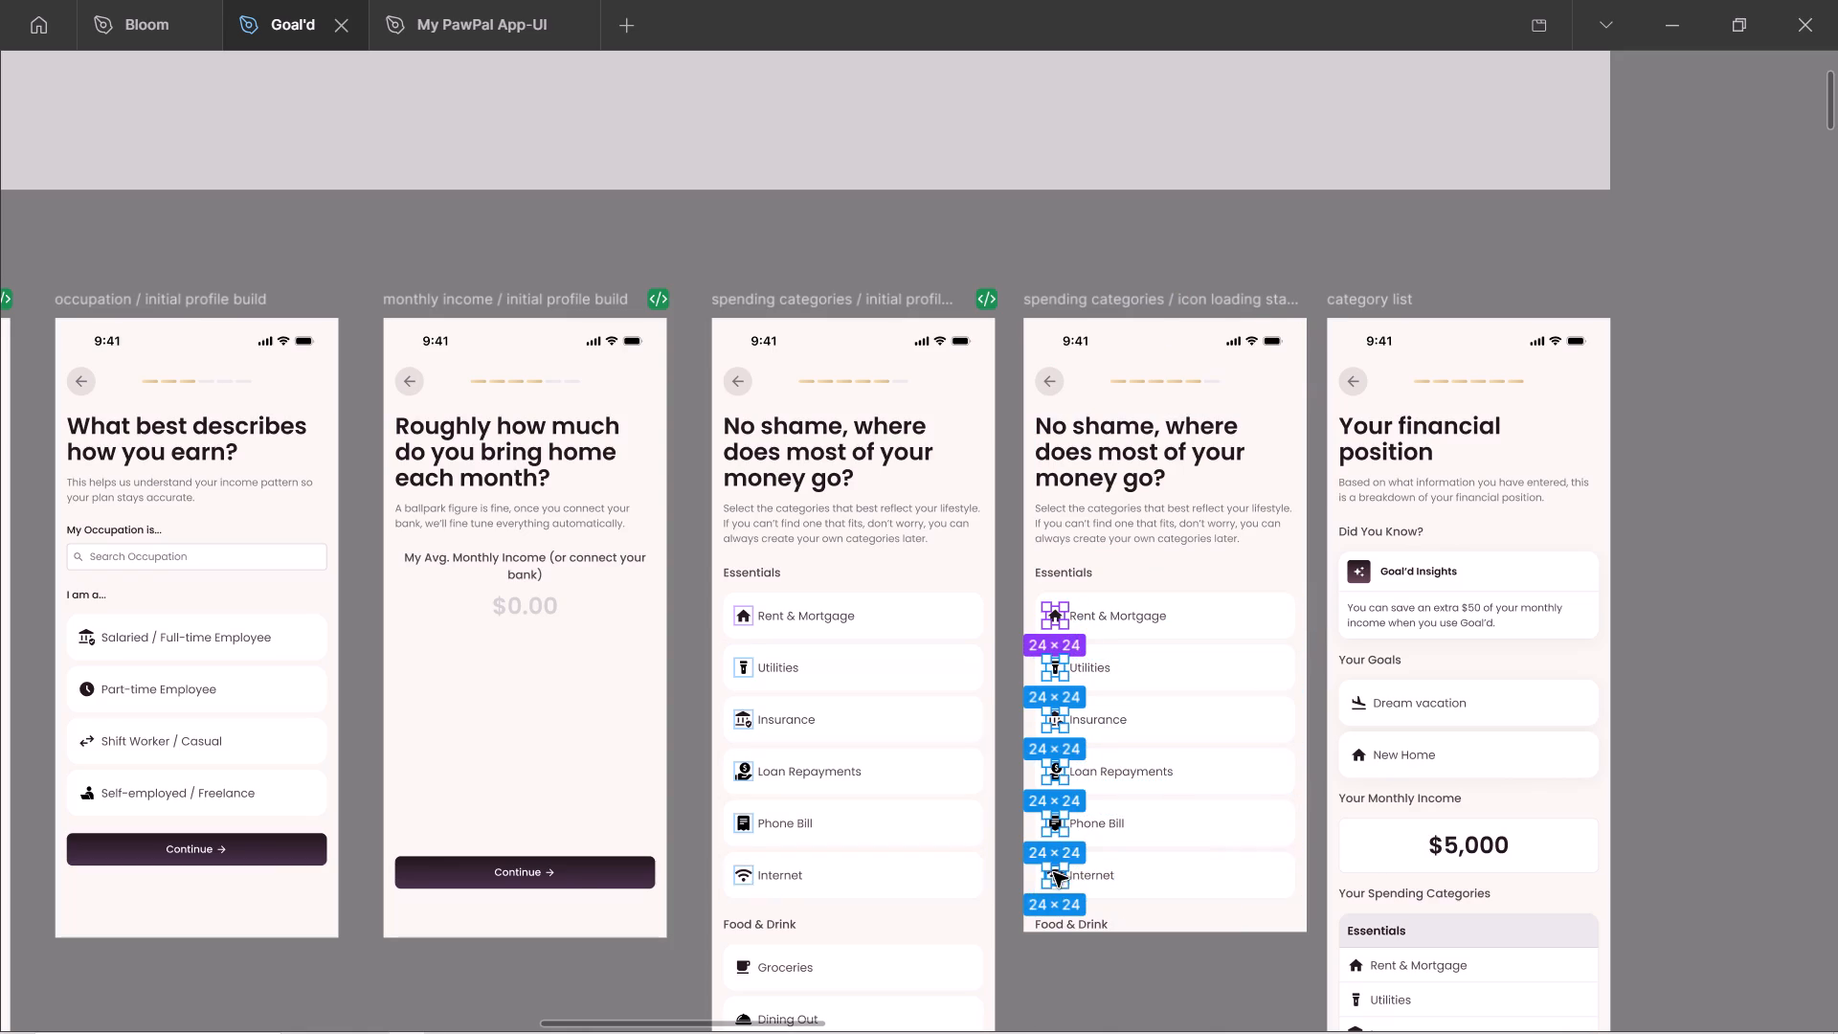
key(ctrl+shift+r)
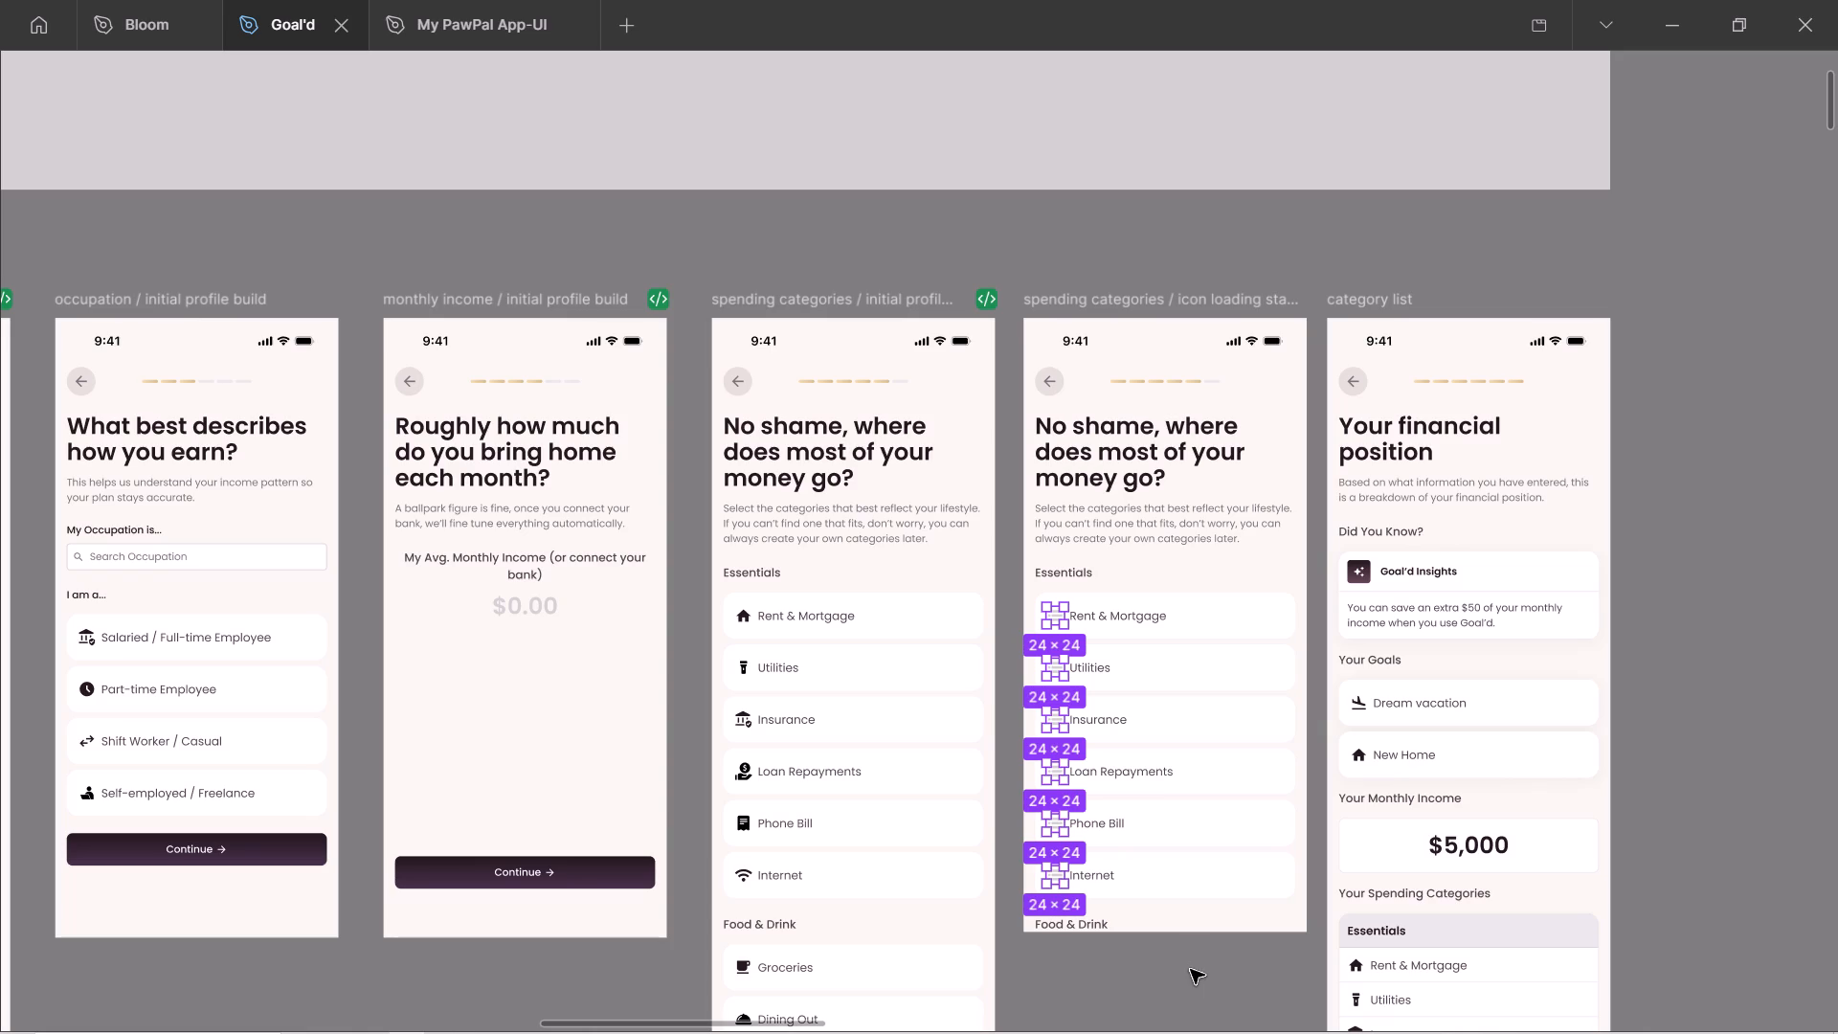
click(1217, 924)
click(1696, 757)
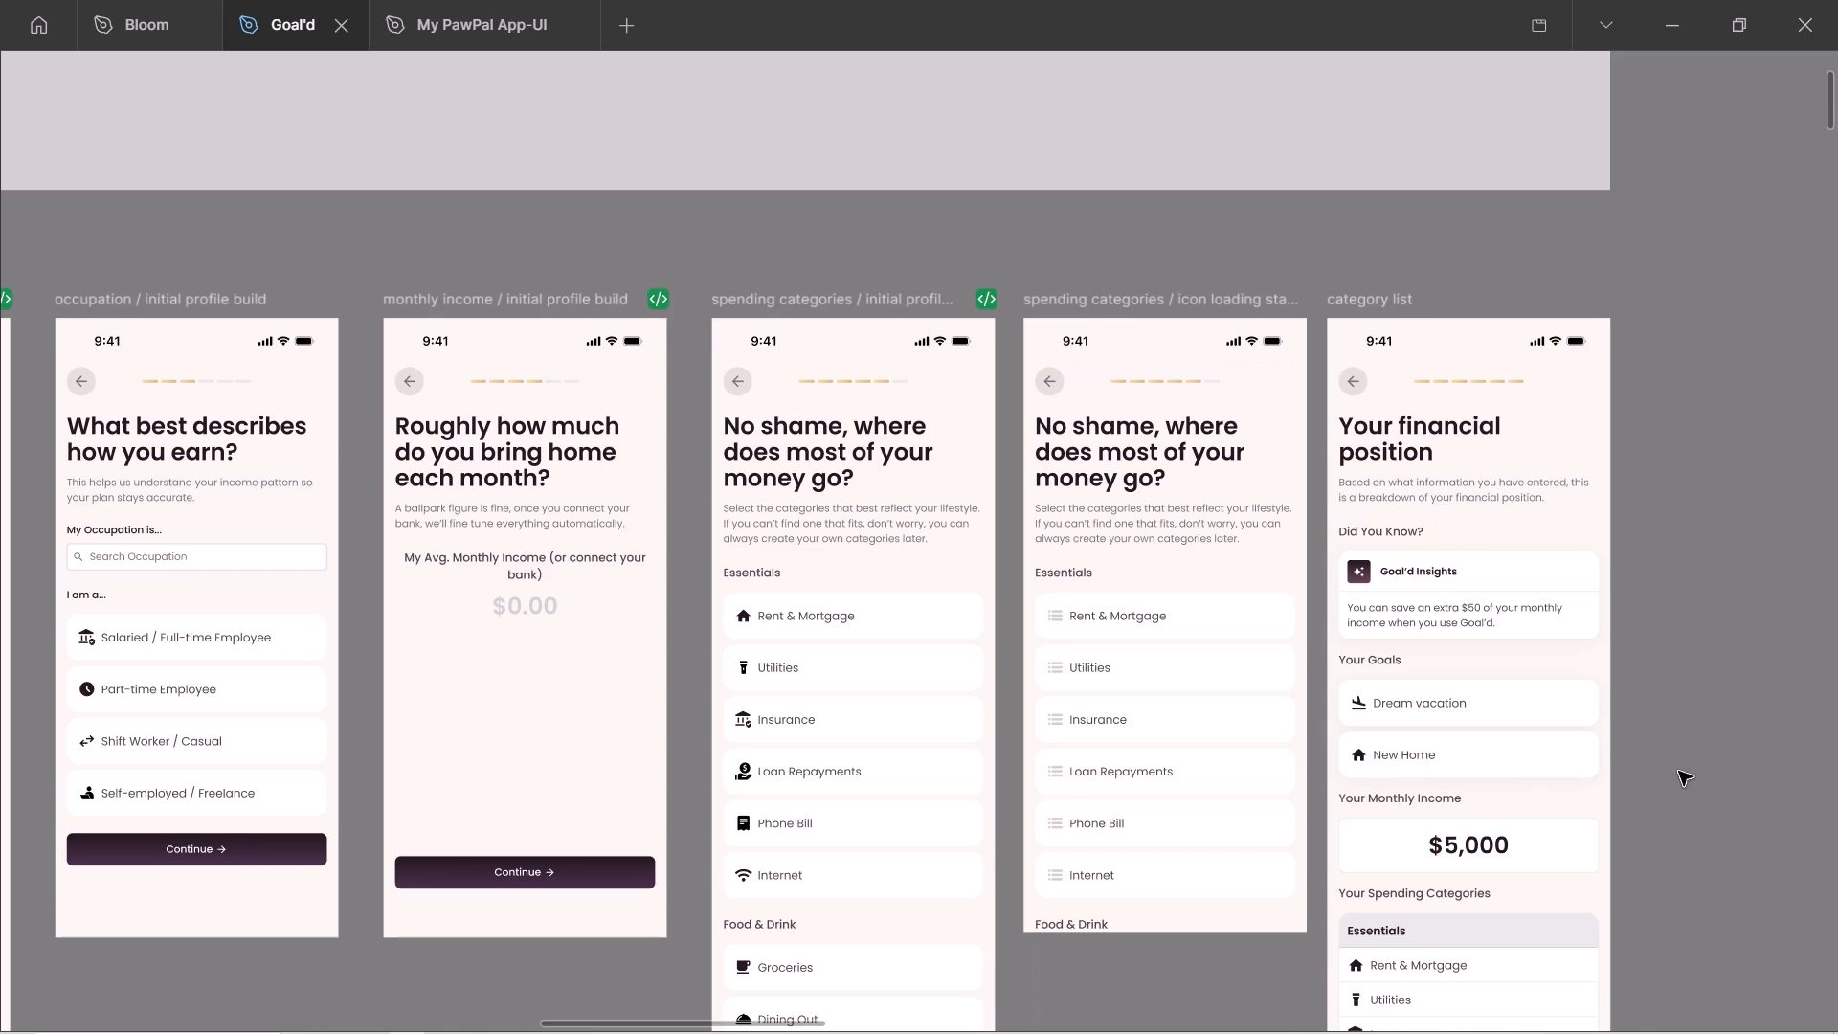
Examine the icon loading state screen alongside the original spending categories and financial position screens.
key(space)
key(space)
key(space)
key(space)
key(space)
key(space)
key(space)
key(space)
key(space)
key(space)
key(space)
key(space)
key(space)
key(space)
key(space)
key(space)
key(space)
key(space)
key(space)
key(space)
drag(1699, 718, 1475, 672)
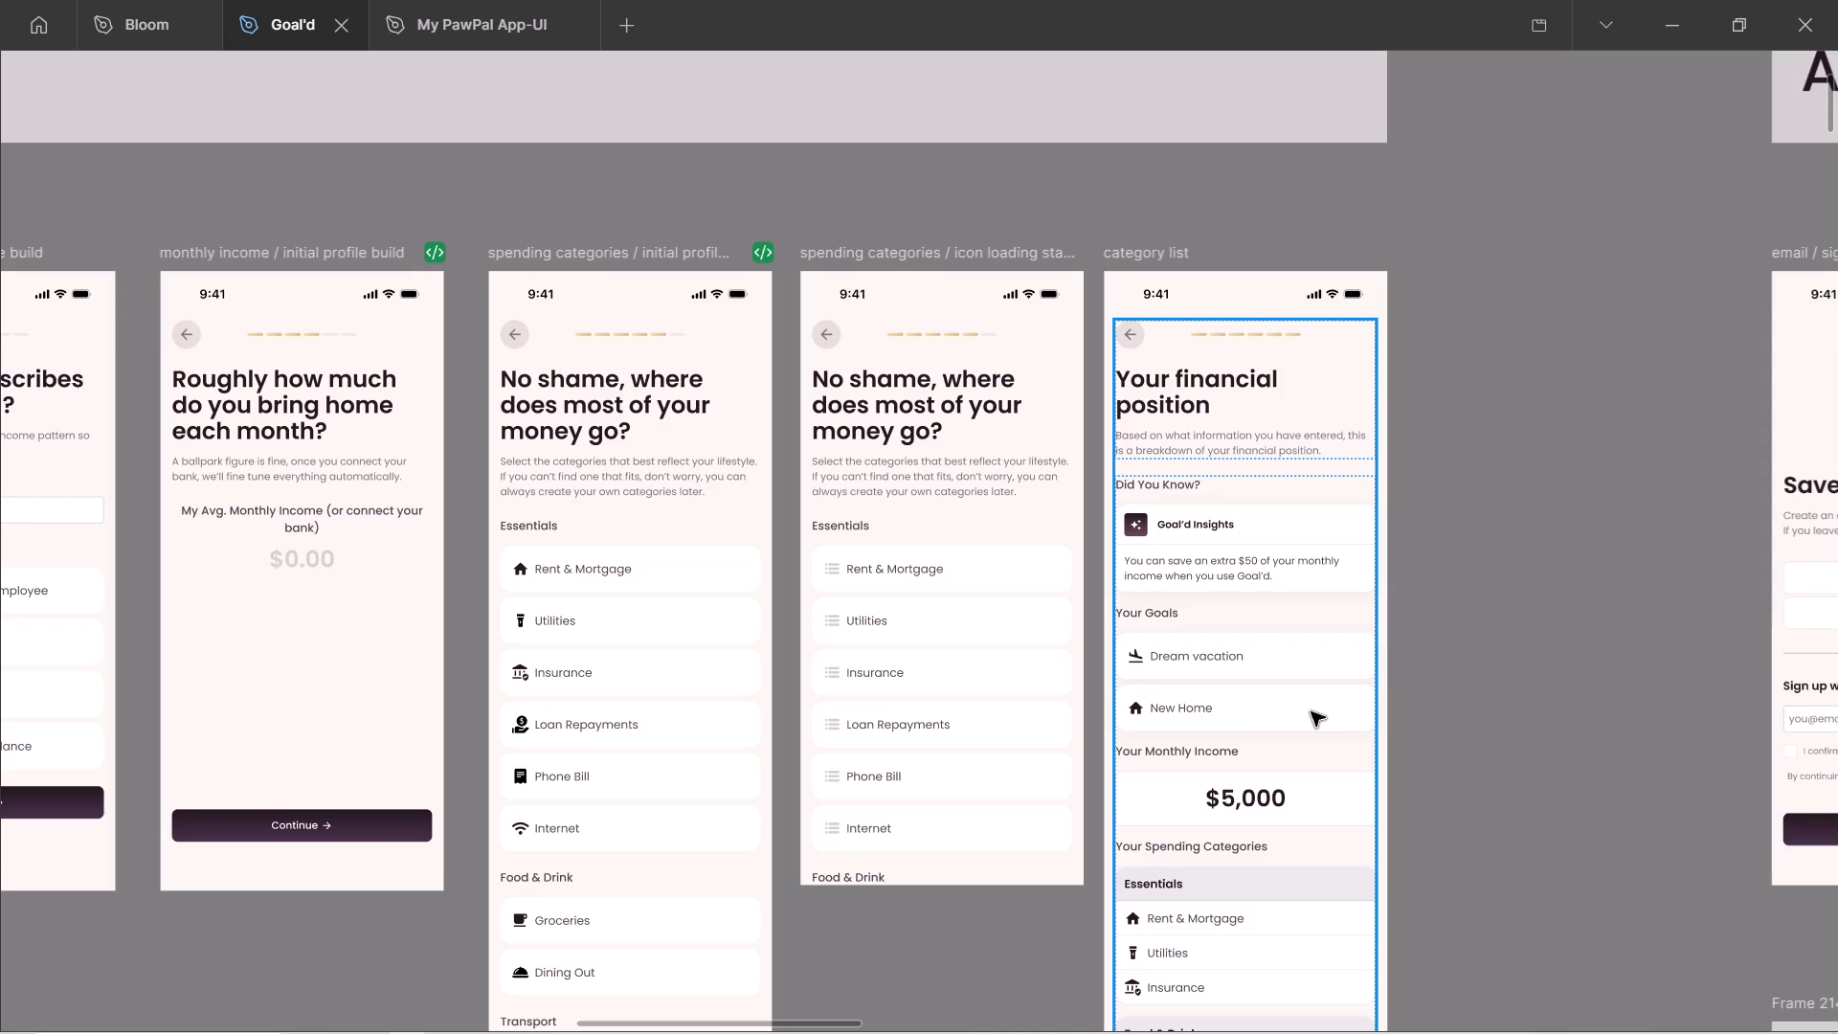
click(1537, 708)
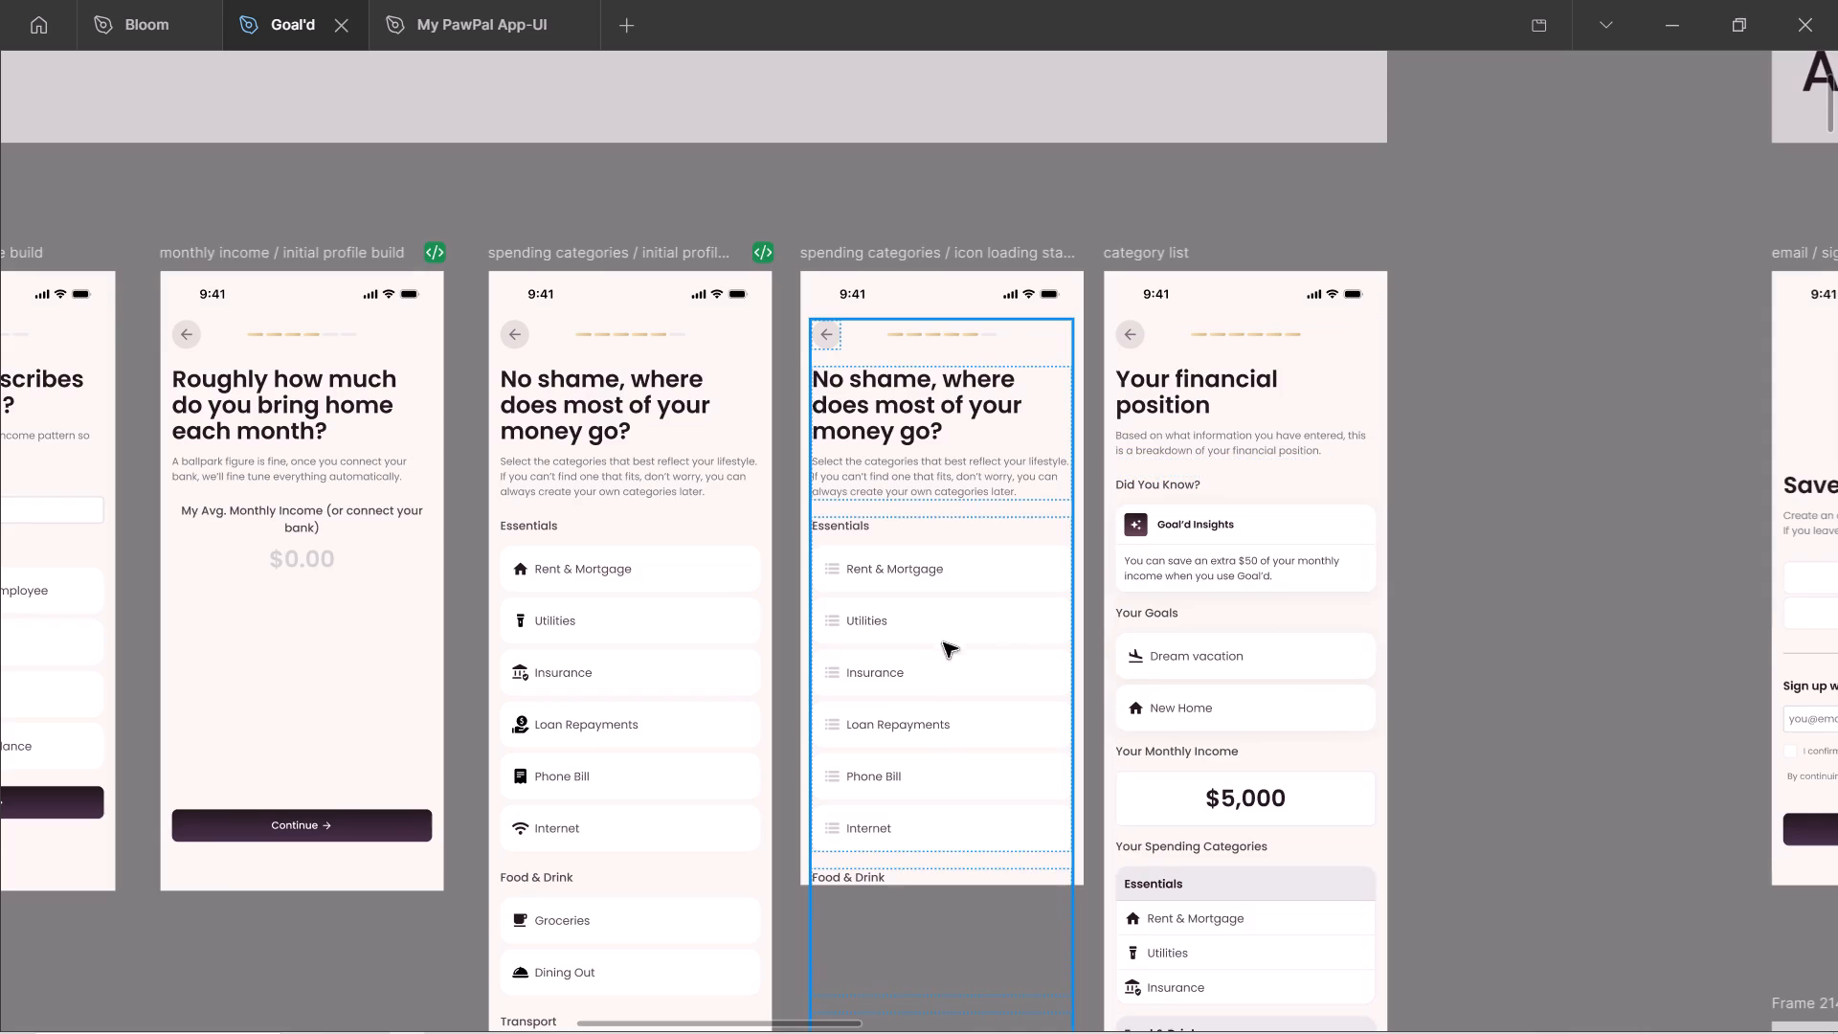
ctrl+scroll(741, 846, up, 2)
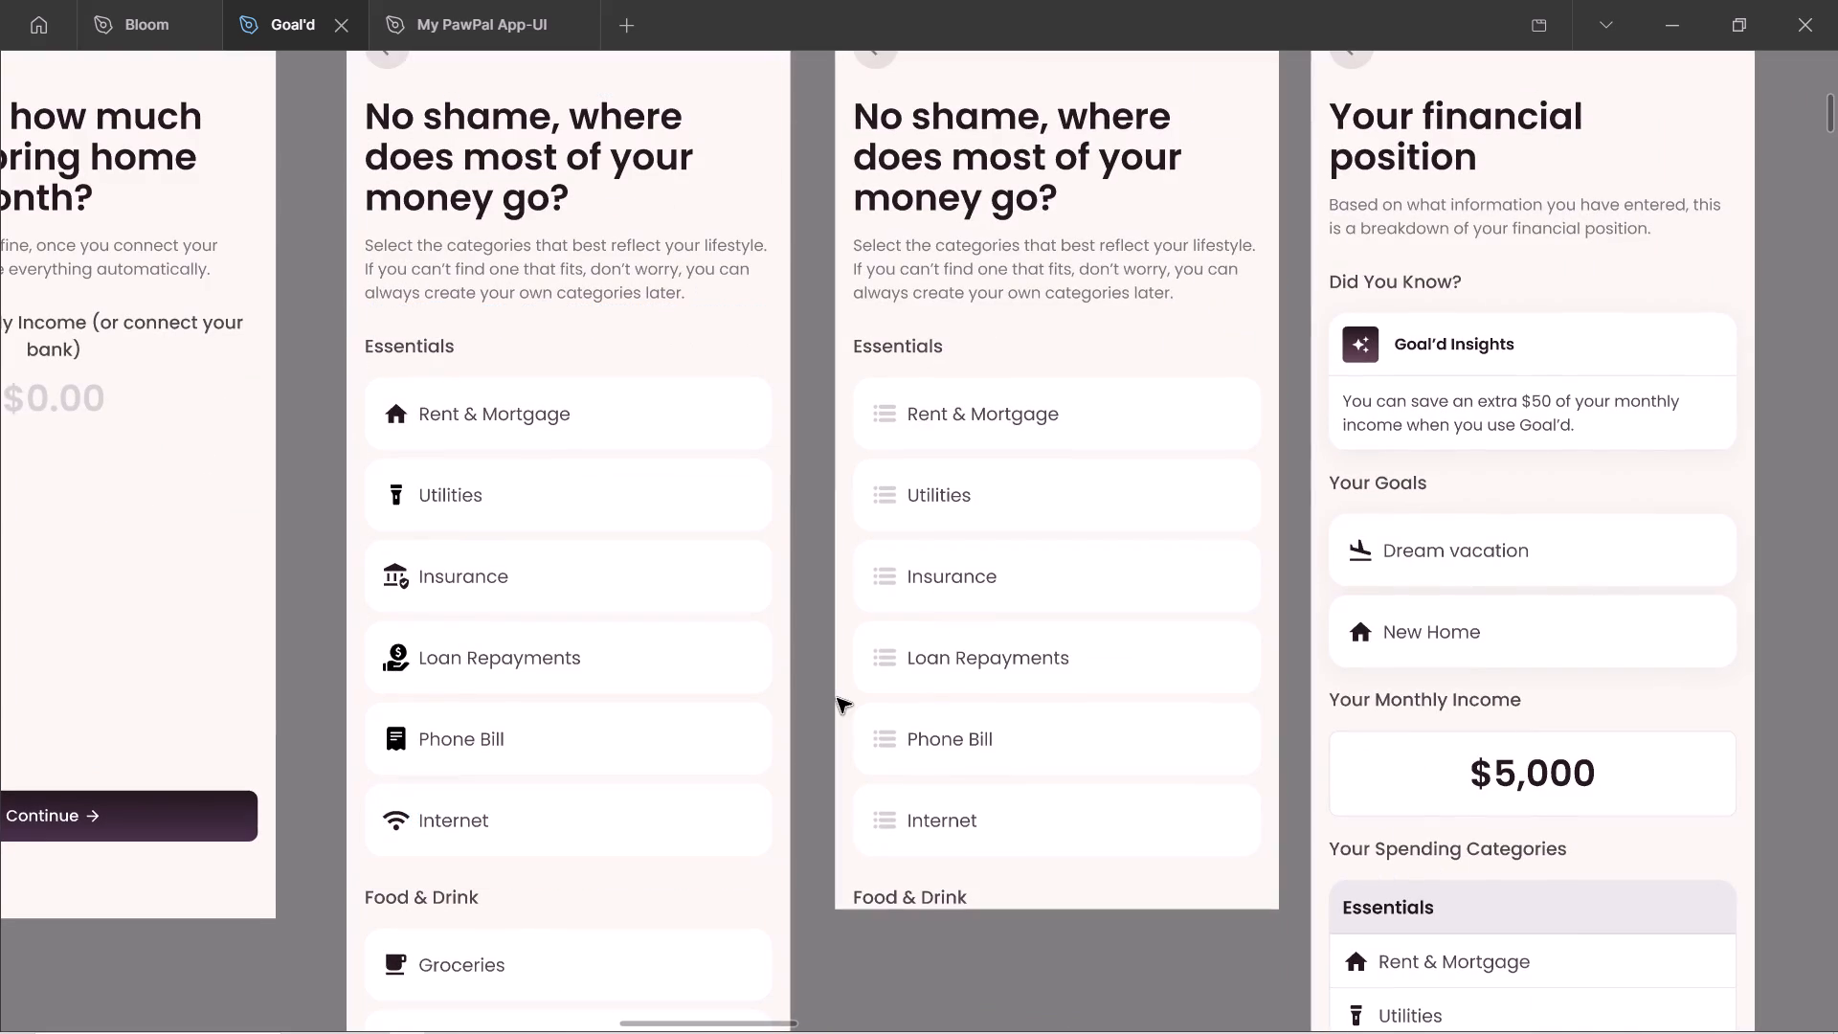
ctrl+scroll(936, 644, down, 4)
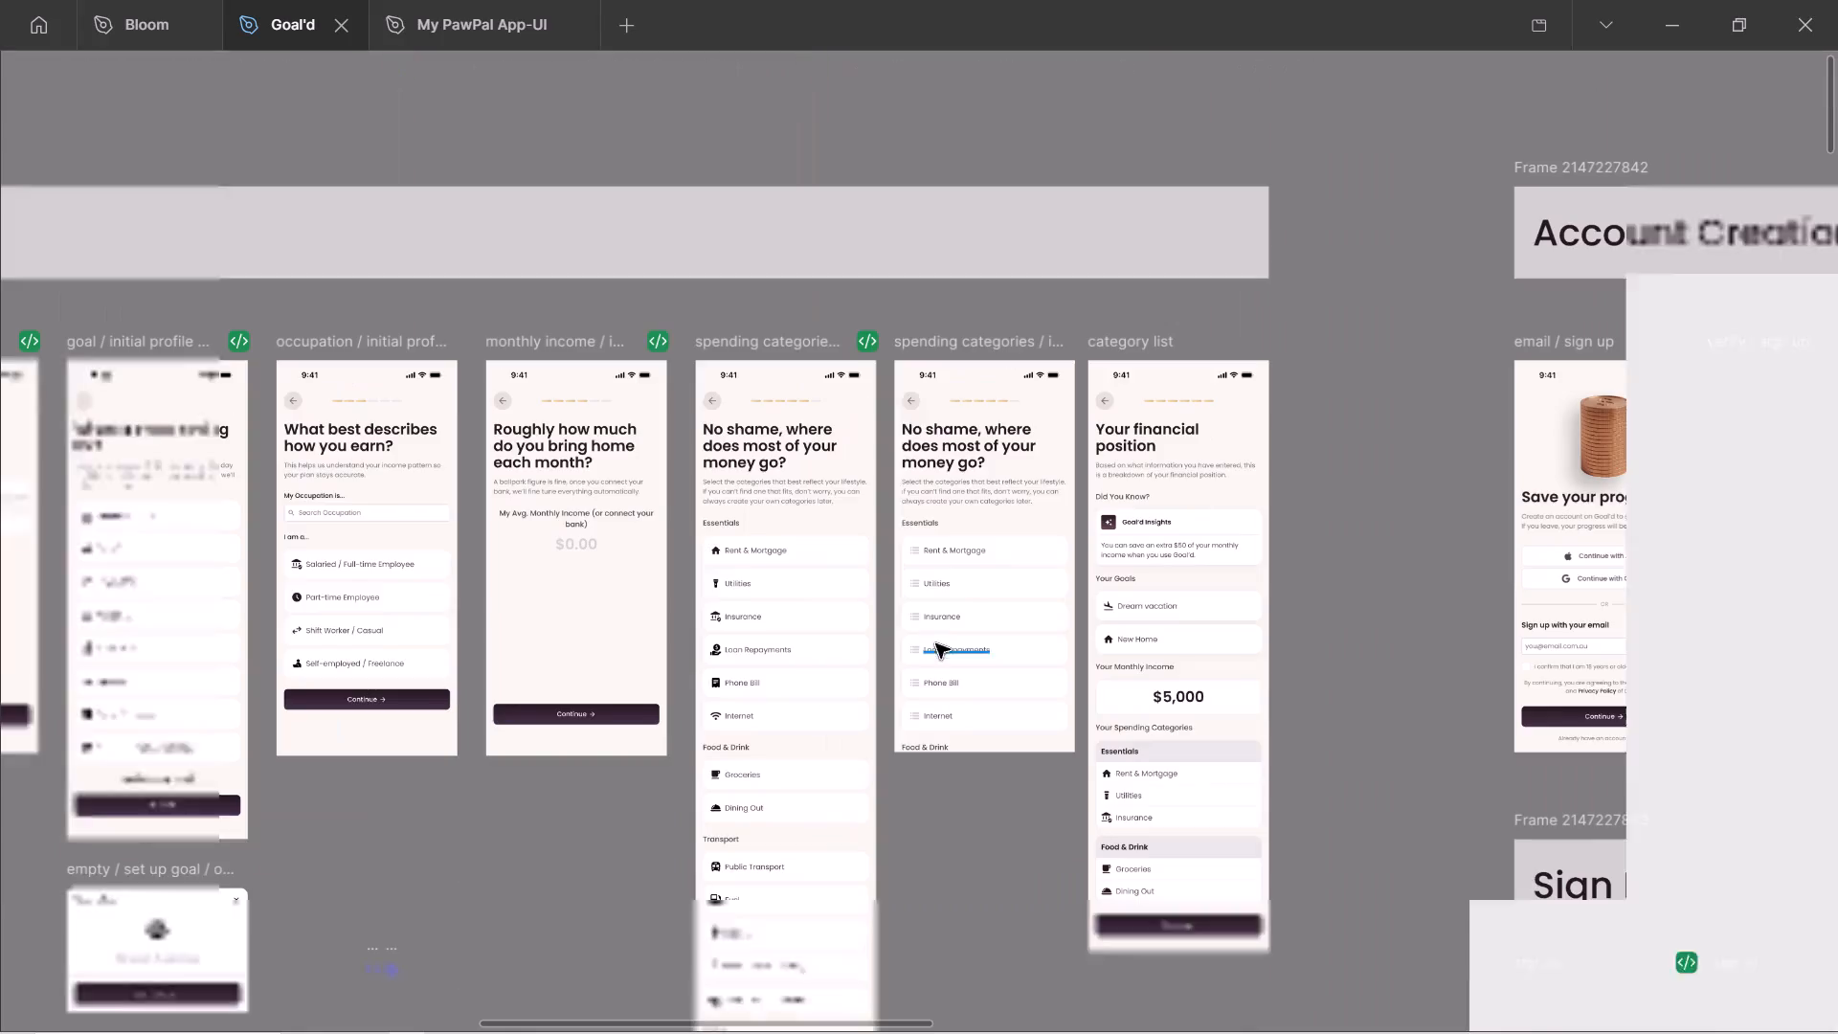
ctrl+scroll(1373, 685, up, 1)
key(space)
key(space)
key(space)
drag(1387, 727, 1570, 726)
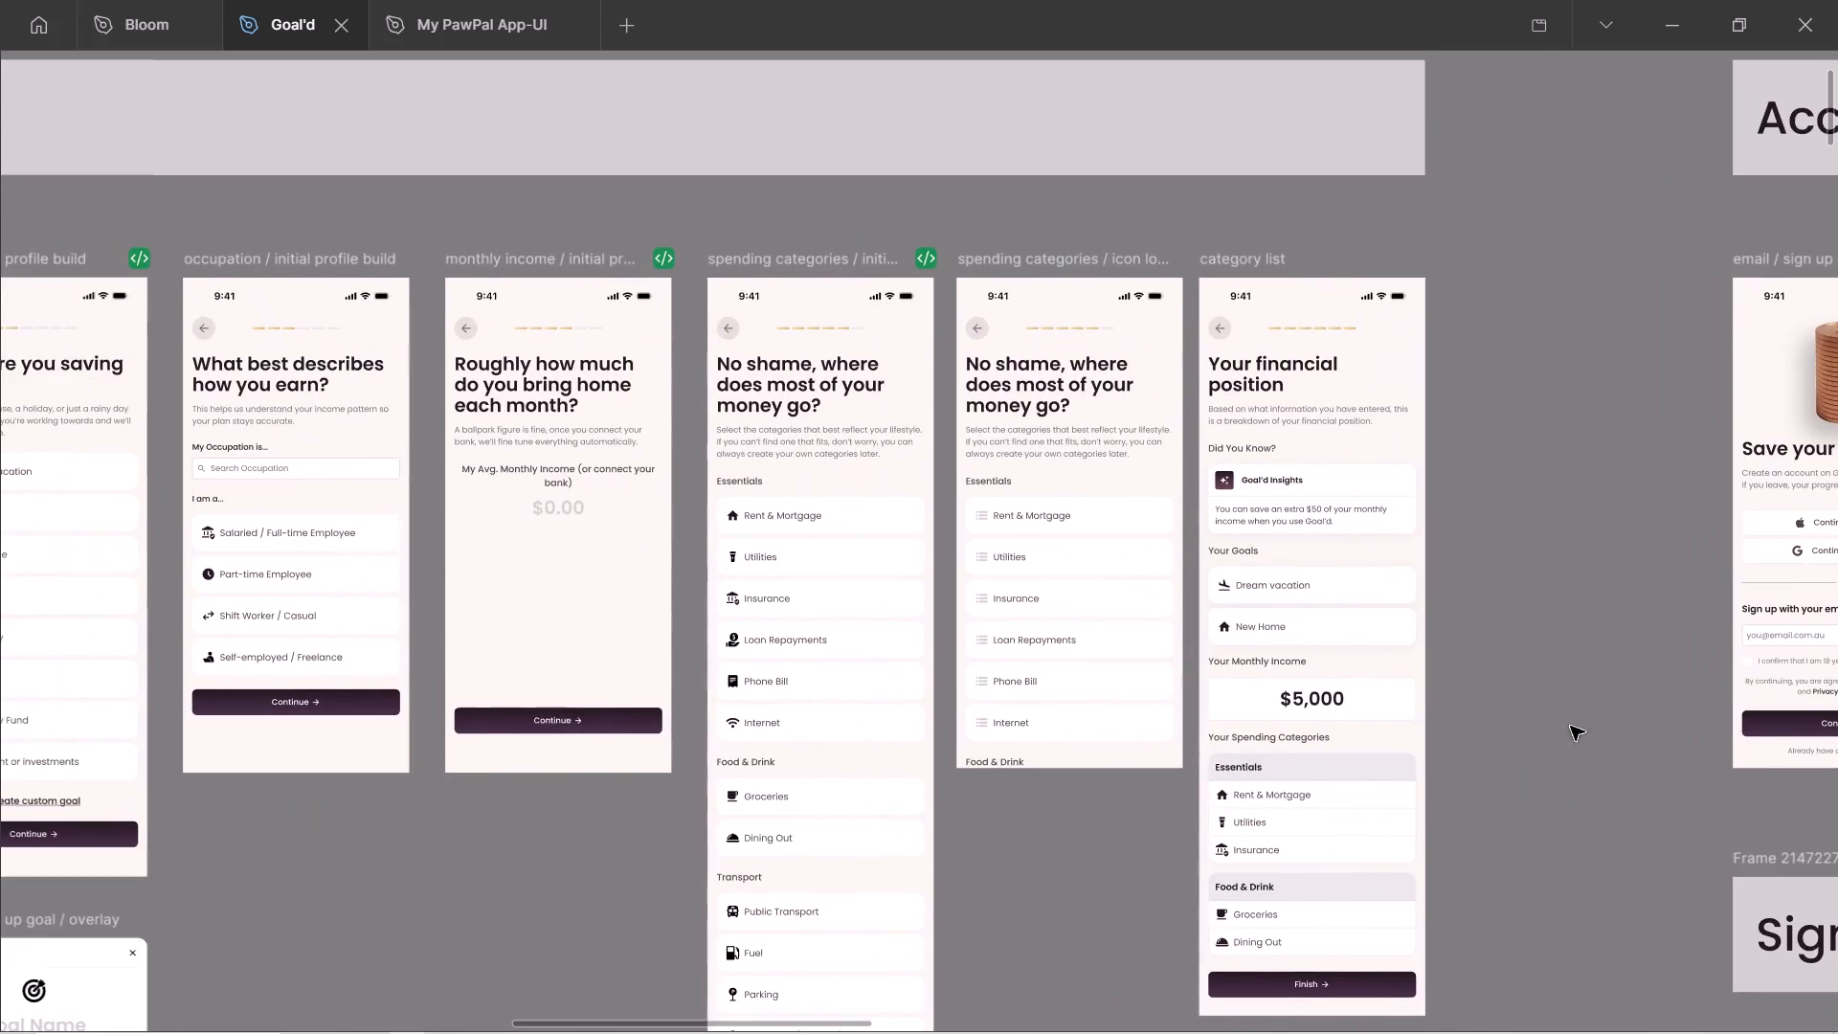
click(994, 248)
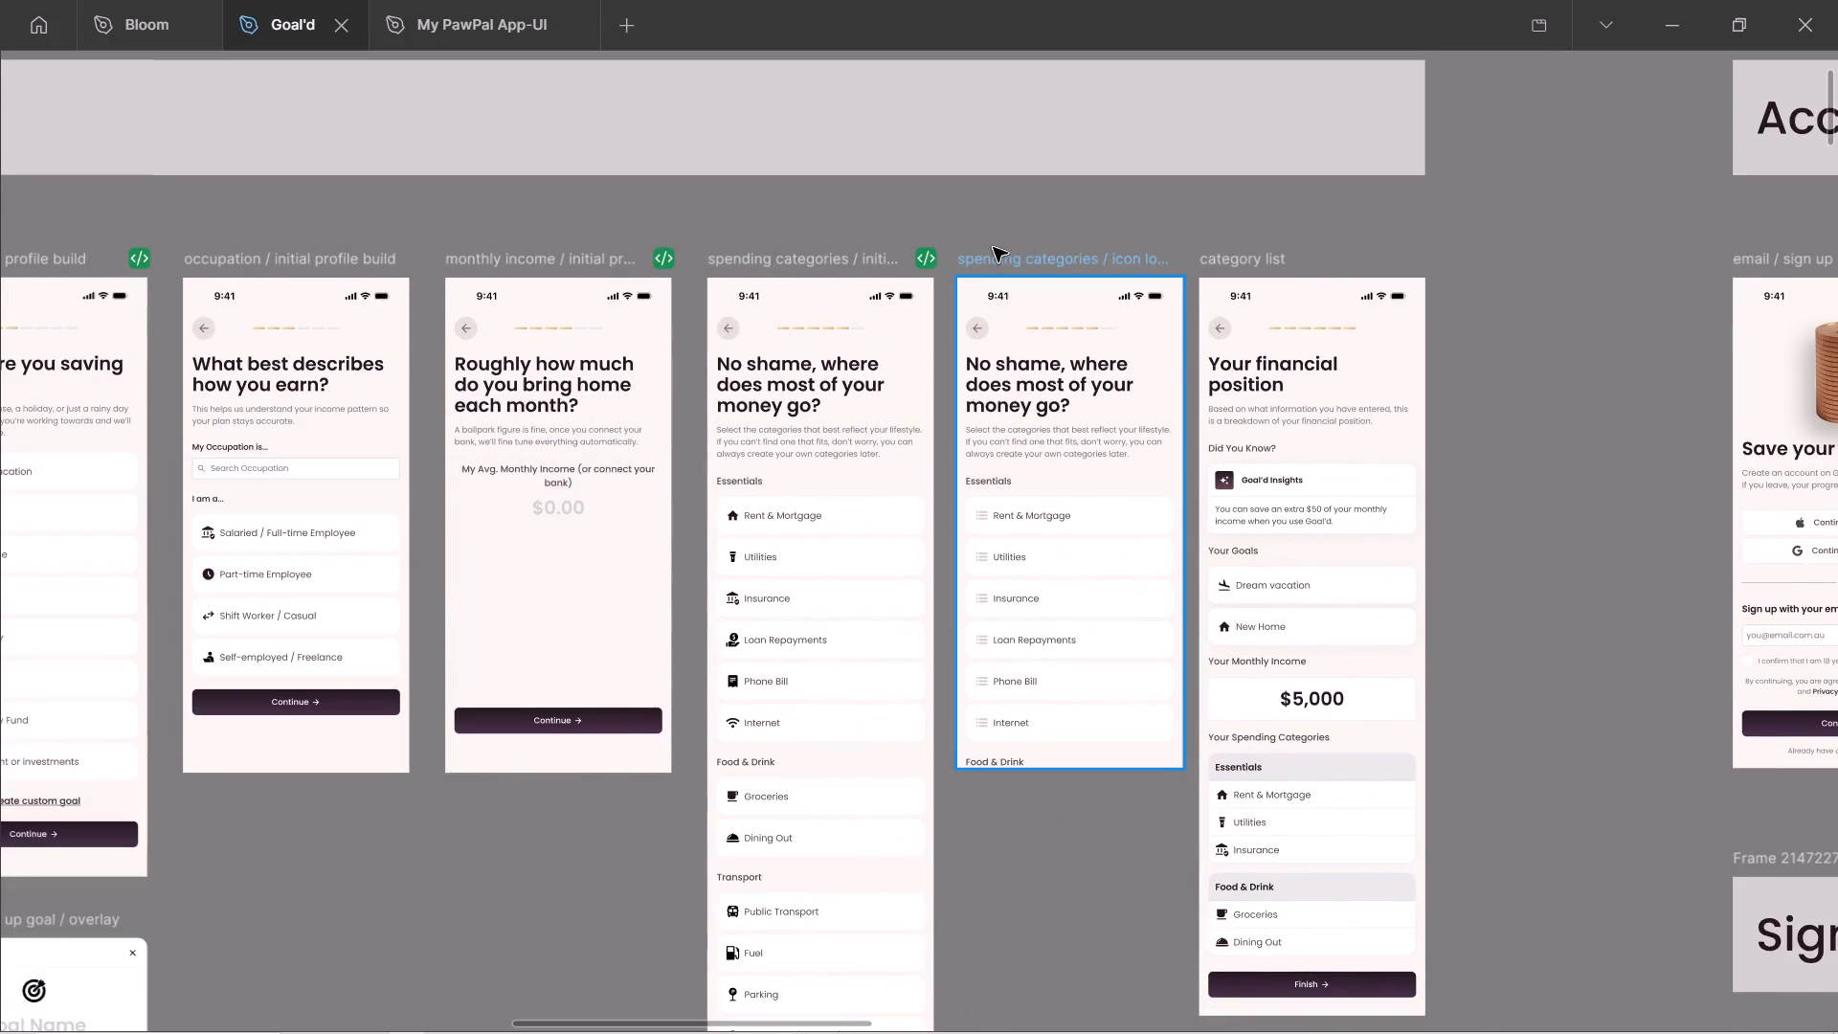
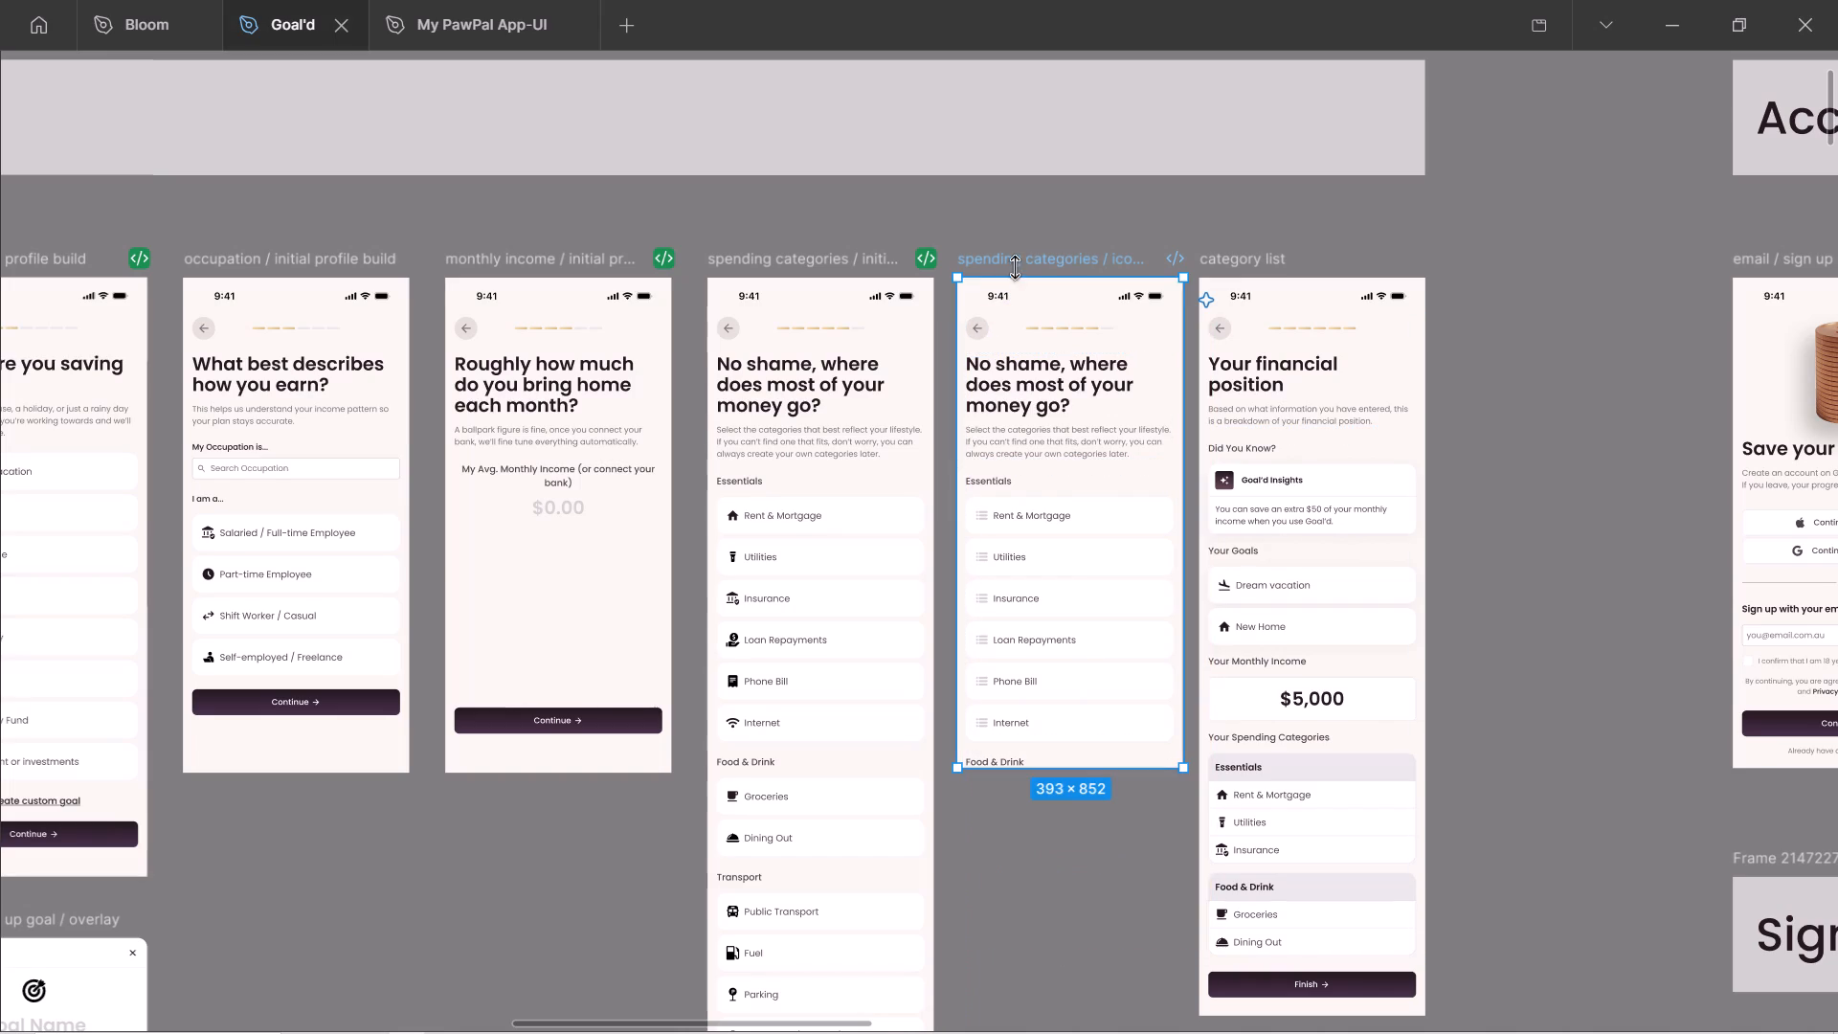
click(1028, 258)
key(ctrl+alt+d)
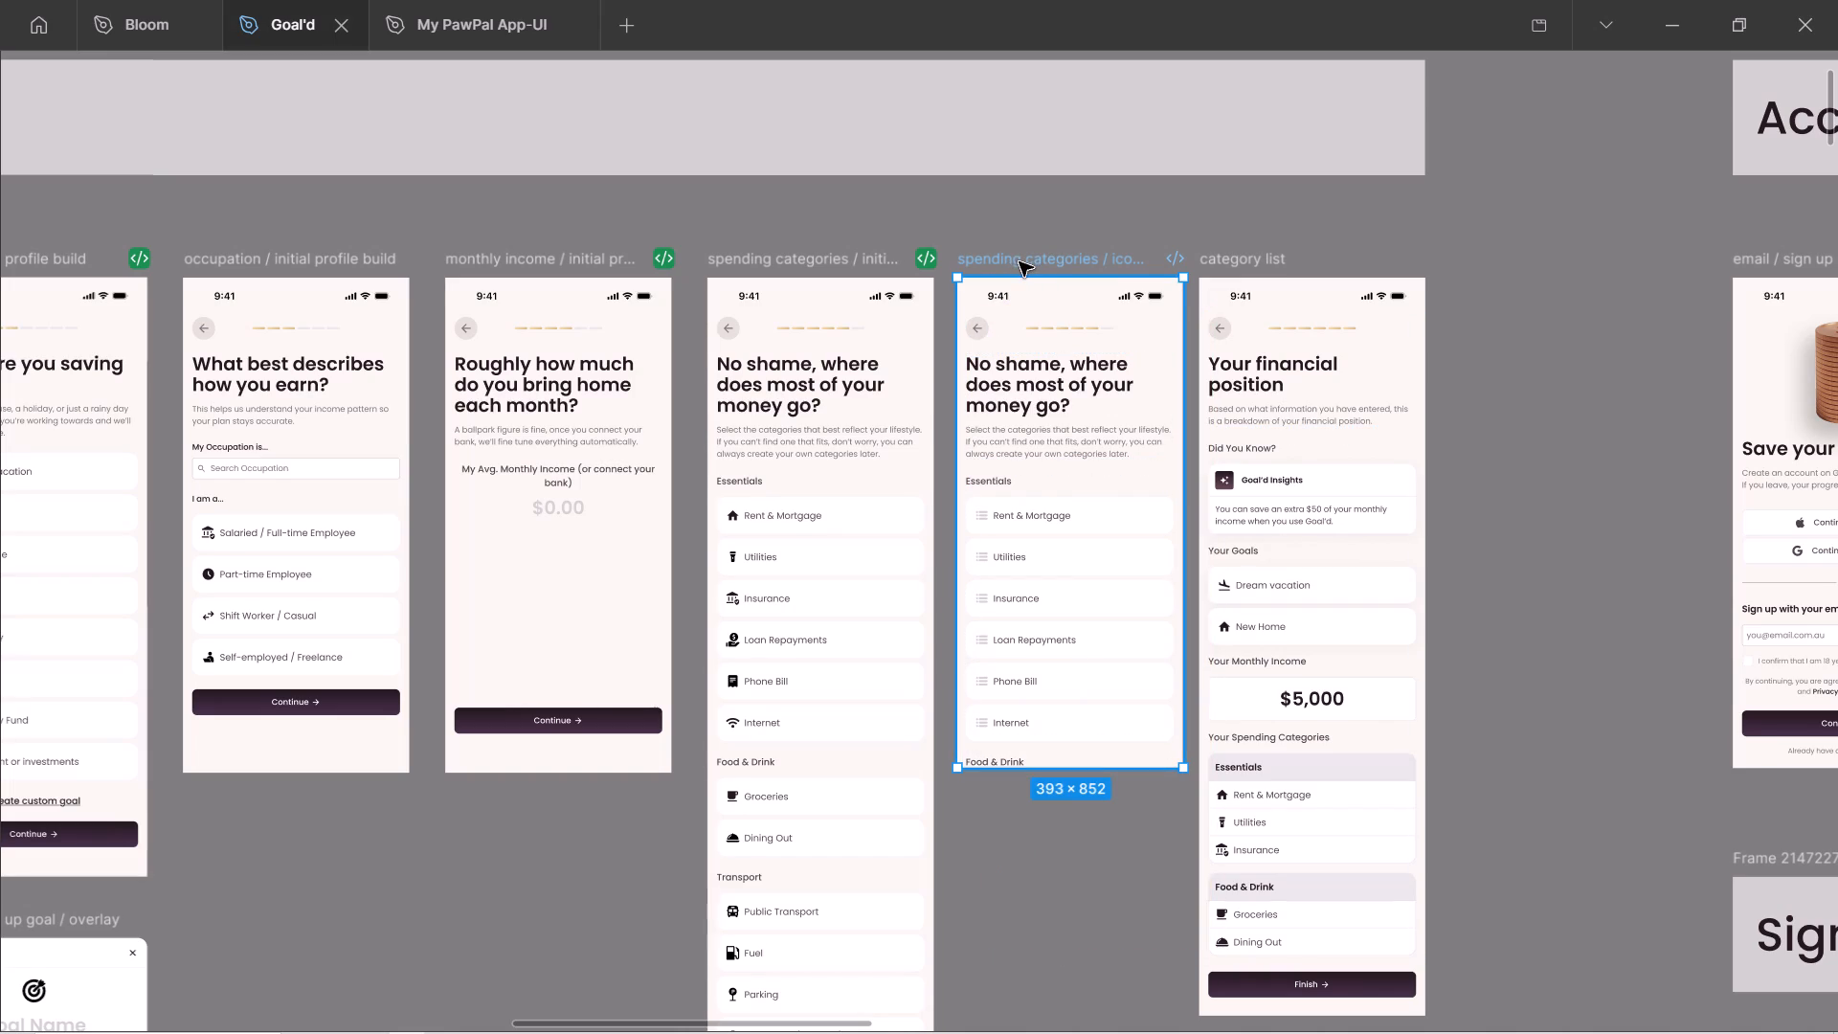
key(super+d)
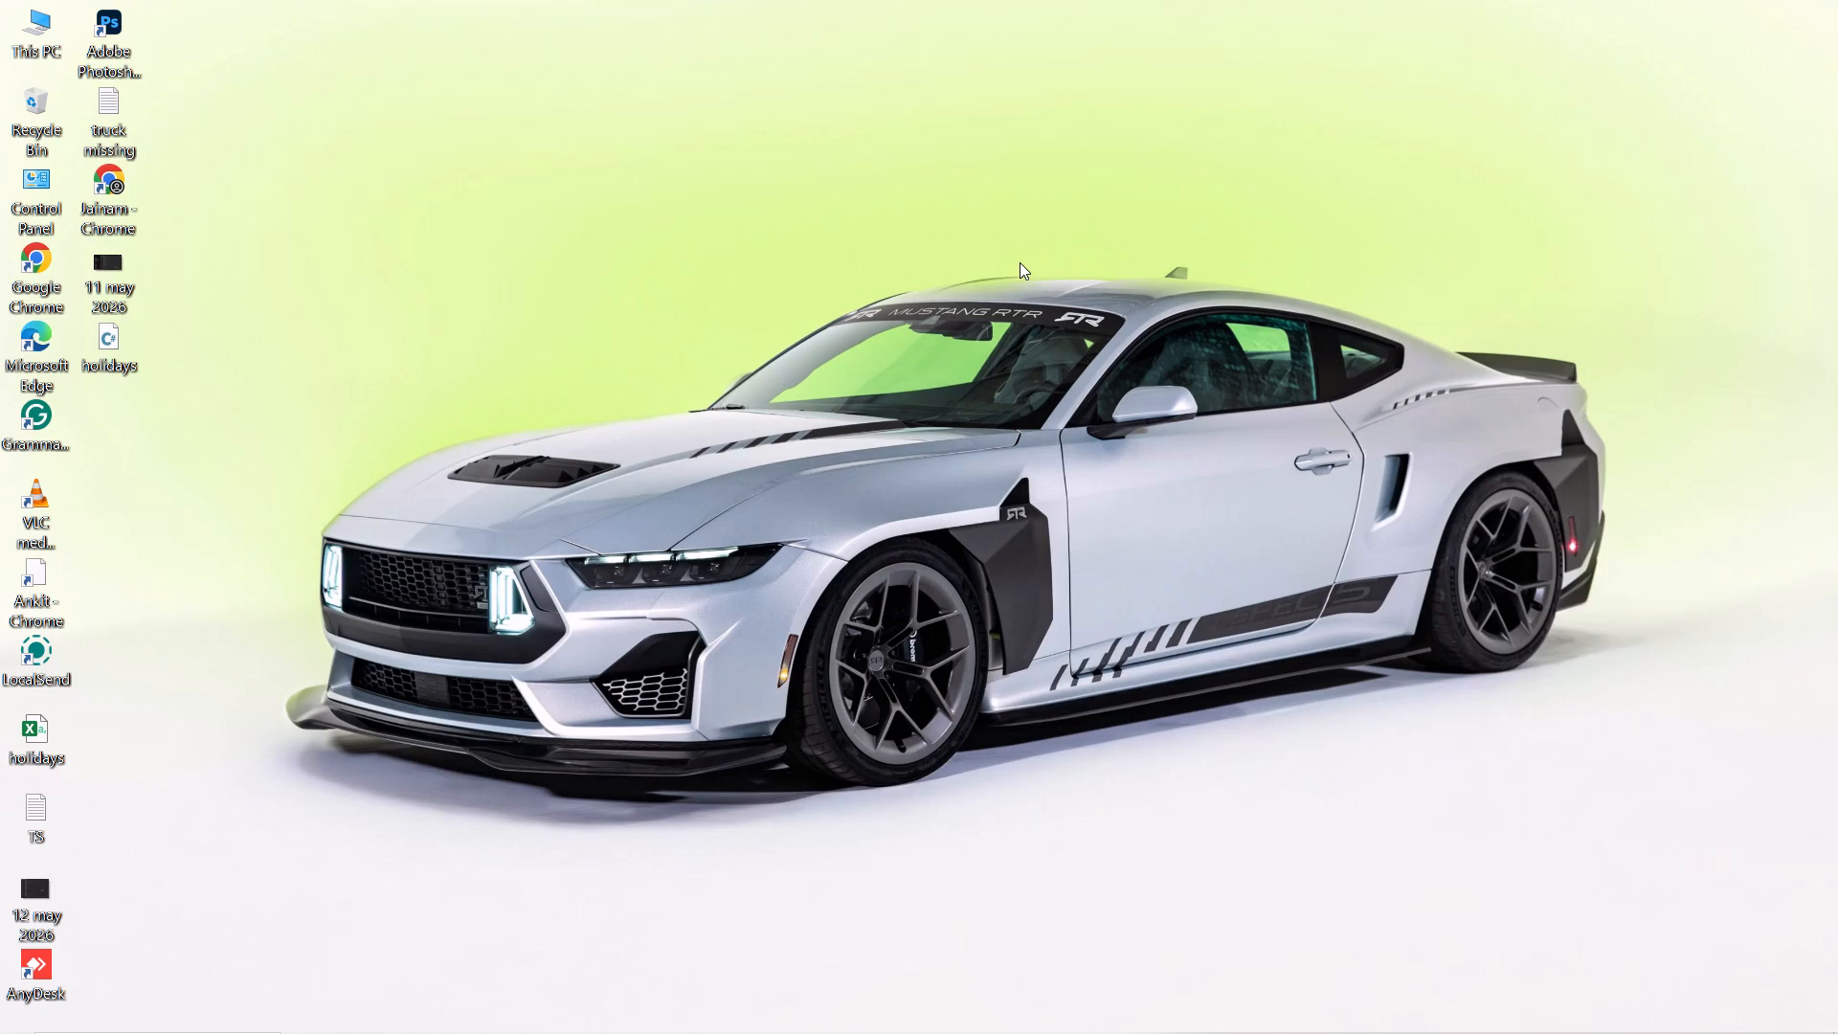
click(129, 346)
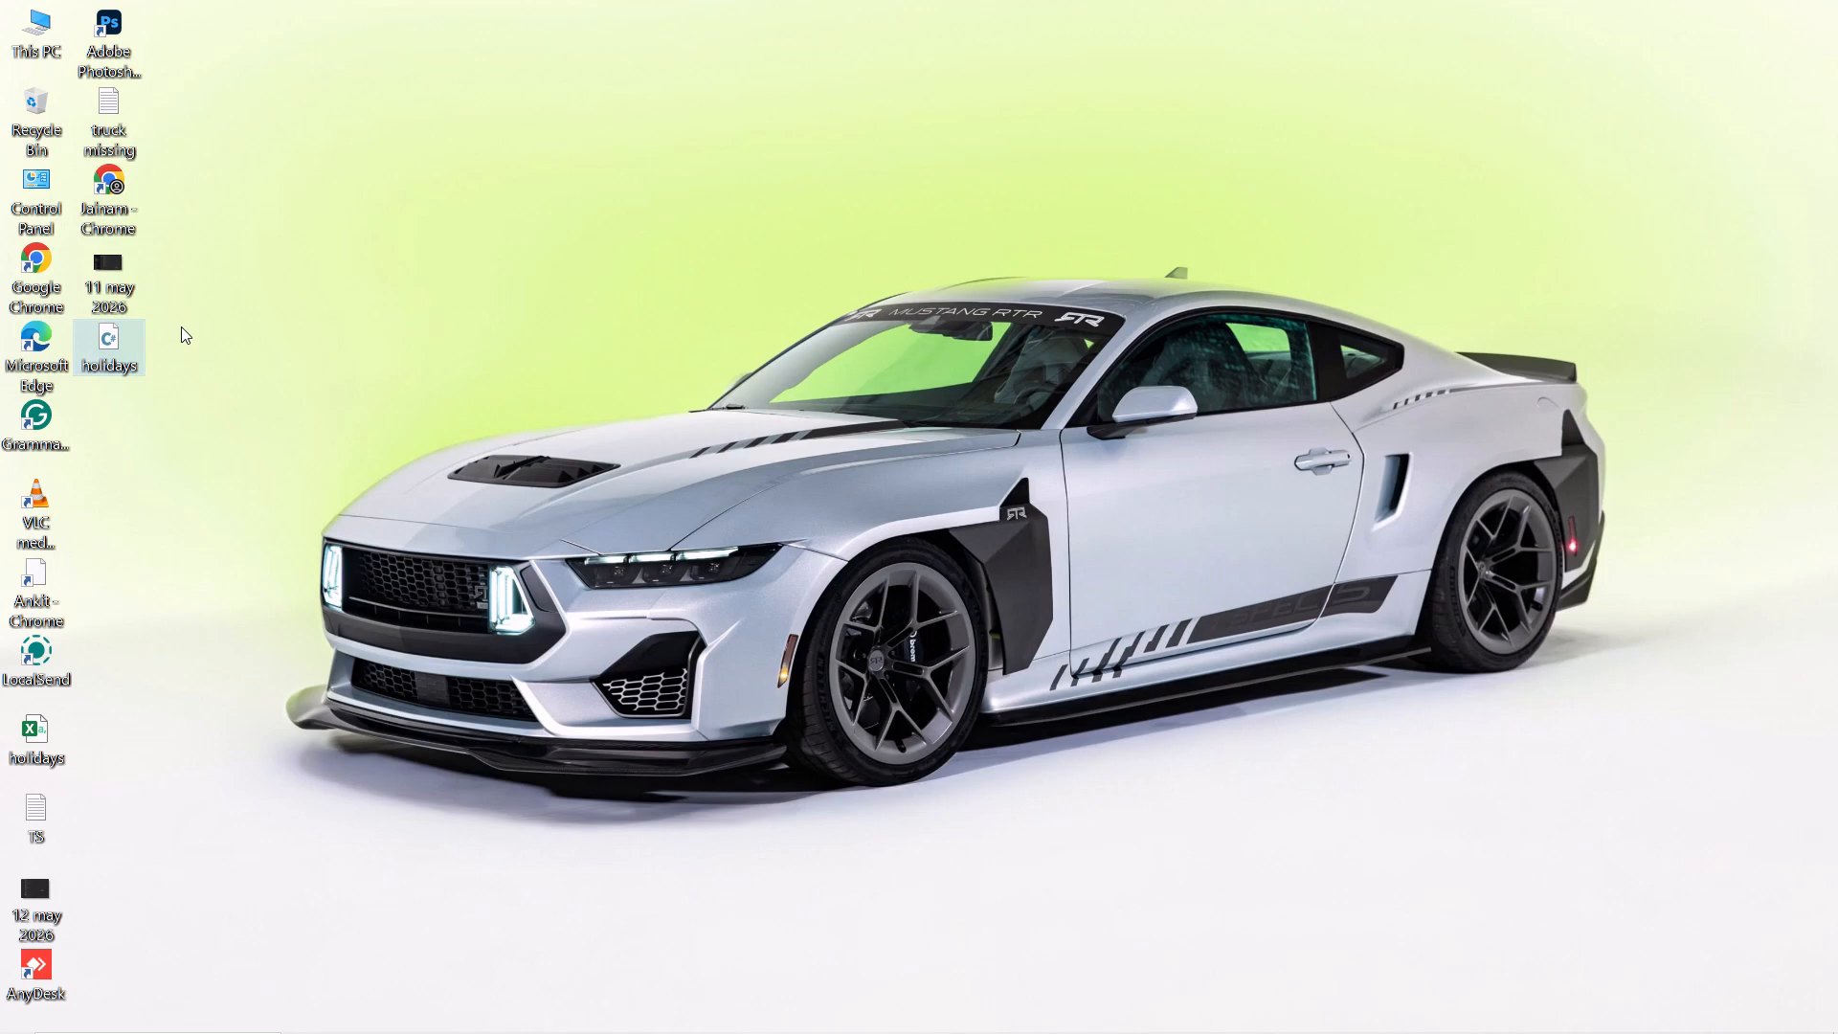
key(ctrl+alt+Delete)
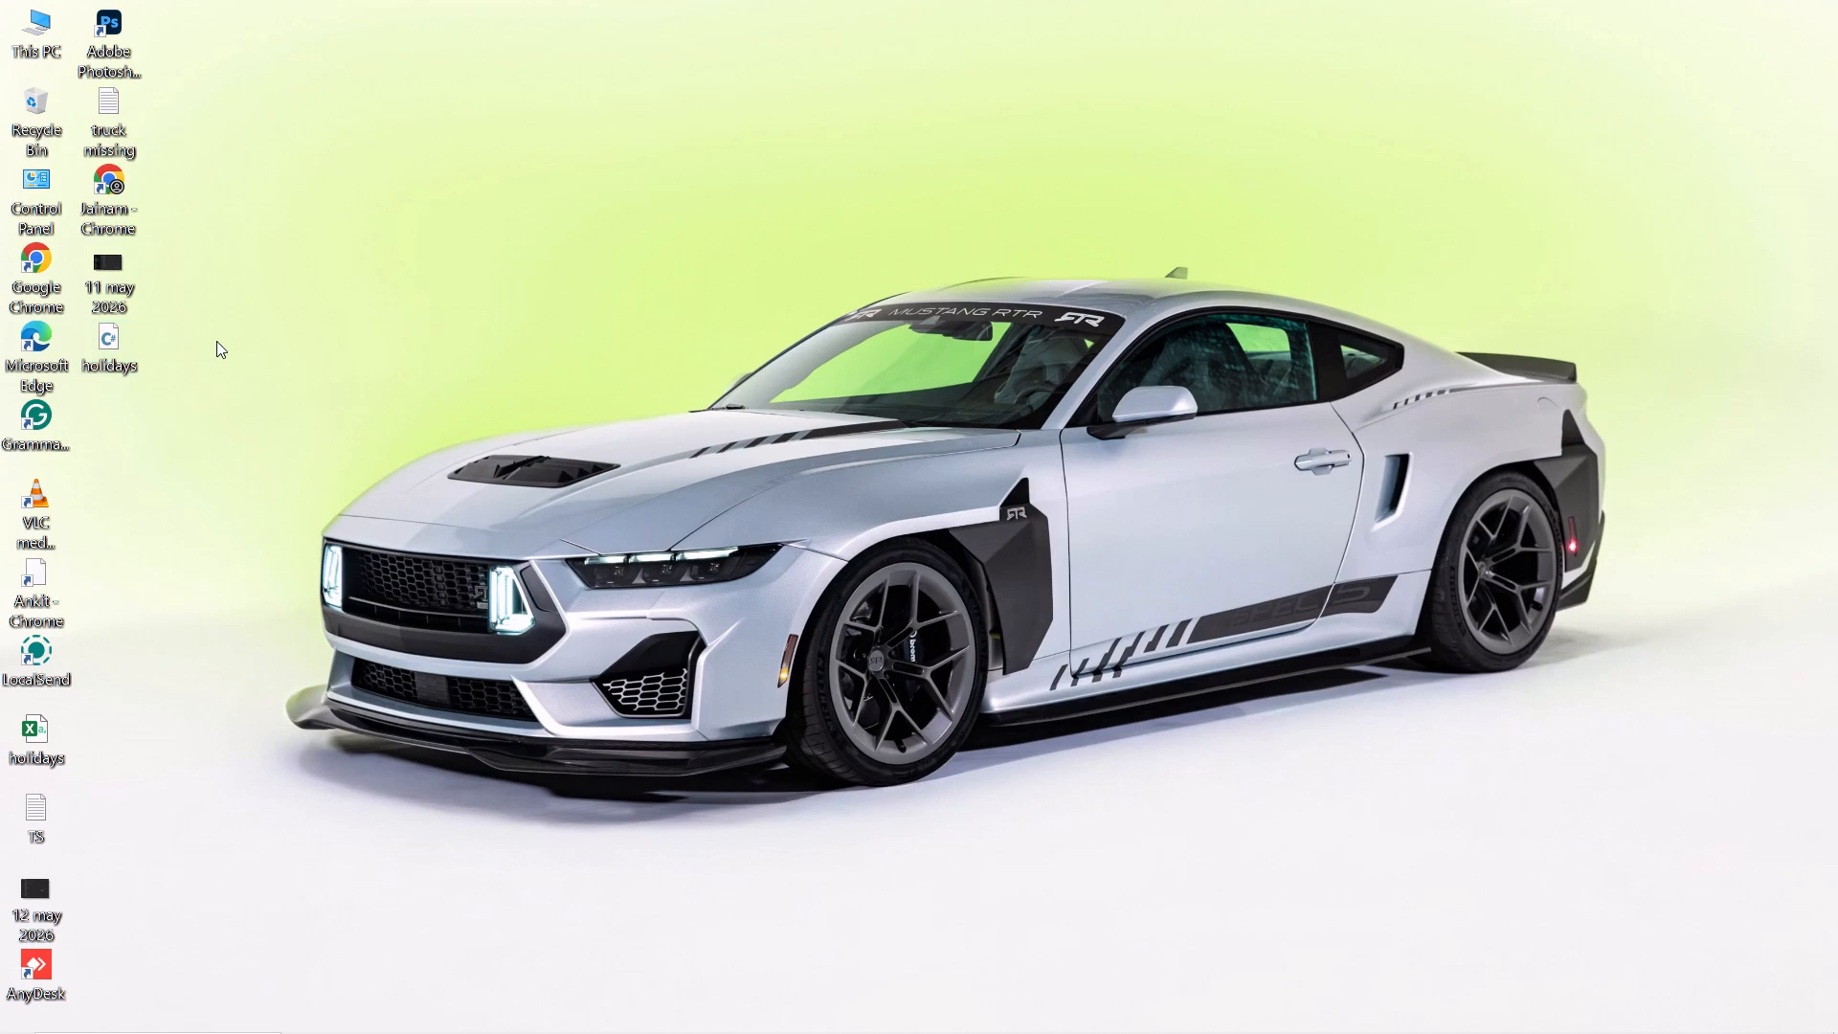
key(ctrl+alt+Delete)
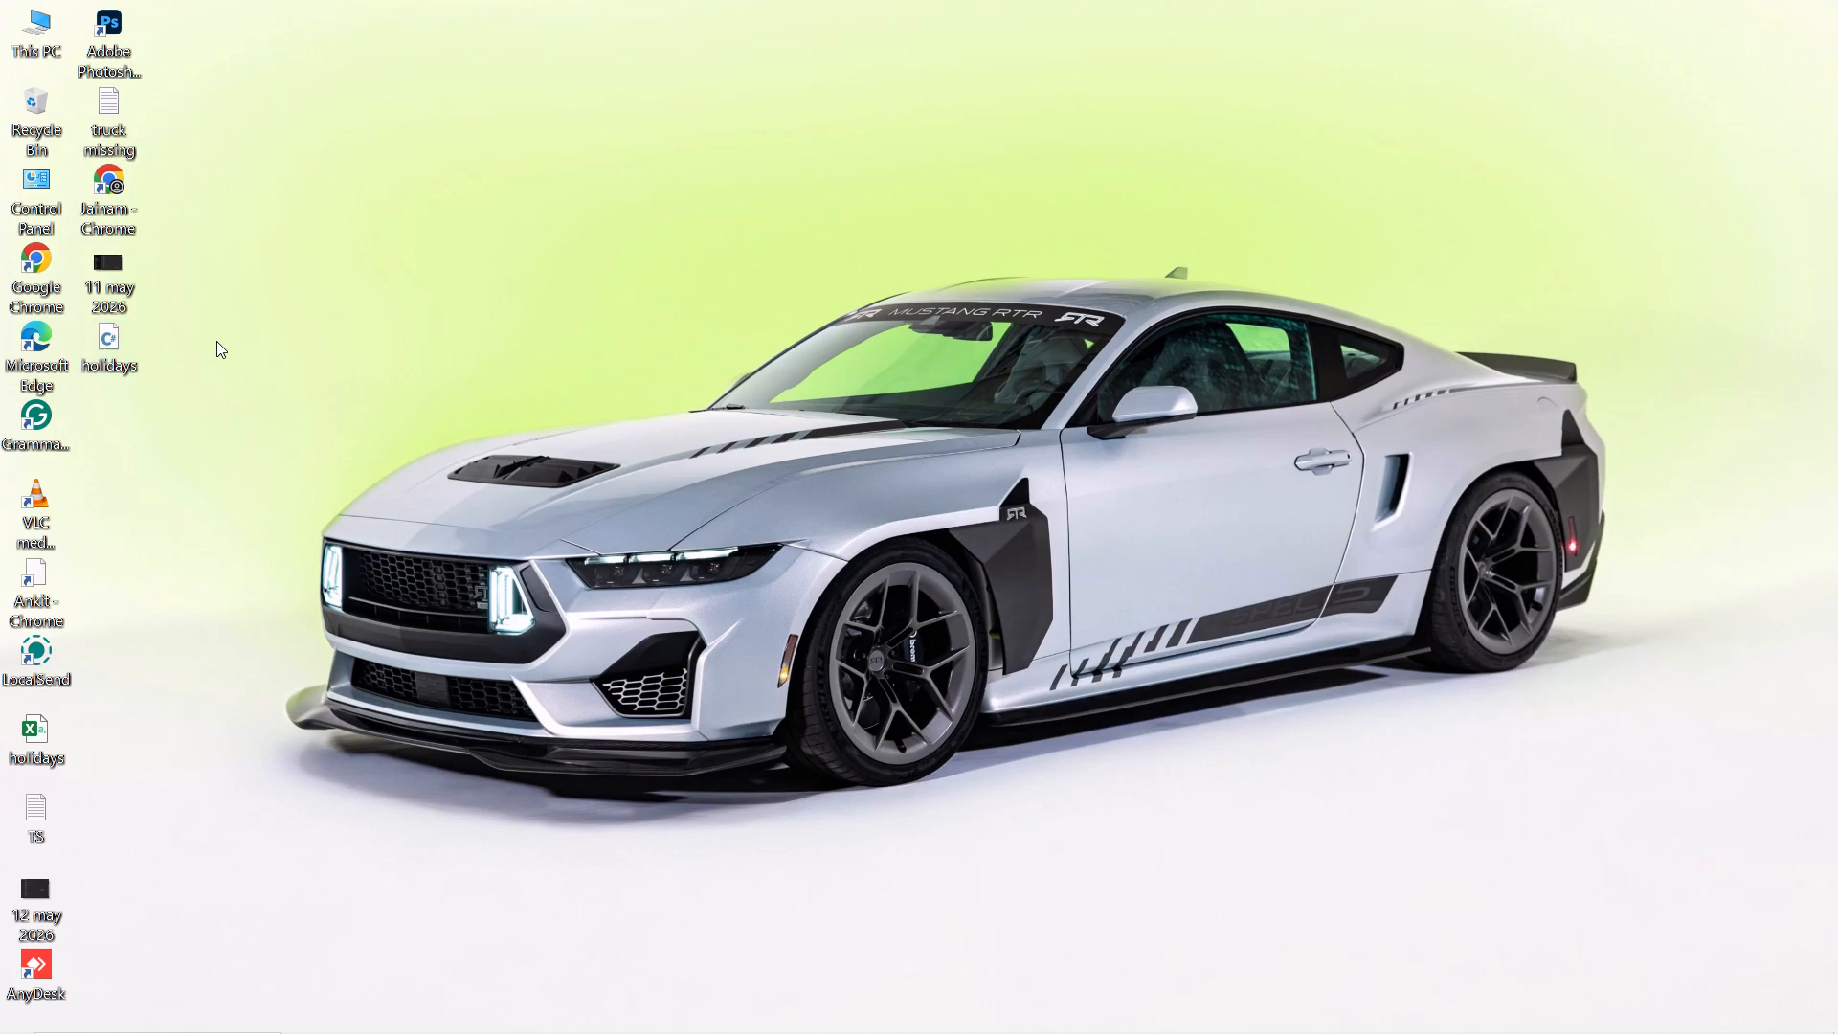
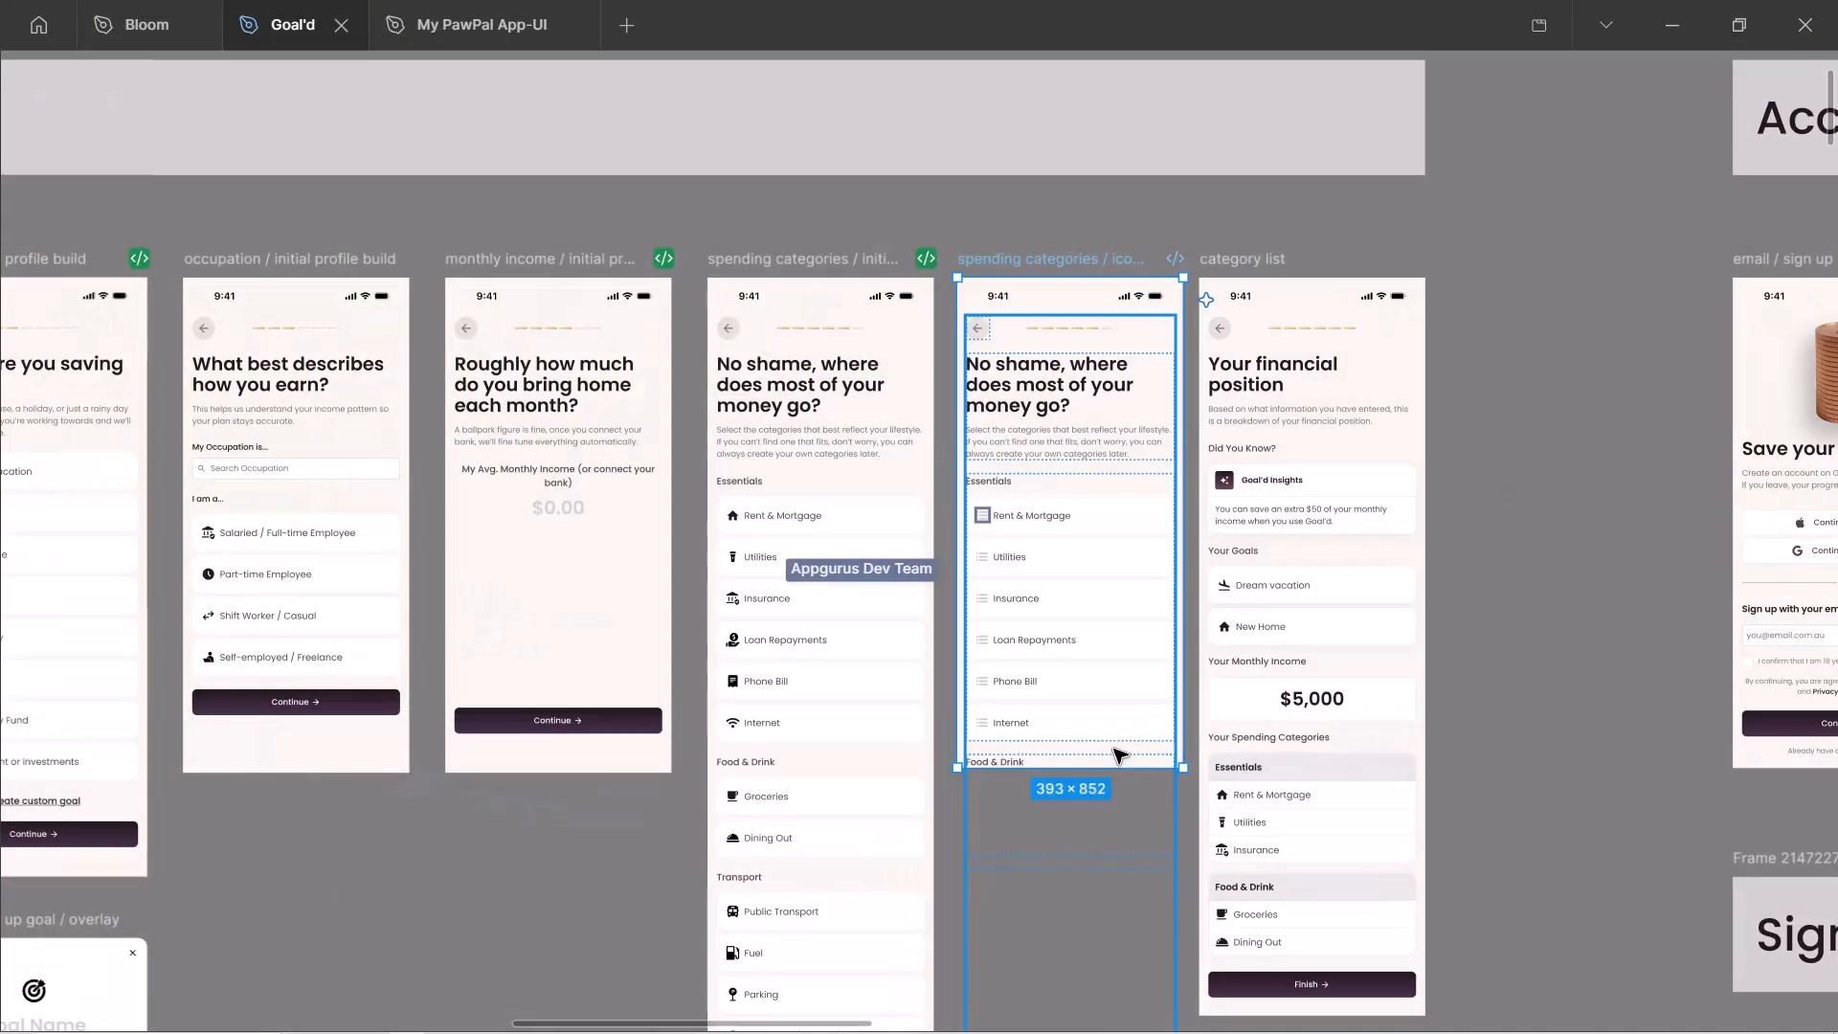
Look over the screens outside the Onboarding section and the contact and change-email drafts beside the Profile section.
click(1526, 724)
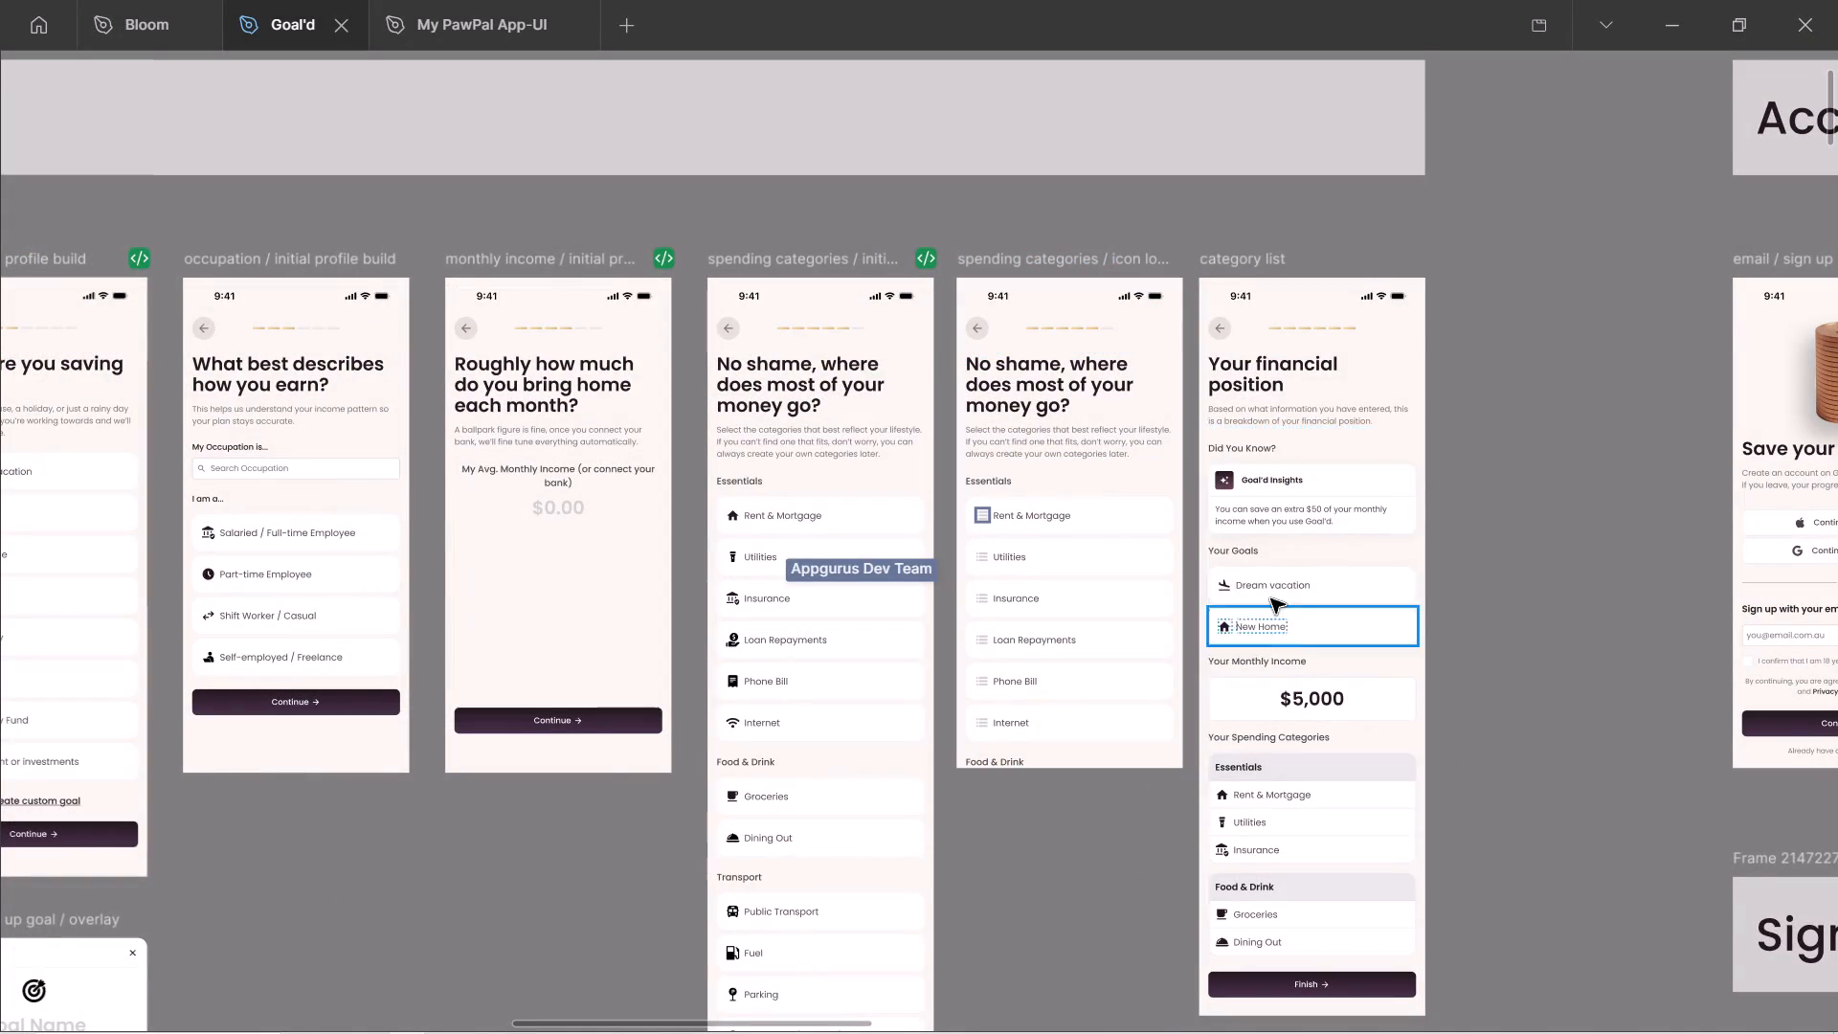
ctrl+scroll(1269, 599, down, 8)
click(631, 723)
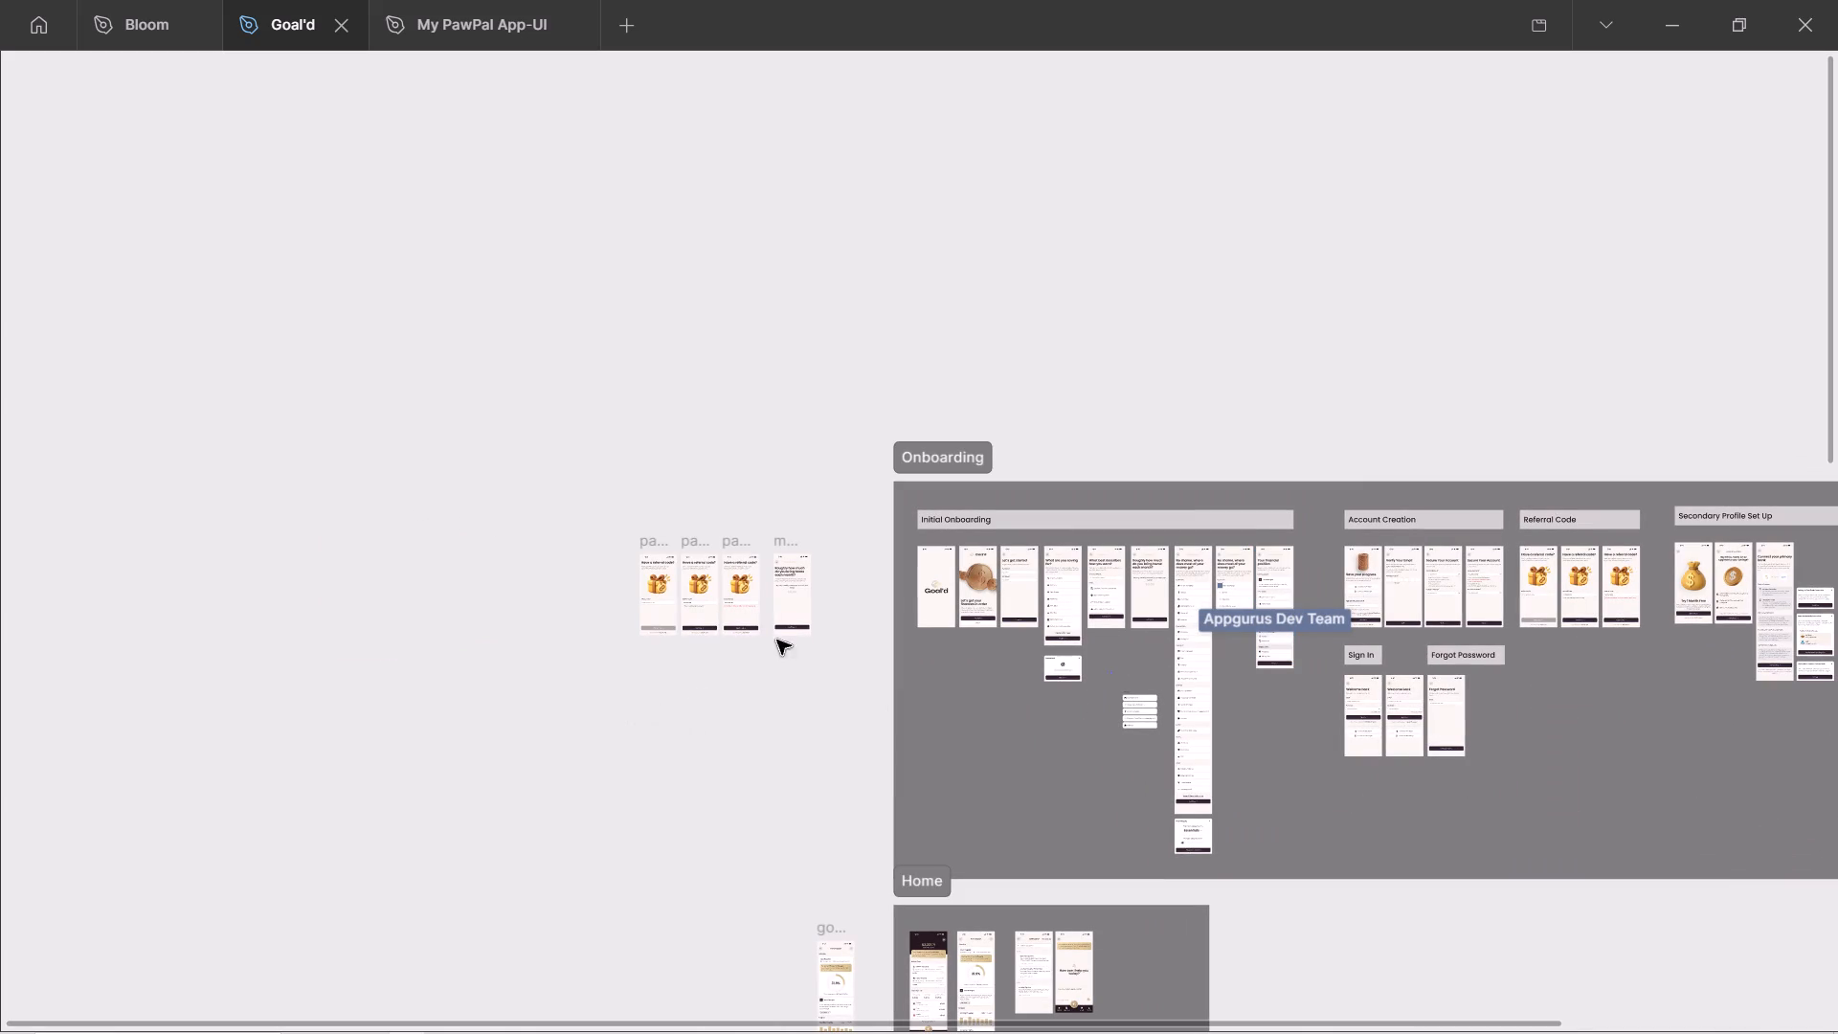
ctrl+scroll(793, 614, down, 3)
ctrl+scroll(780, 716, up, 5)
click(773, 677)
key(space)
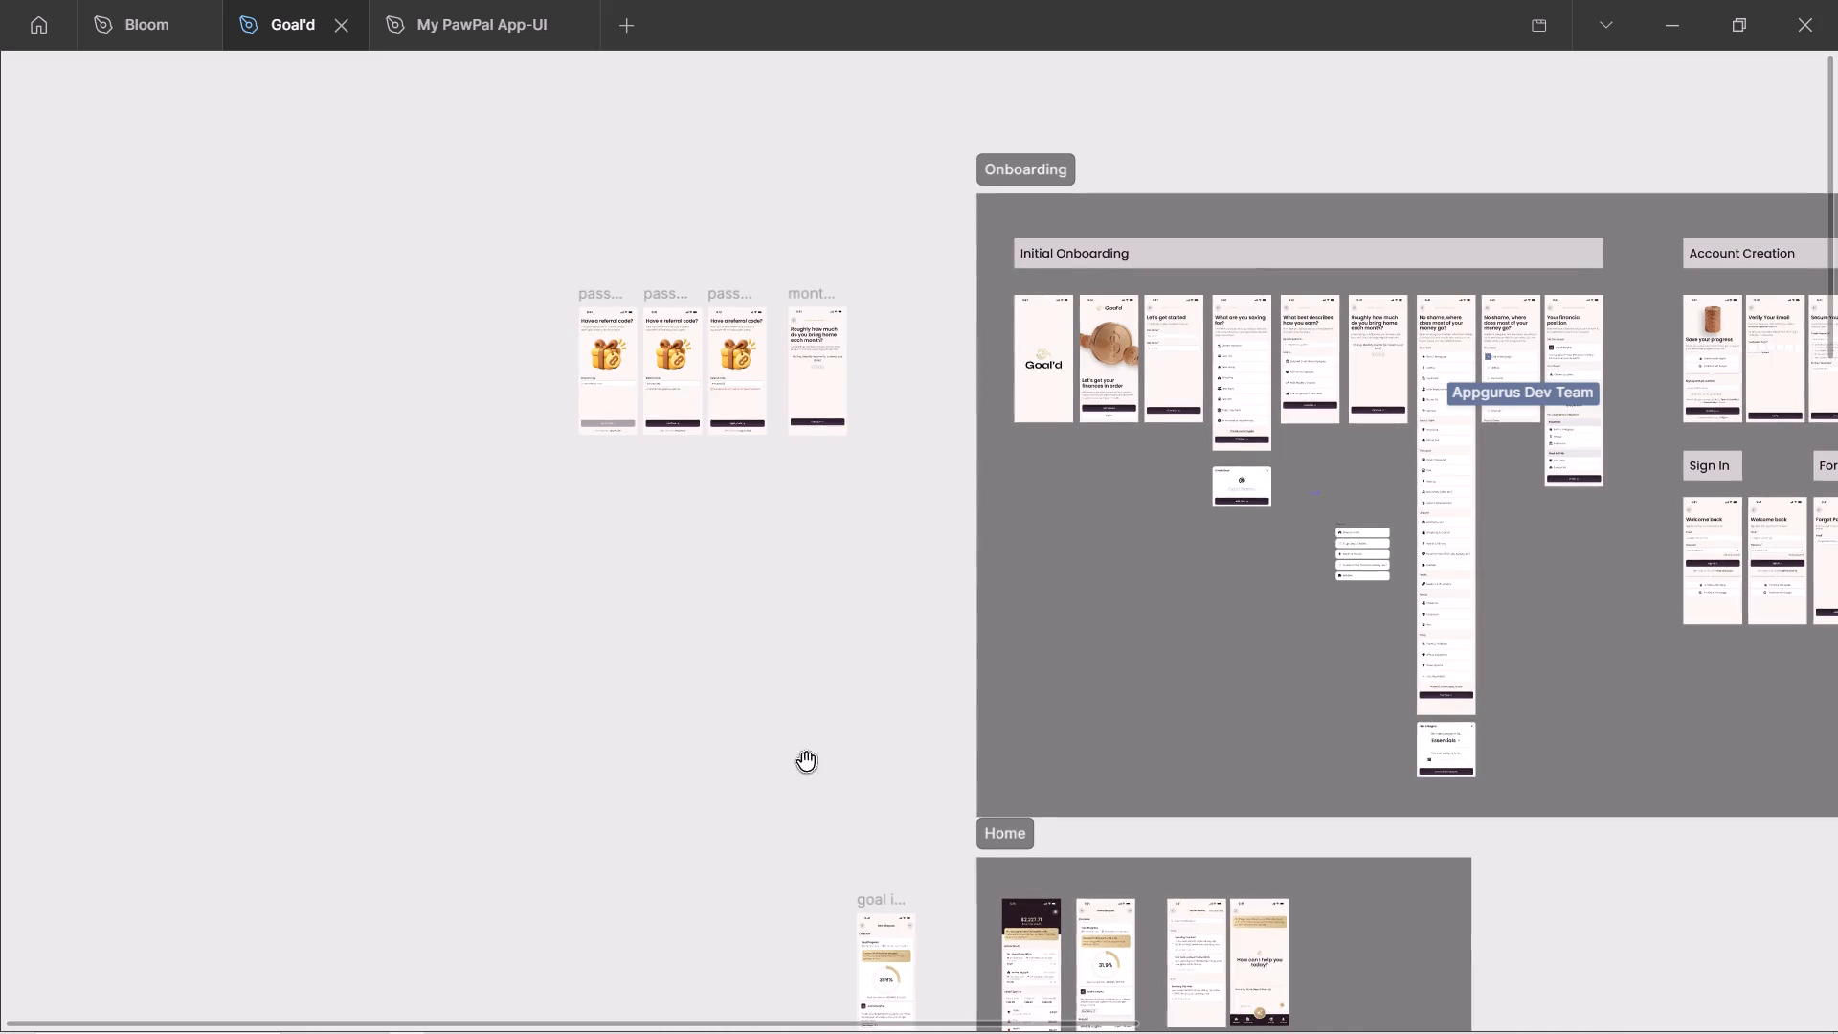
drag(806, 759, 516, 245)
ctrl+scroll(559, 326, down, 6)
key(space)
key(space)
key(space)
key(space)
key(space)
key(space)
key(space)
key(space)
key(space)
drag(782, 596, 796, 237)
ctrl+scroll(923, 803, up, 5)
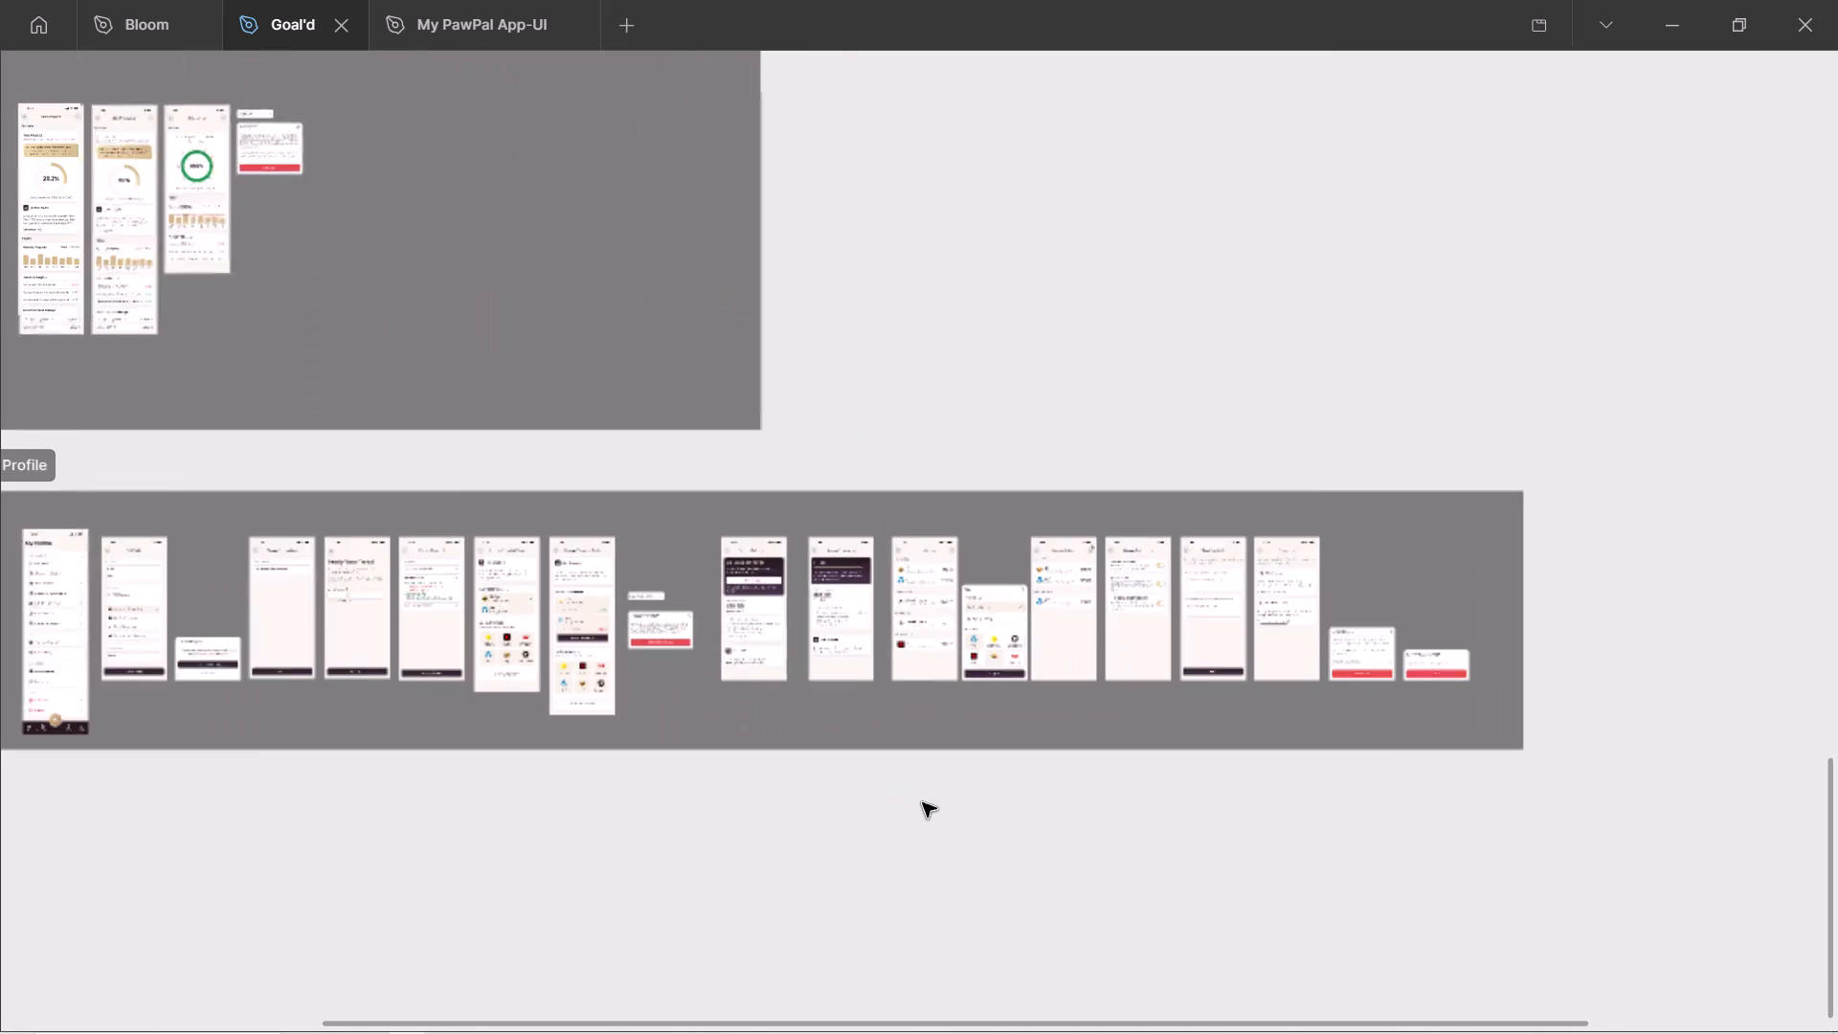
key(space)
key(space)
key(space)
key(space)
key(space)
key(space)
key(space)
key(space)
key(space)
key(space)
key(space)
key(space)
key(space)
key(space)
key(space)
key(space)
key(space)
key(space)
key(space)
key(space)
drag(584, 876, 1355, 916)
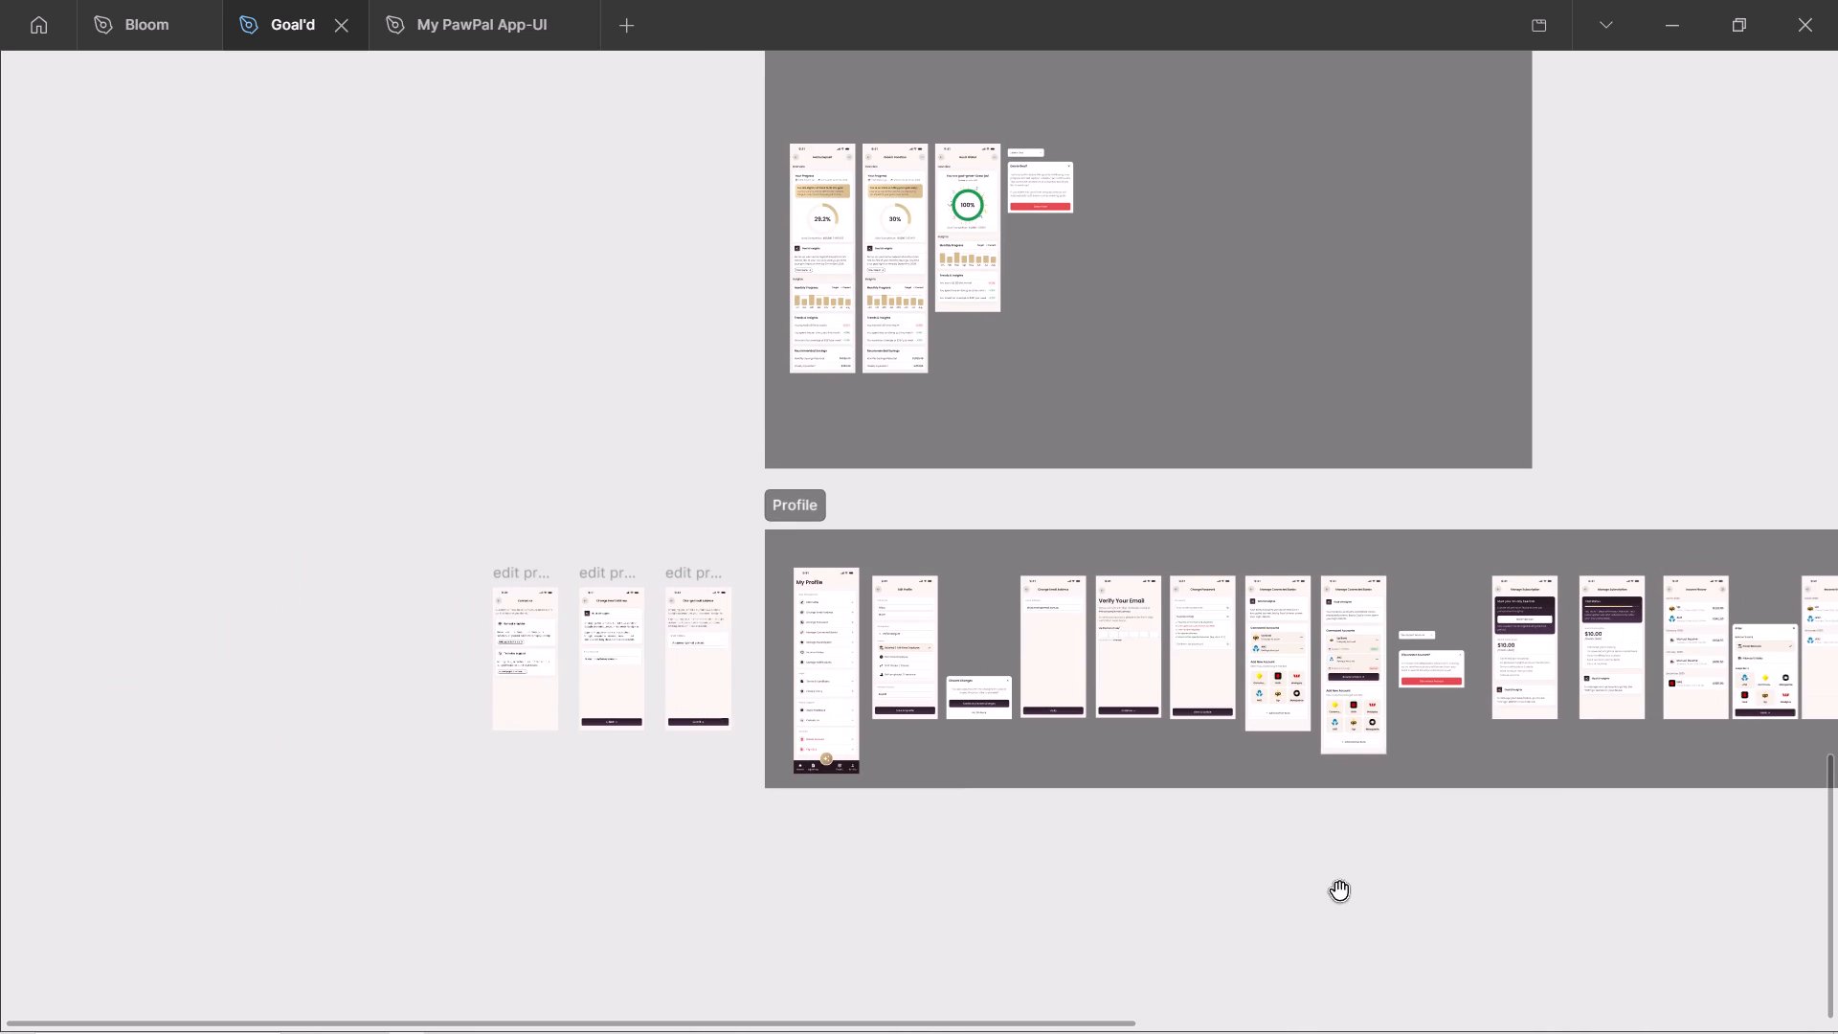
drag(1239, 917, 1118, 881)
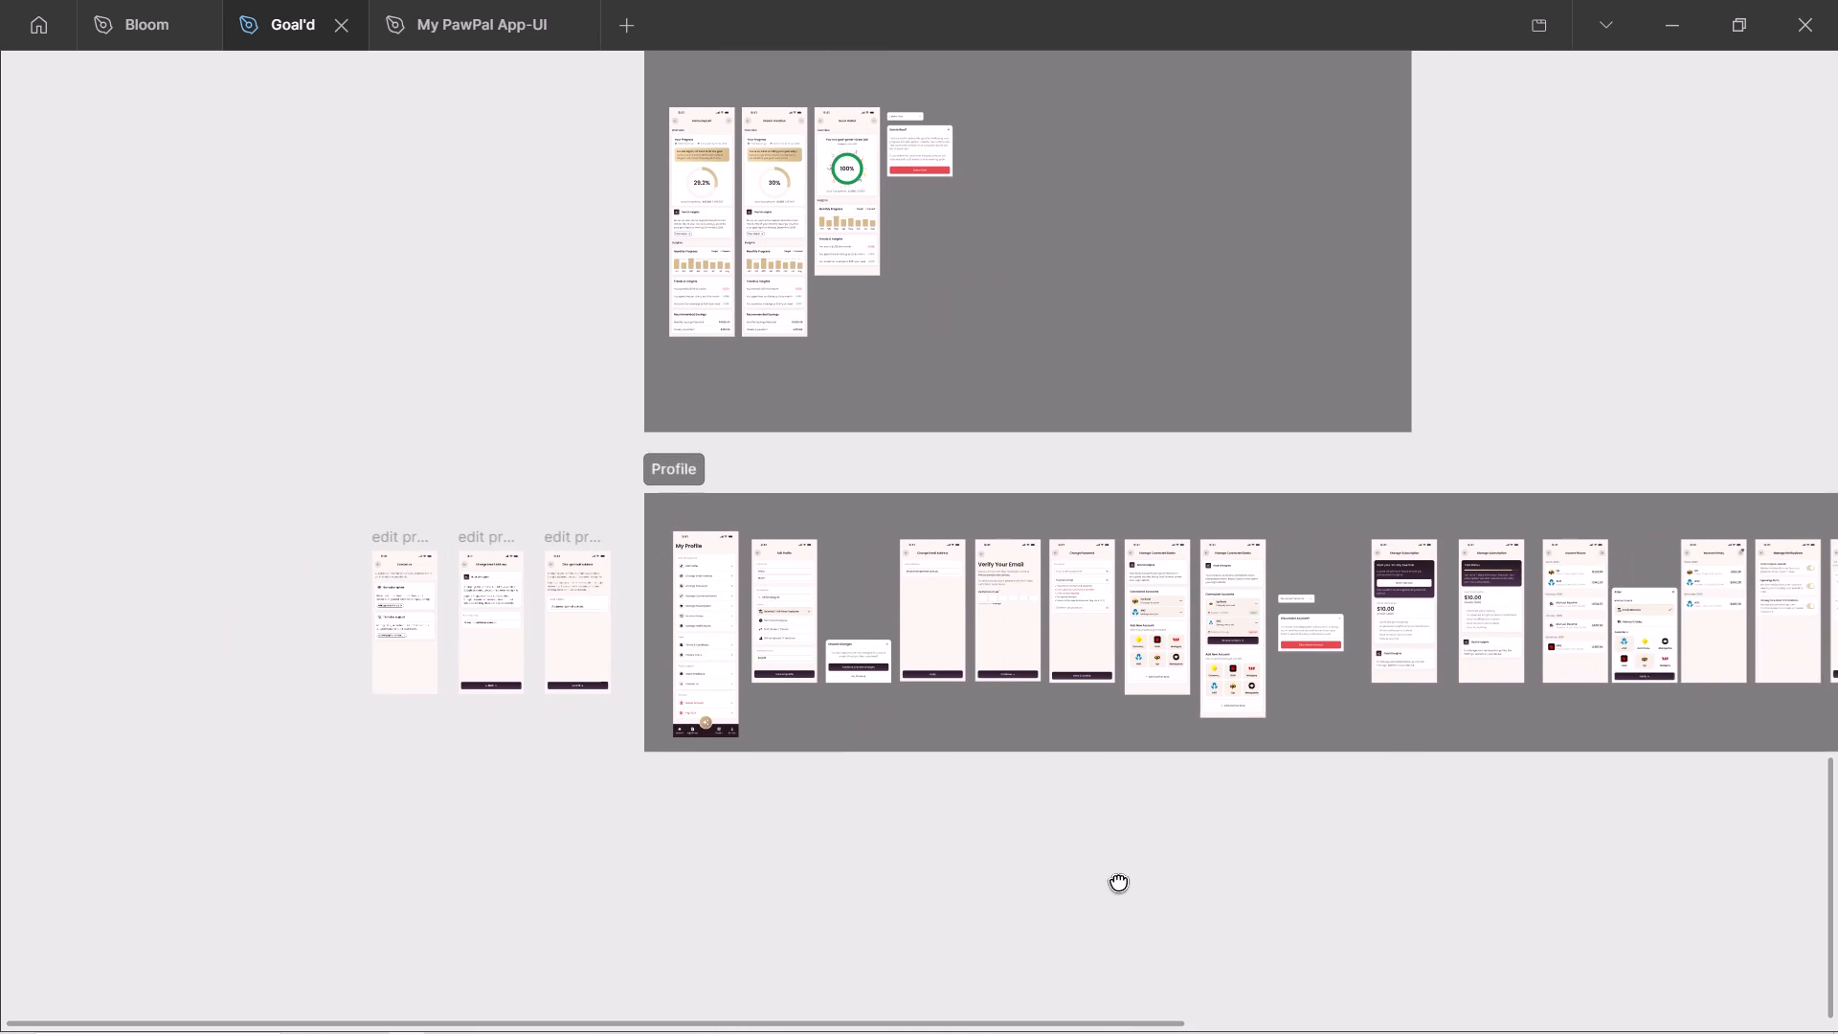
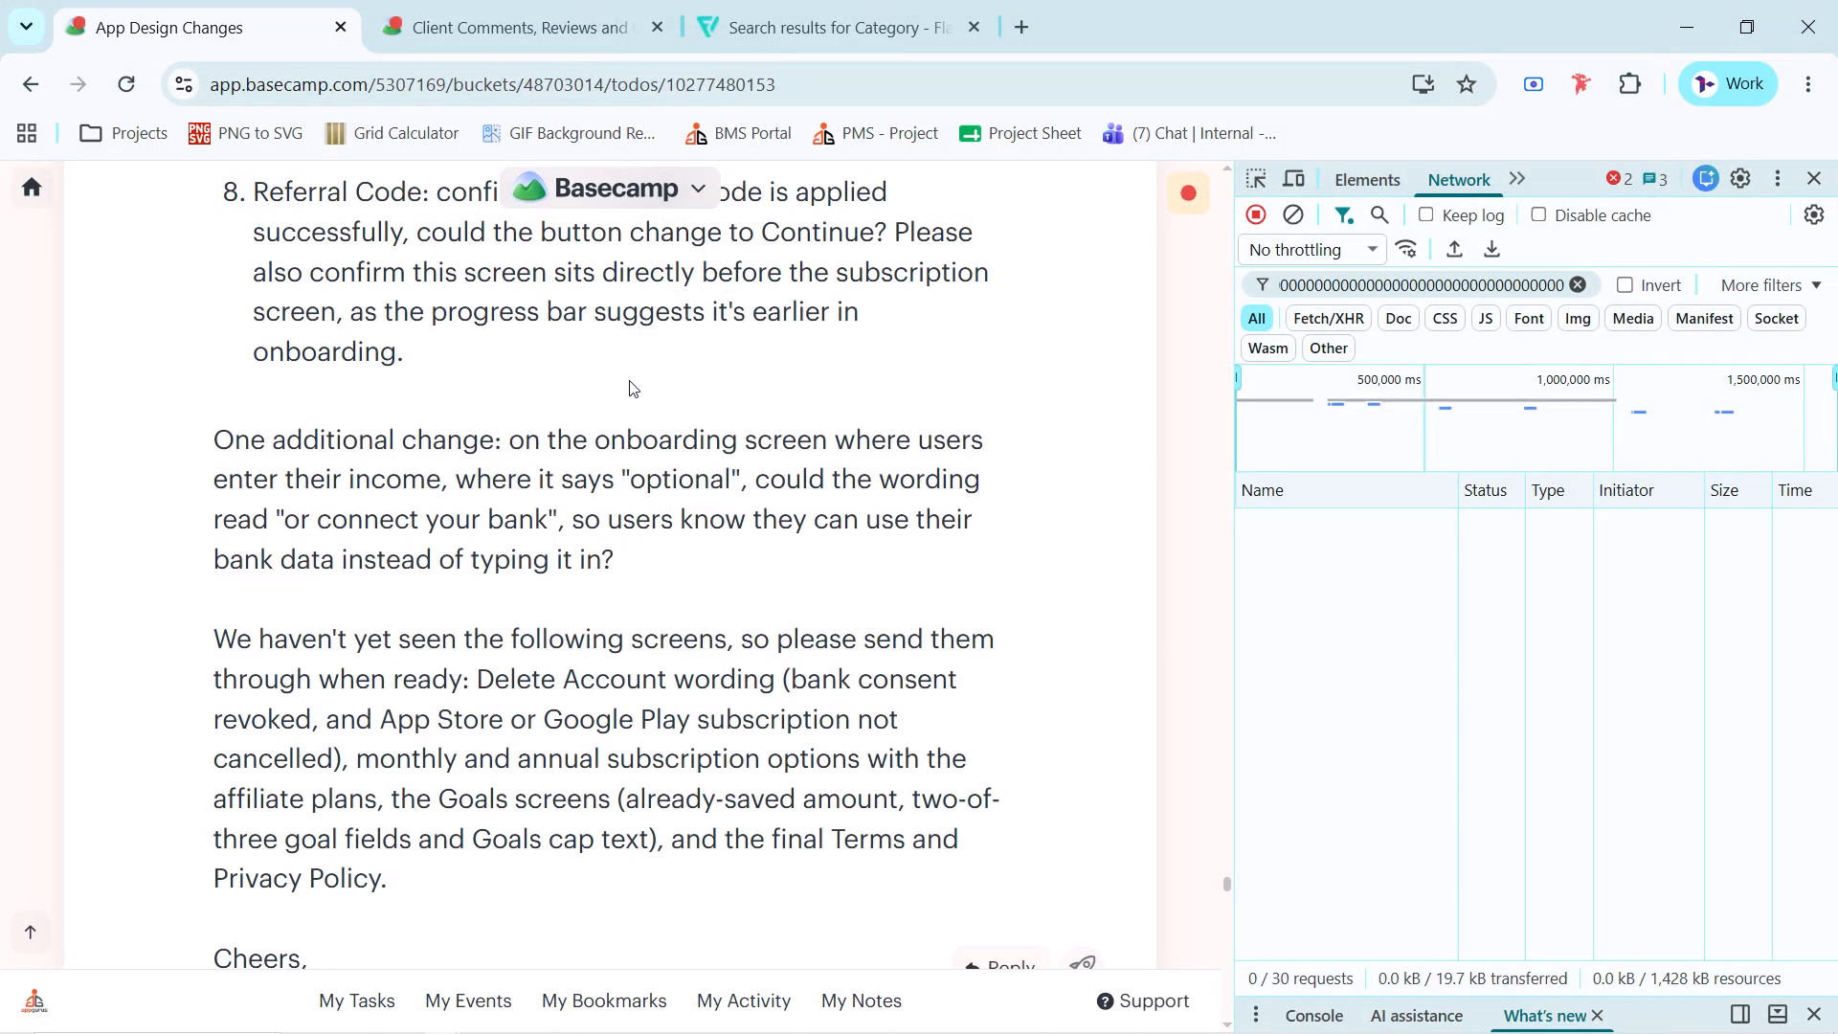
key(alt+Tab)
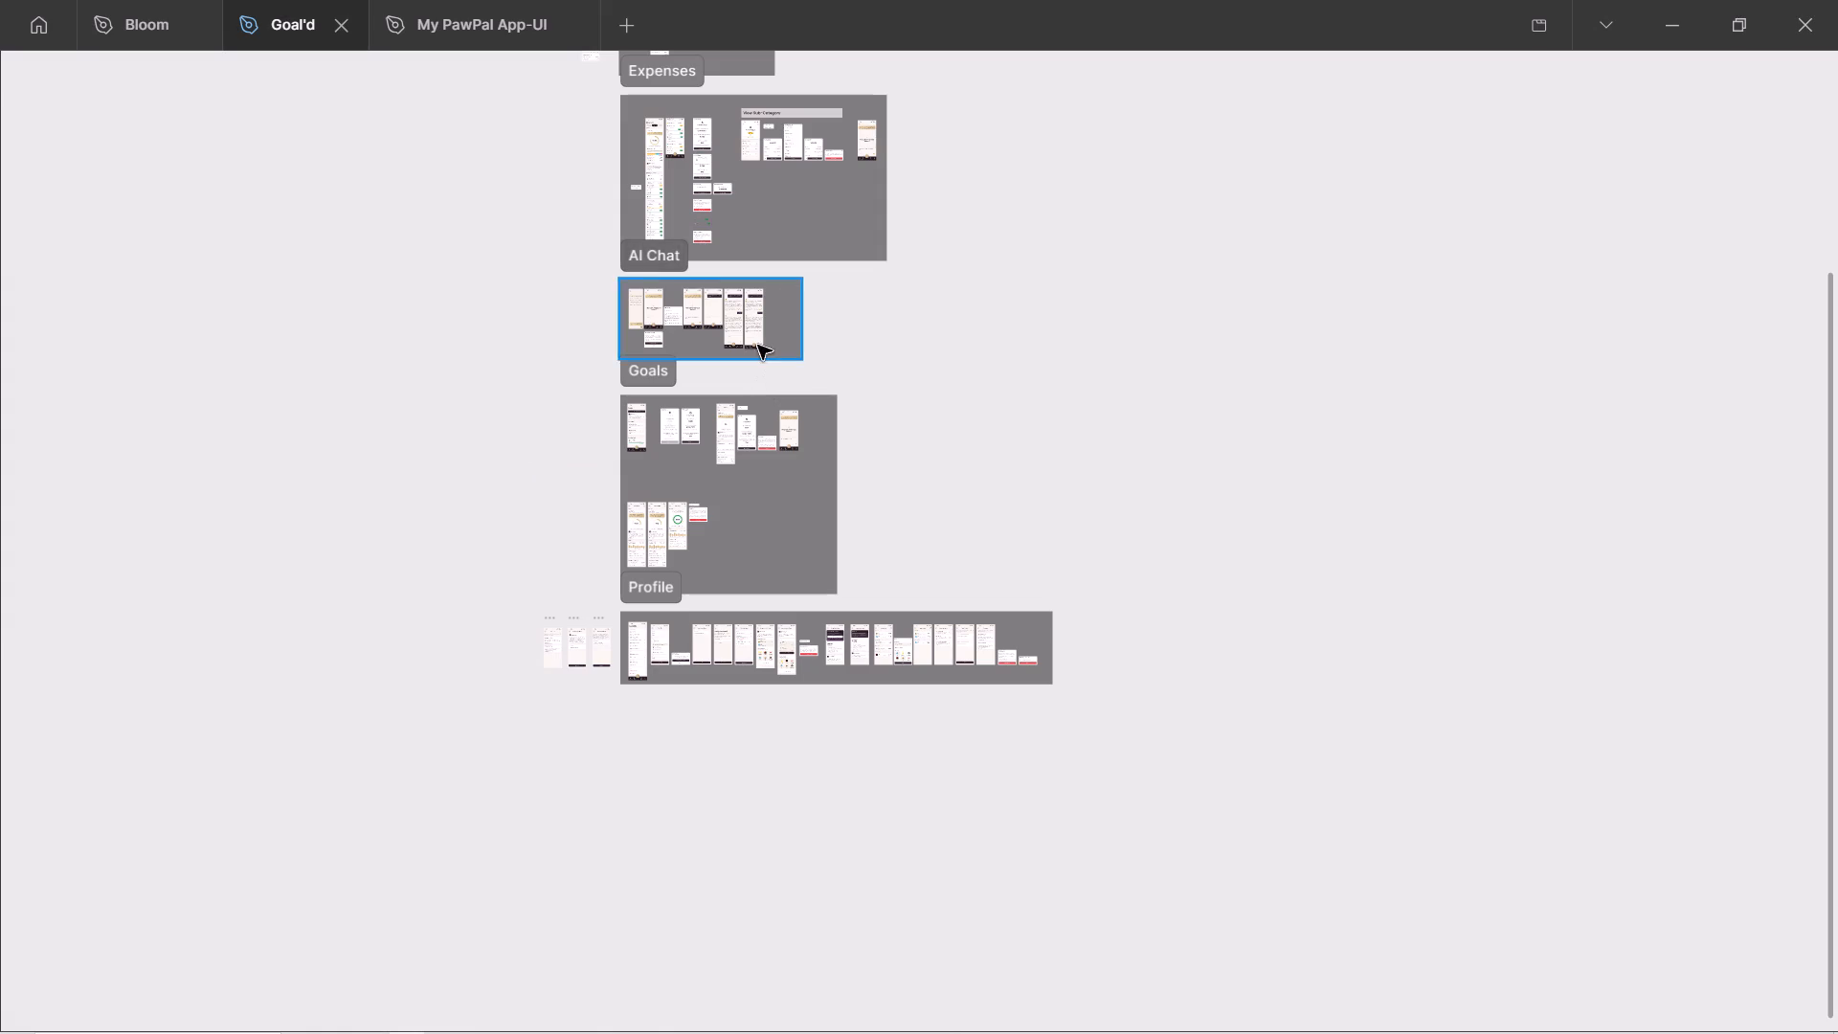
scroll(759, 340, up, 2)
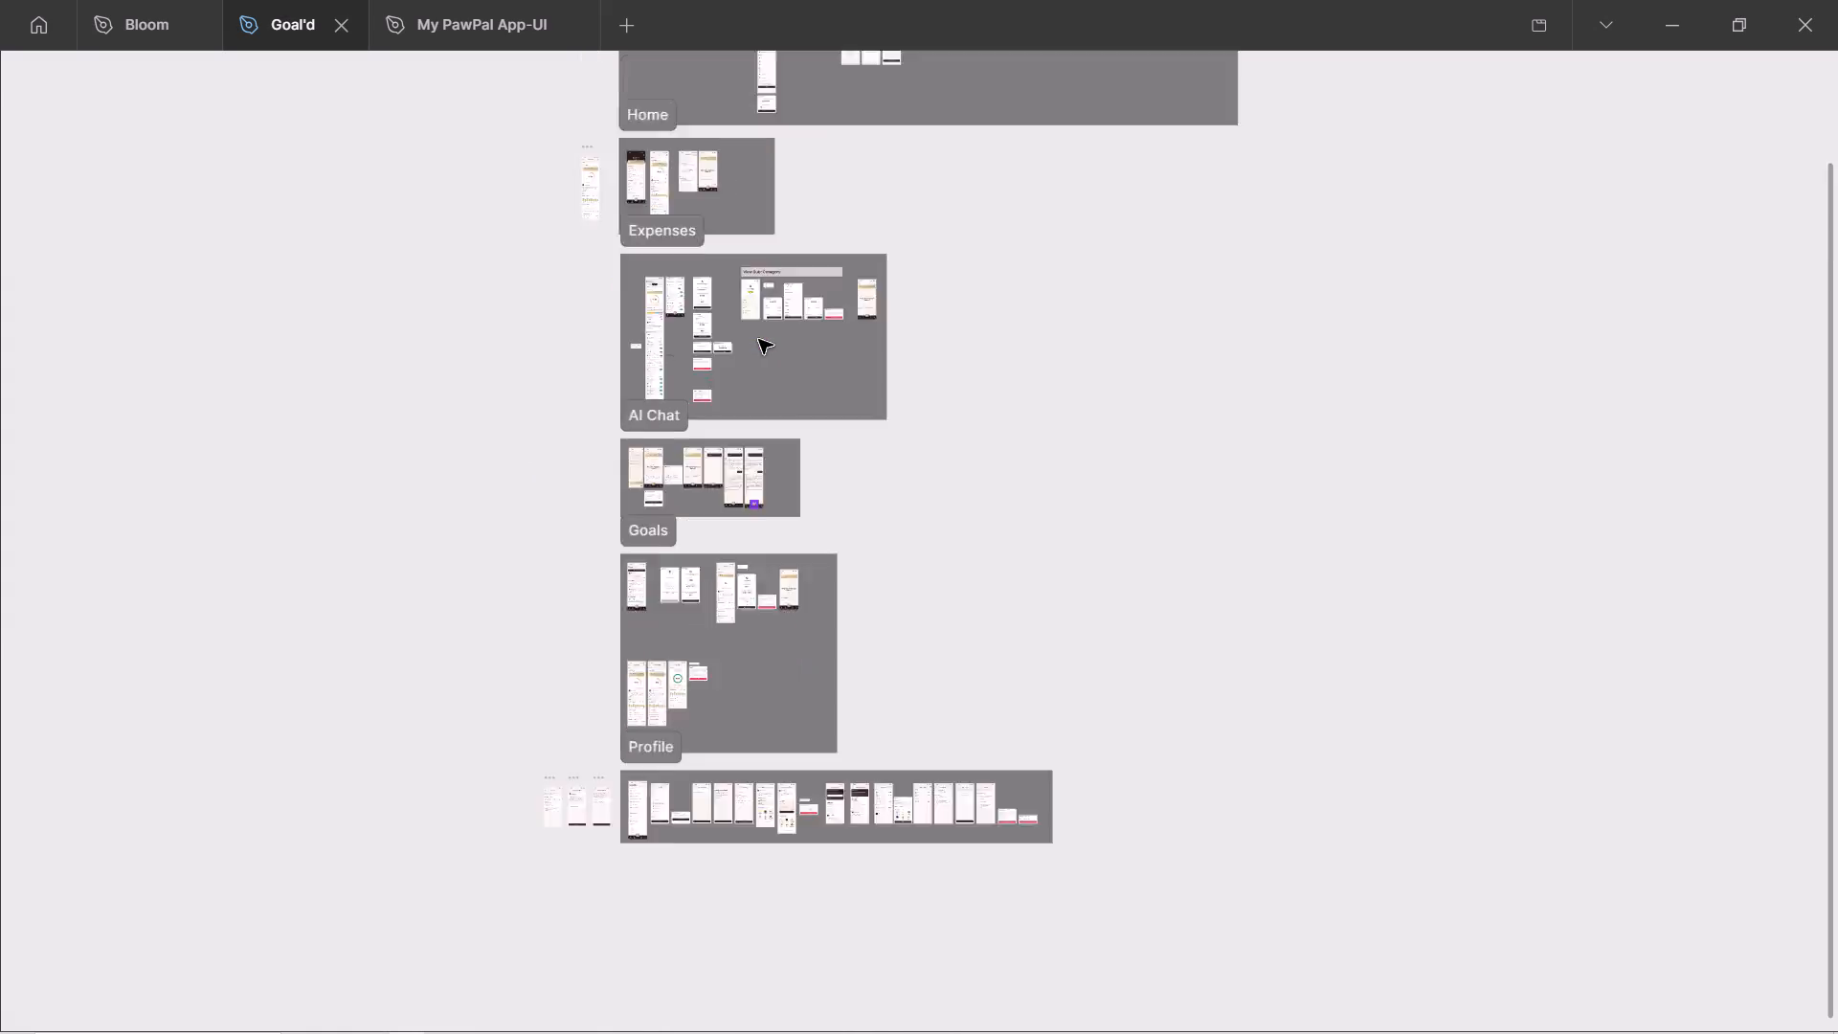
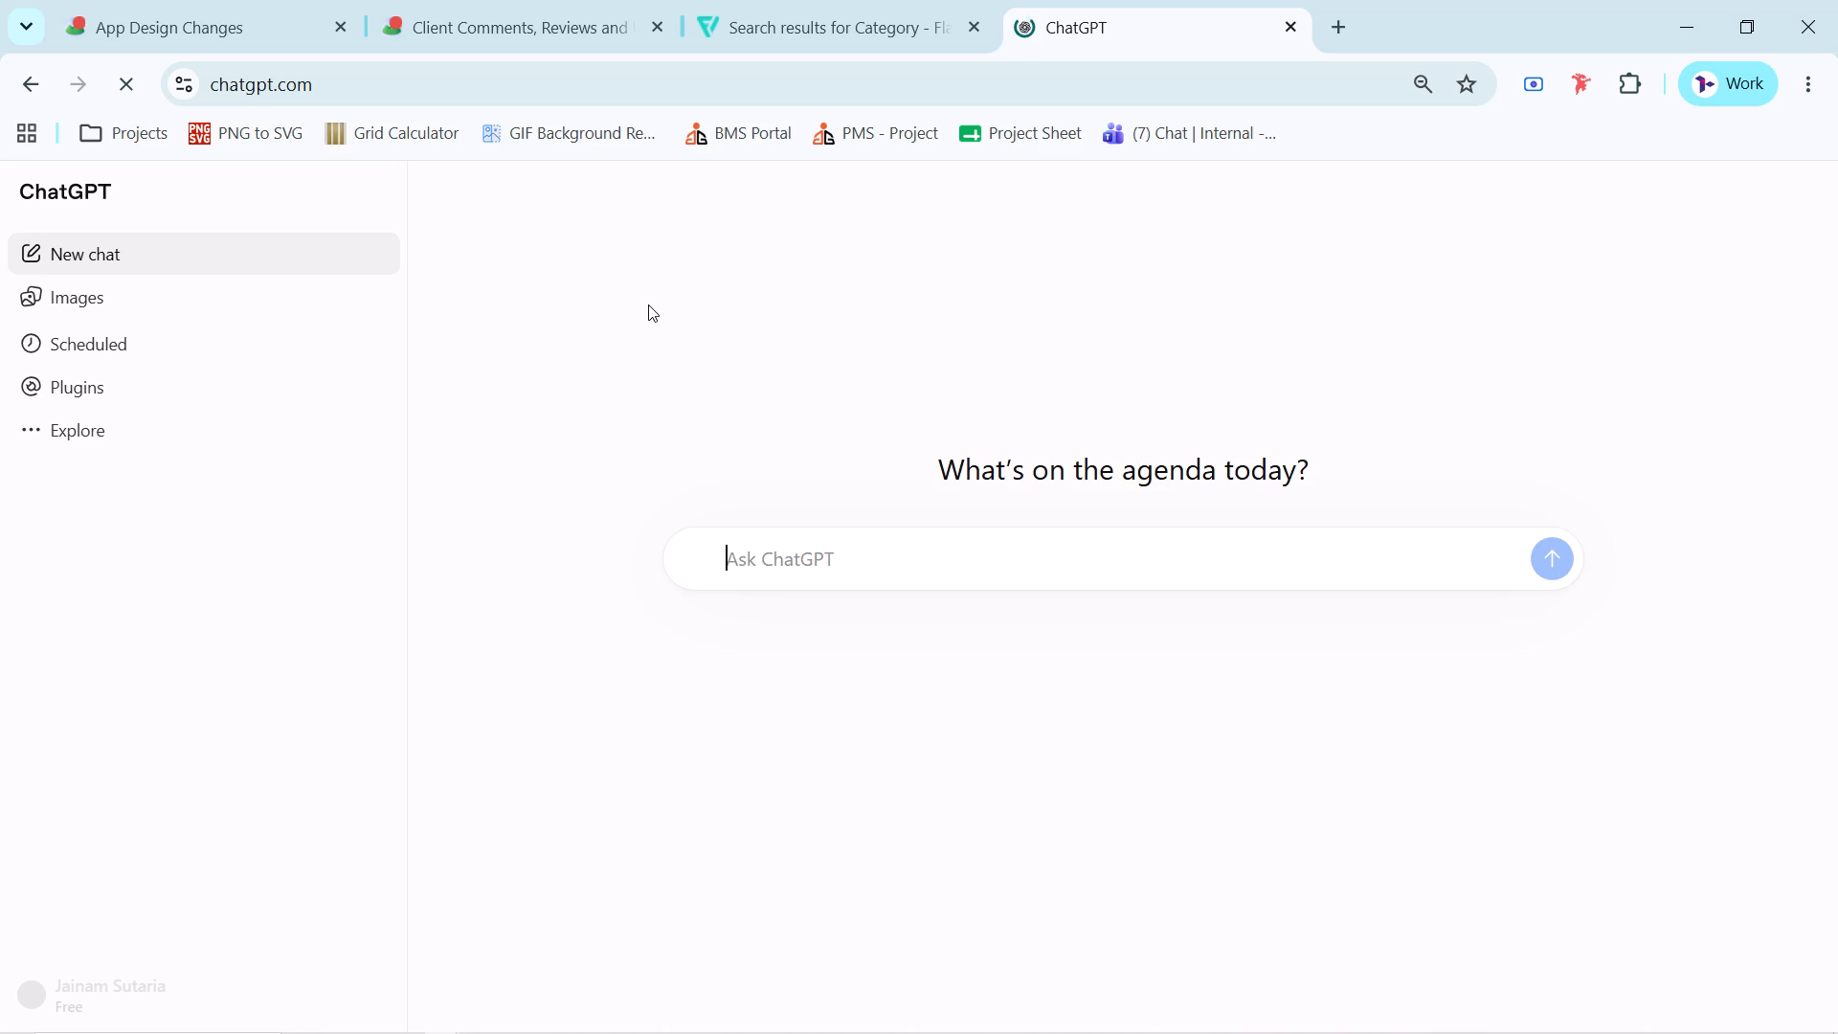
Switch from the still-loading ChatGPT page to another open window.
key(alt+Tab)
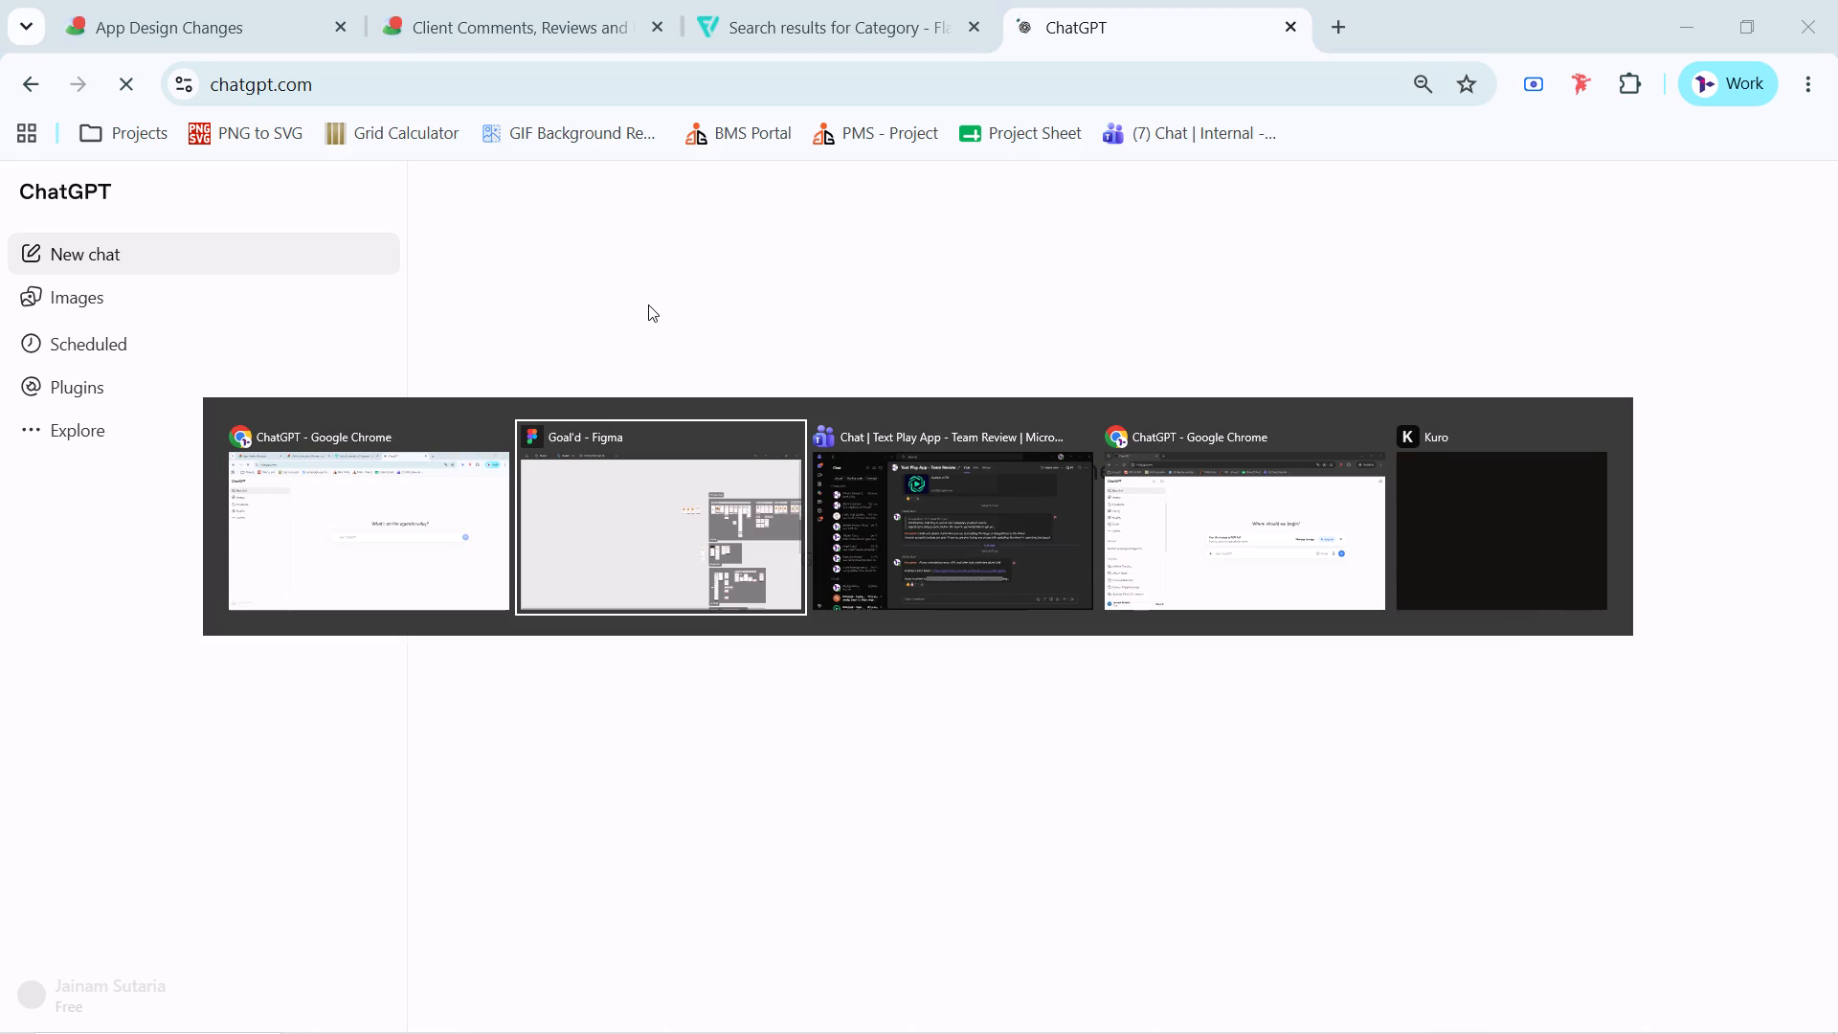
key(alt+Tab)
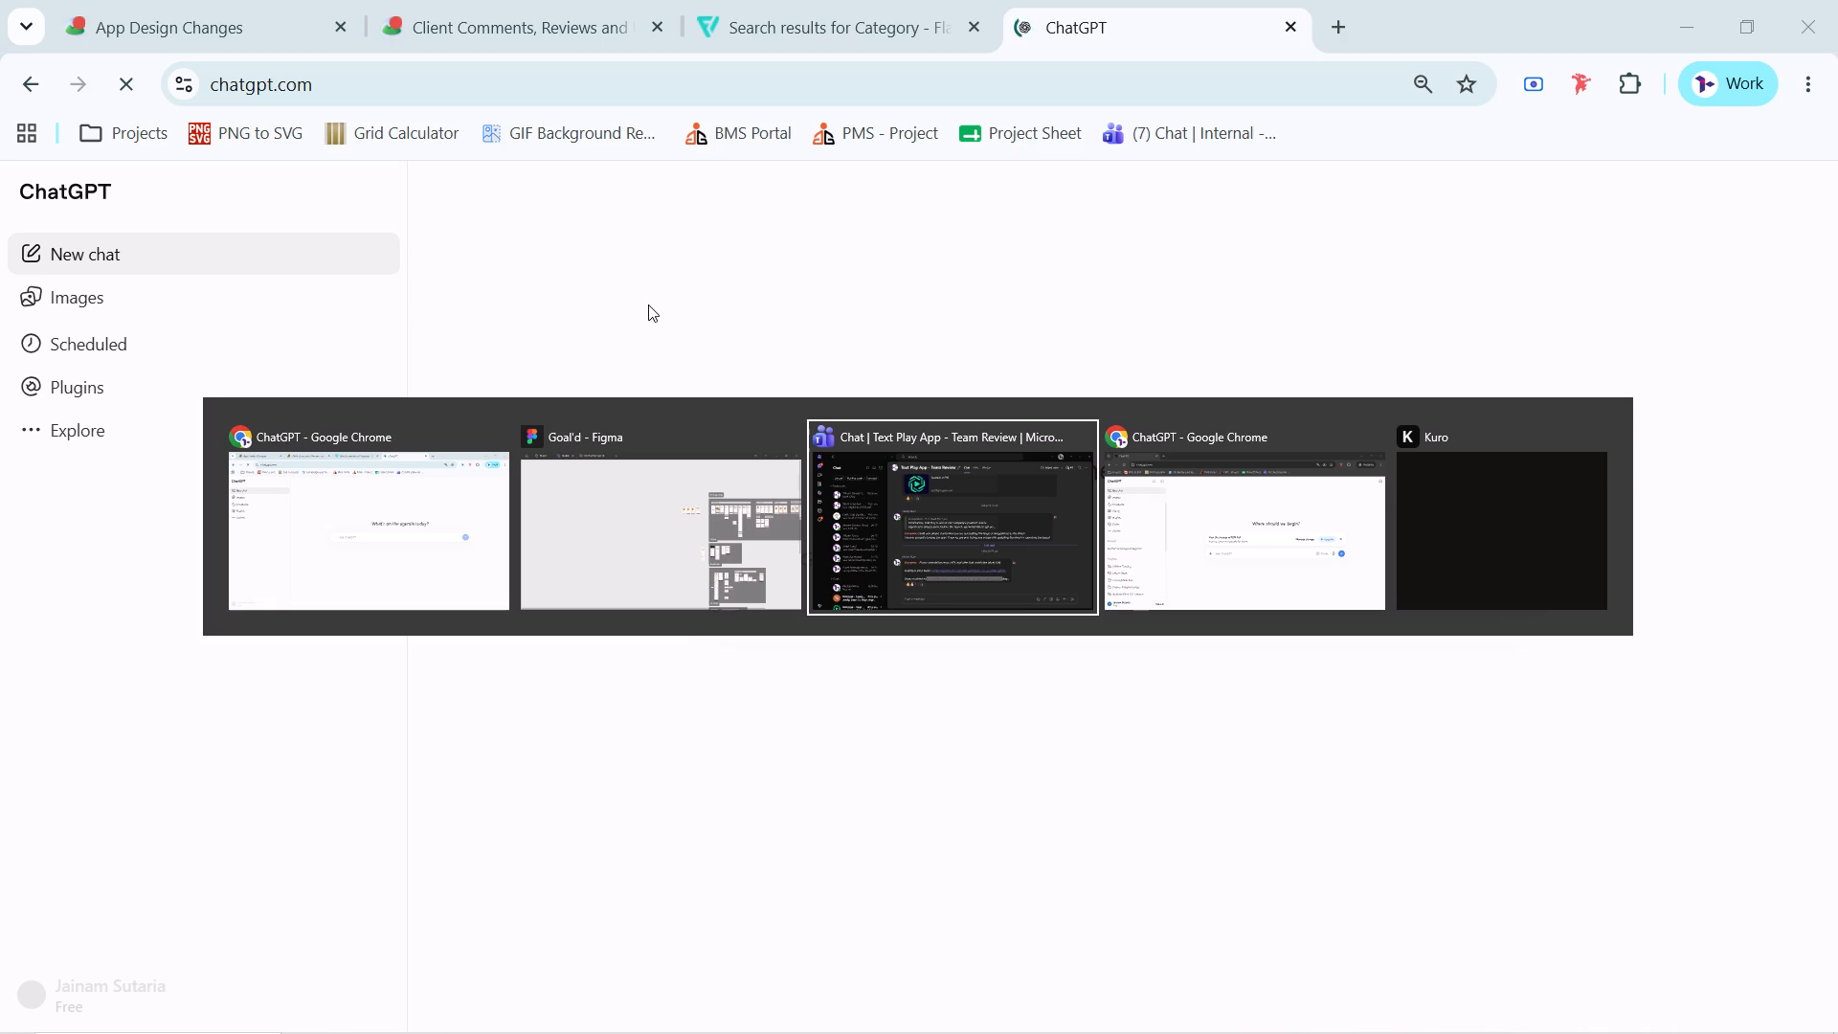